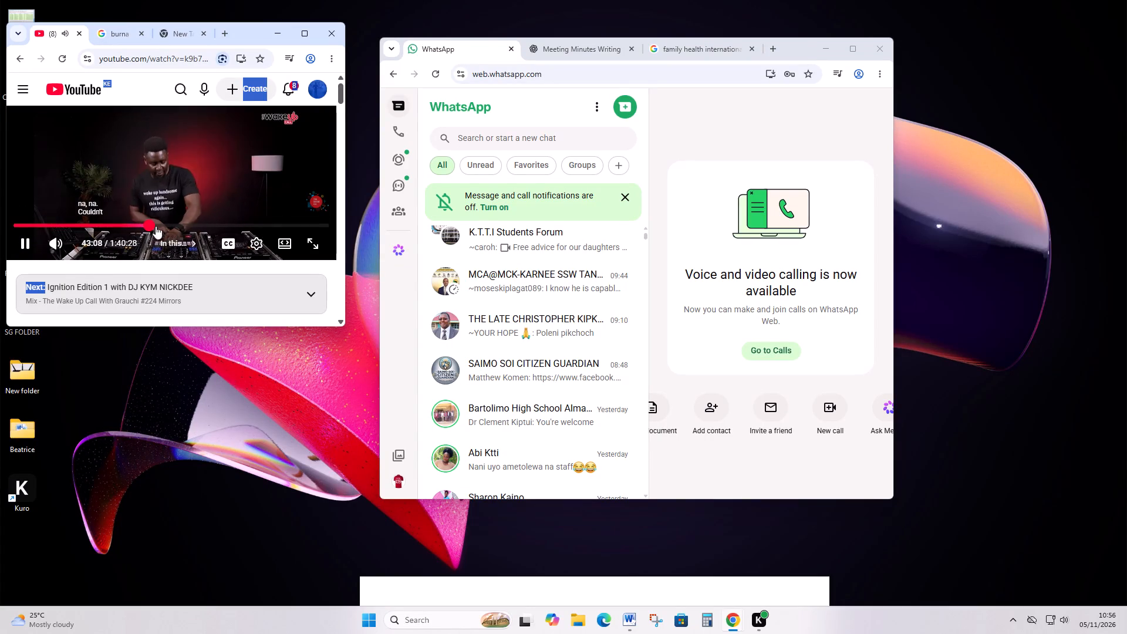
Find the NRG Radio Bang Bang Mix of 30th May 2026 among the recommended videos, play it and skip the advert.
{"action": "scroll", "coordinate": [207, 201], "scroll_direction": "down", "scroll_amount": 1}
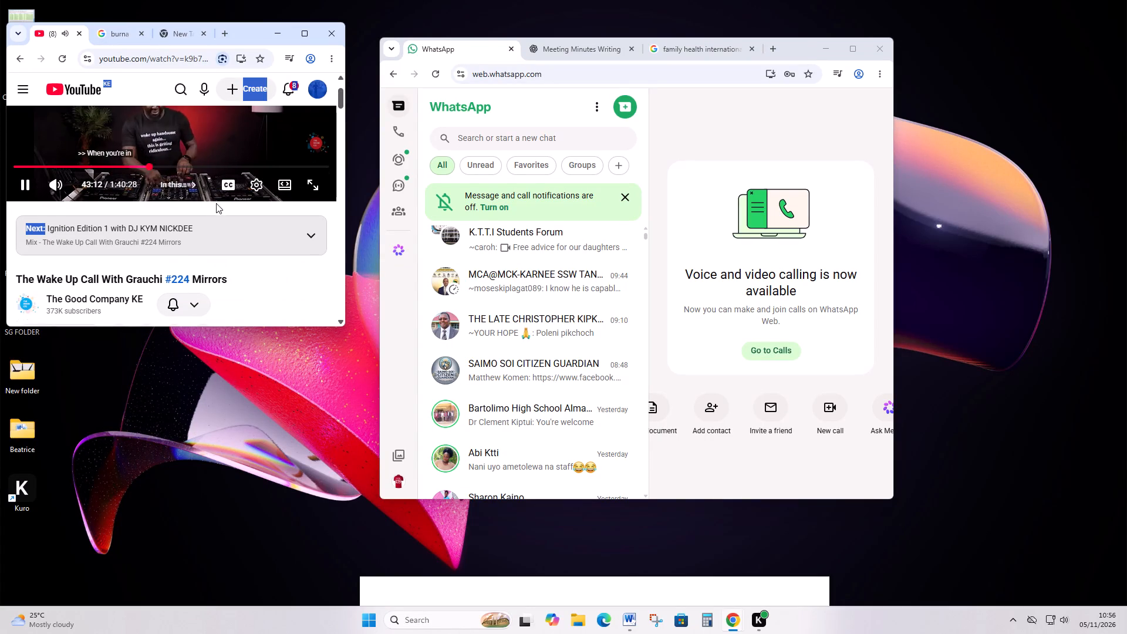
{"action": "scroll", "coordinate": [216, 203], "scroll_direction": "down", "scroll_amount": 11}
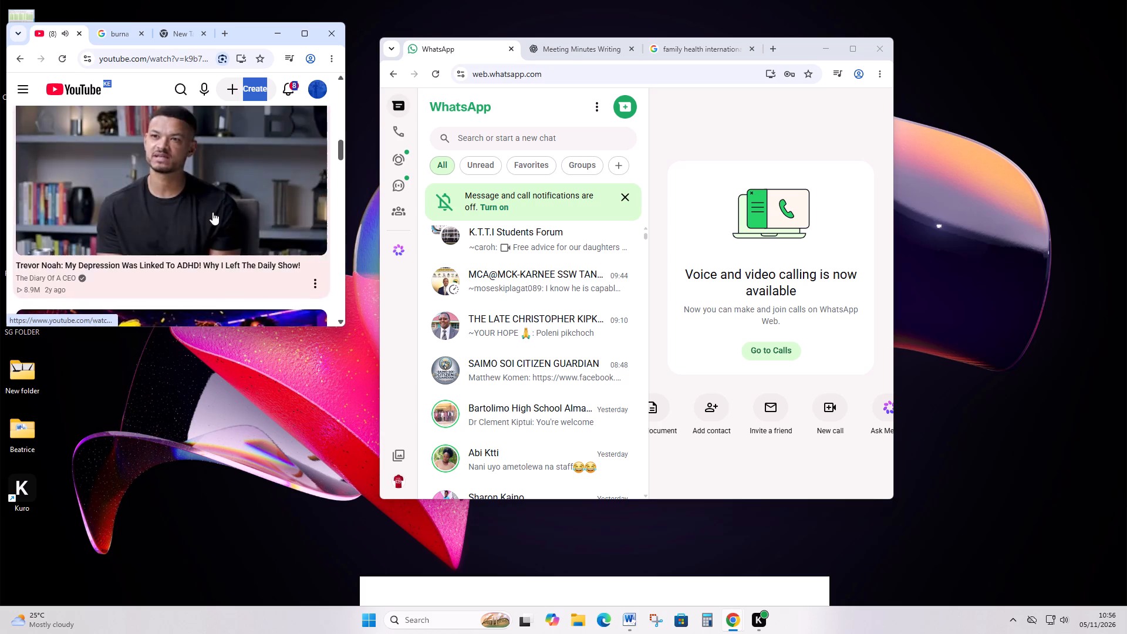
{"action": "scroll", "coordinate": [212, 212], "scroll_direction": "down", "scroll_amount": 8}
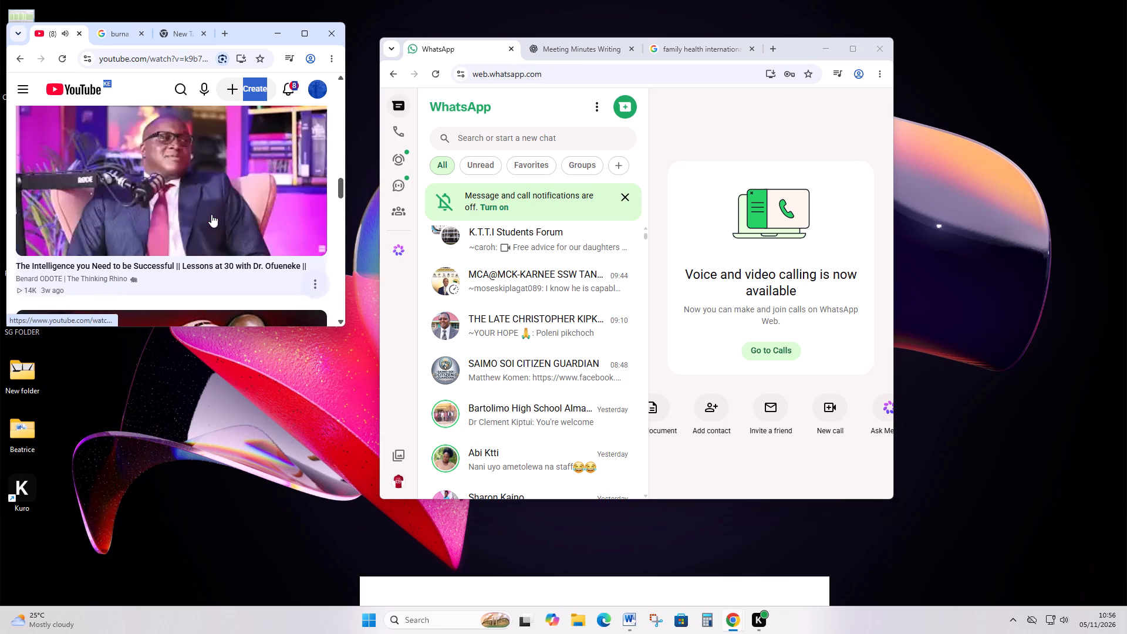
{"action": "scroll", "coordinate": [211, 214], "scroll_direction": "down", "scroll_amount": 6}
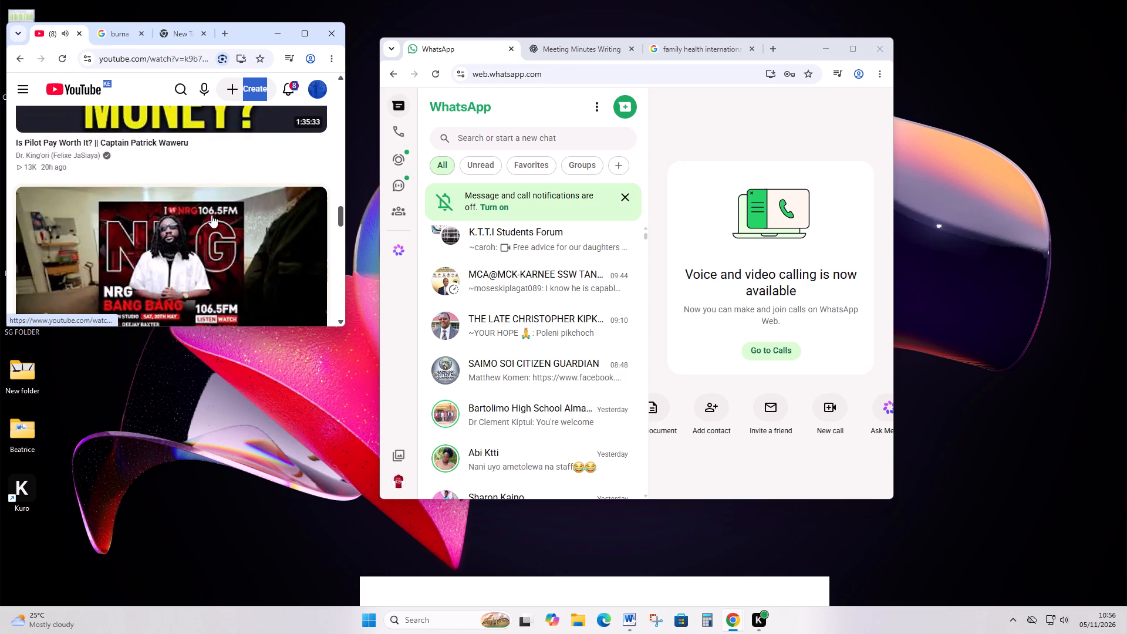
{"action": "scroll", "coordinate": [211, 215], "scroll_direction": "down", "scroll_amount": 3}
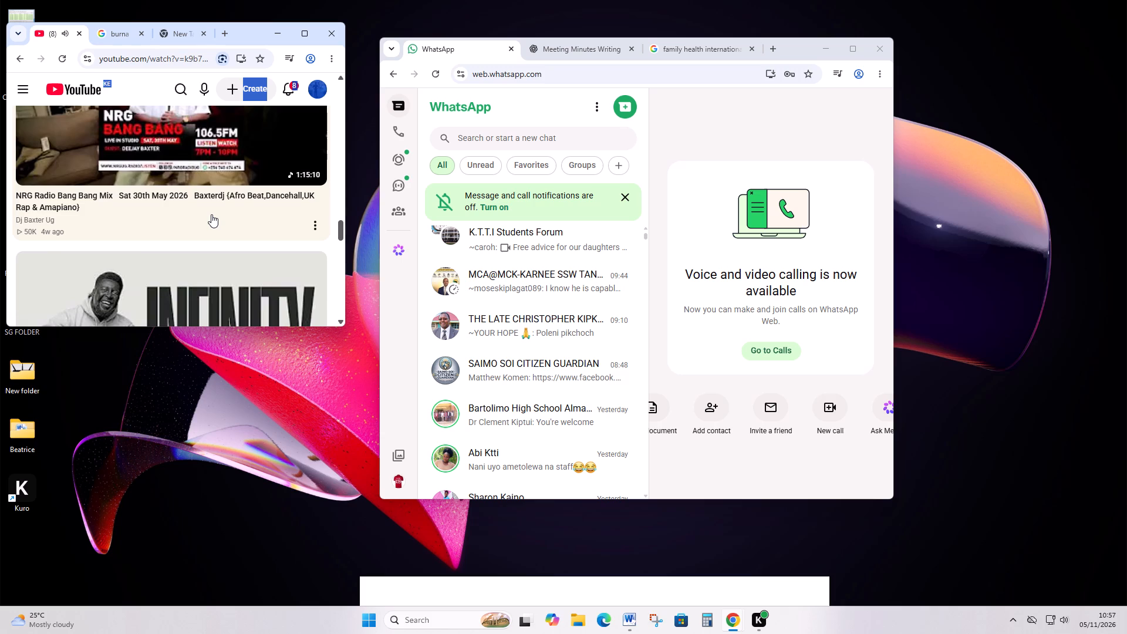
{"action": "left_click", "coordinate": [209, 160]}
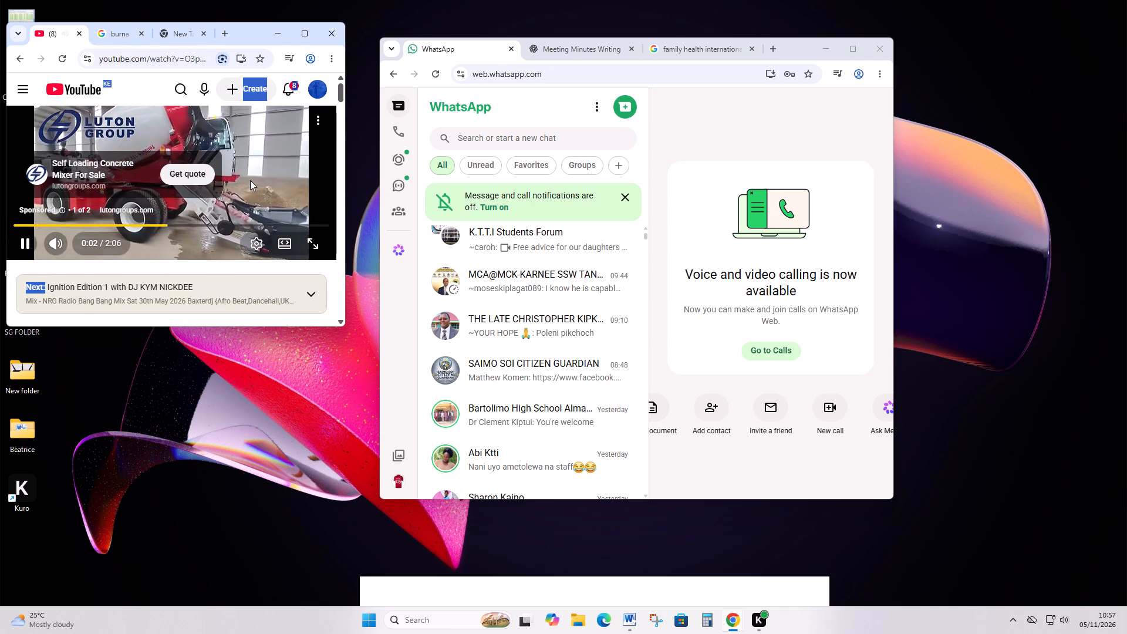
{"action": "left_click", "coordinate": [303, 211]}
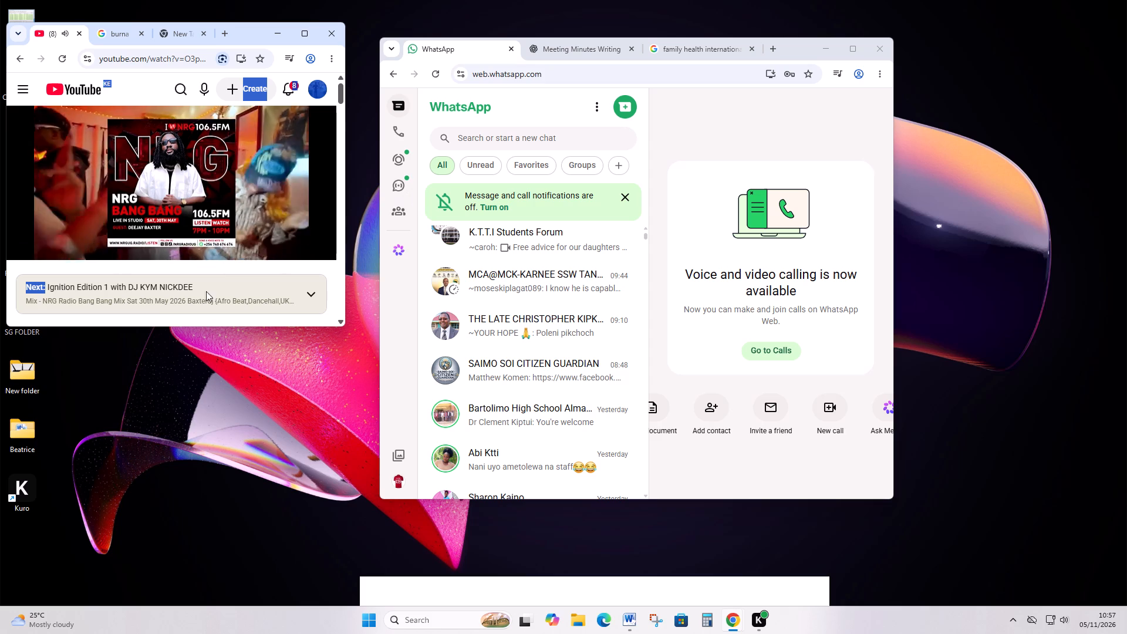
Browse the recommended videos listed below the playing NRG Radio mix.
{"action": "scroll", "coordinate": [171, 319], "scroll_direction": "down", "scroll_amount": 3}
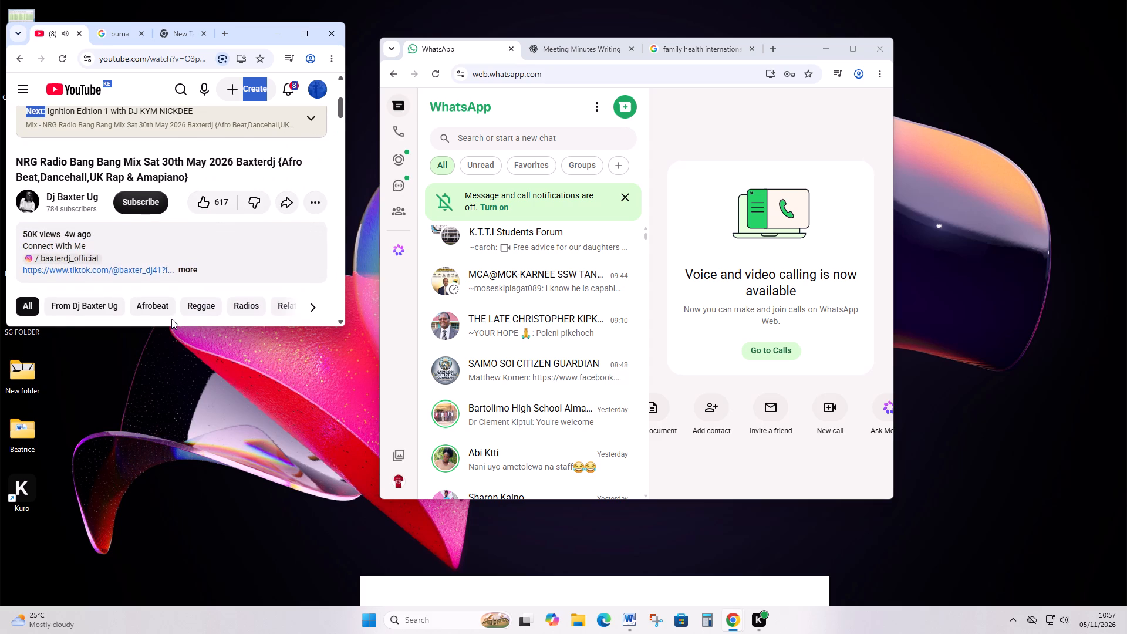
{"action": "scroll", "coordinate": [227, 232], "scroll_direction": "down", "scroll_amount": 10}
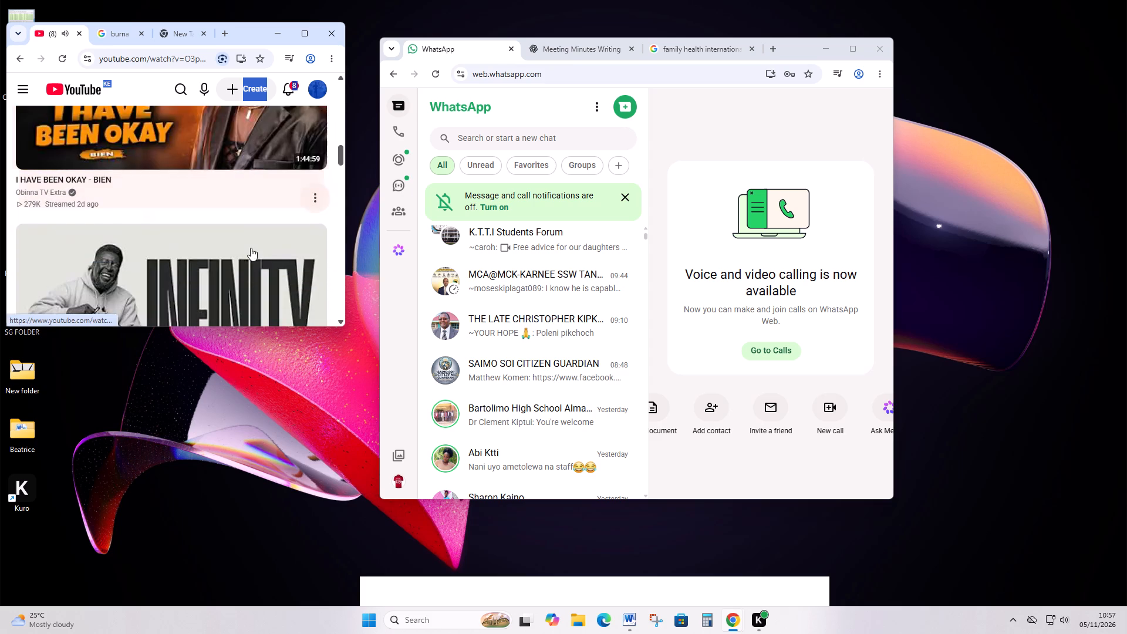
{"action": "scroll", "coordinate": [250, 248], "scroll_direction": "down", "scroll_amount": 3}
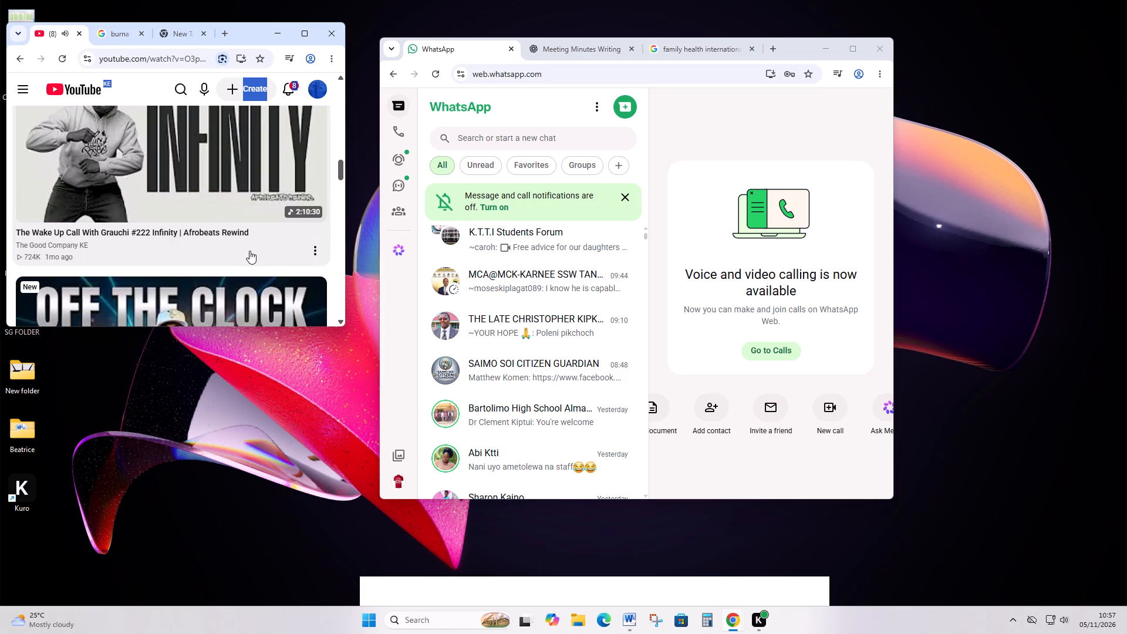
{"action": "scroll", "coordinate": [249, 251], "scroll_direction": "down", "scroll_amount": 3}
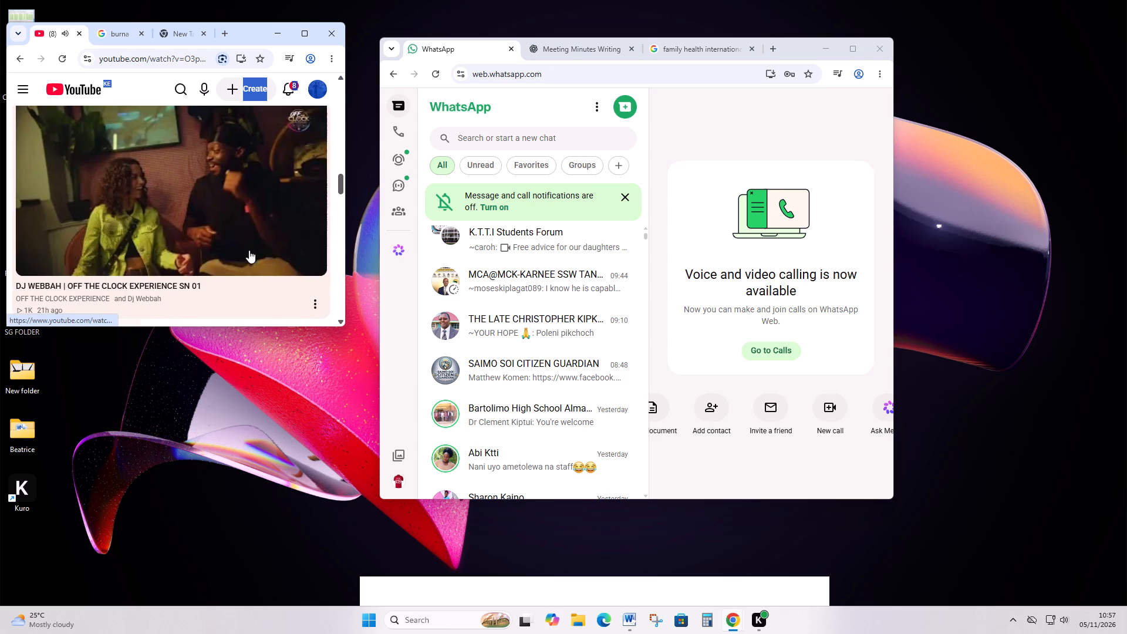
{"action": "scroll", "coordinate": [248, 250], "scroll_direction": "down", "scroll_amount": 3}
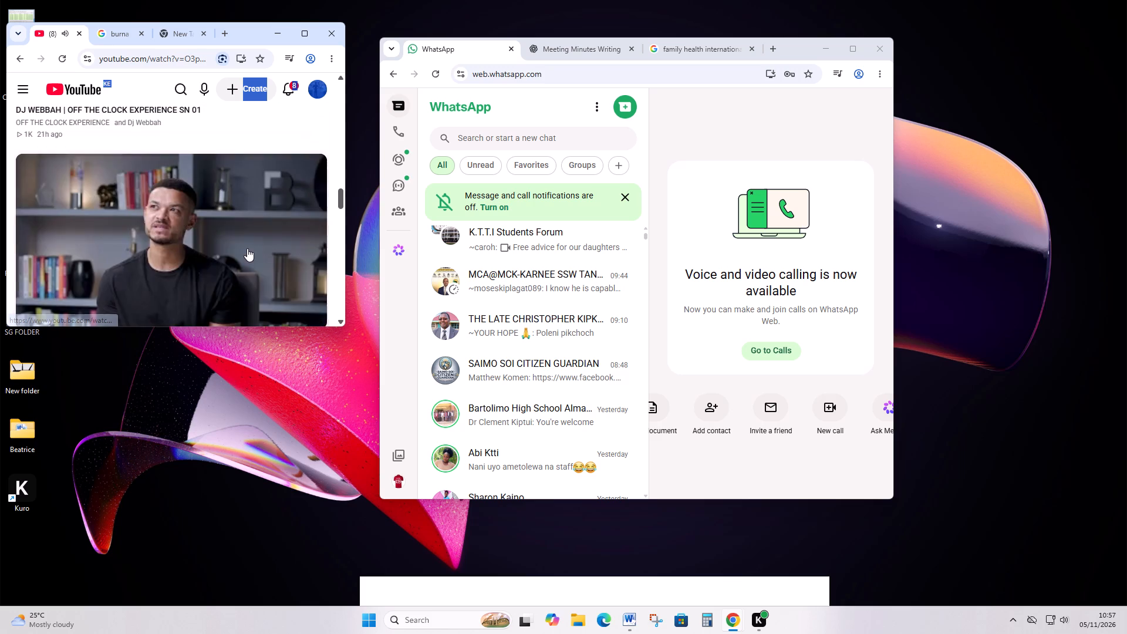
{"action": "scroll", "coordinate": [230, 176], "scroll_direction": "up", "scroll_amount": 20}
{"action": "scroll", "coordinate": [230, 176], "scroll_direction": "up", "scroll_amount": 1}
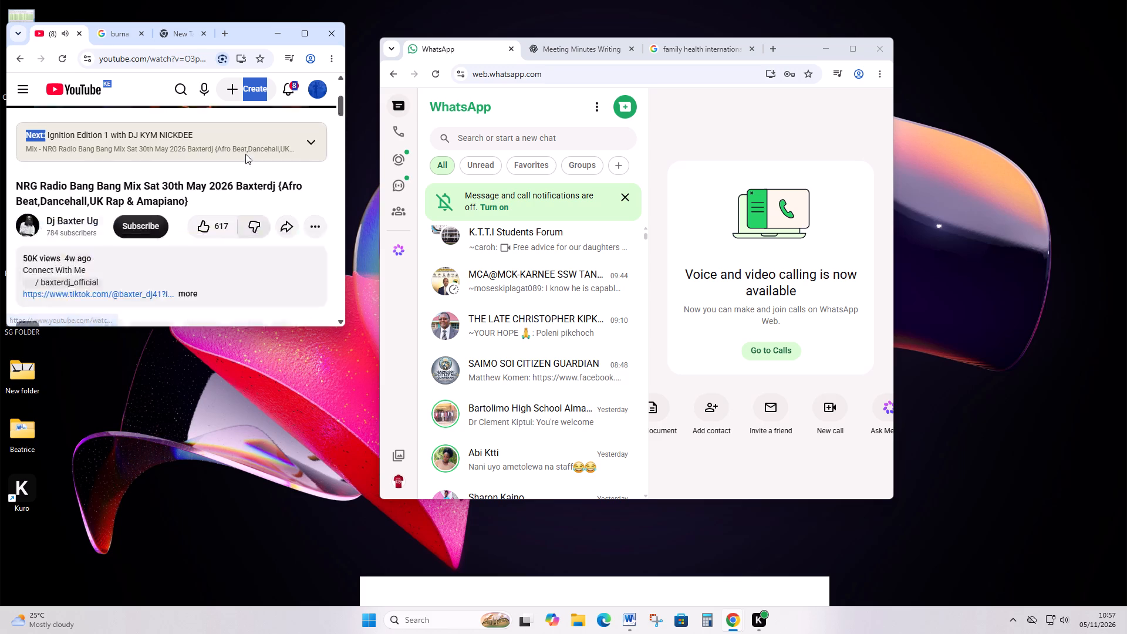
{"action": "scroll", "coordinate": [245, 154], "scroll_direction": "up", "scroll_amount": 11}
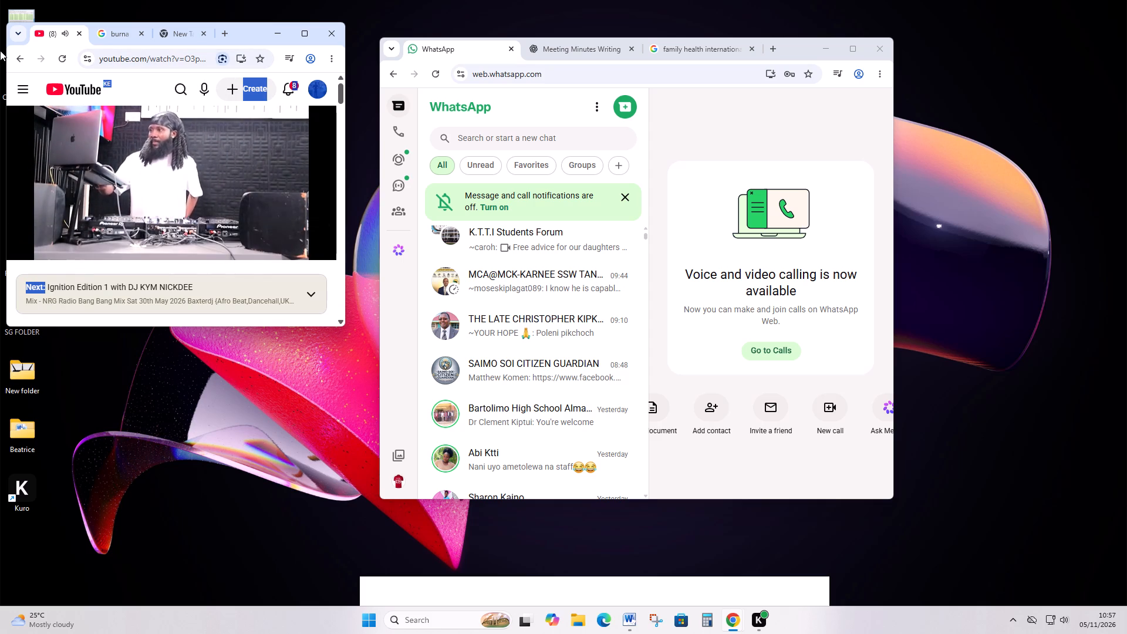
Search YouTube for "am not afraid" using the matching search suggestion.
{"action": "left_click", "coordinate": [174, 83]}
{"action": "left_click", "coordinate": [174, 86]}
{"action": "left_click_drag", "start_coordinate": [201, 94], "coordinate": [63, 106]}
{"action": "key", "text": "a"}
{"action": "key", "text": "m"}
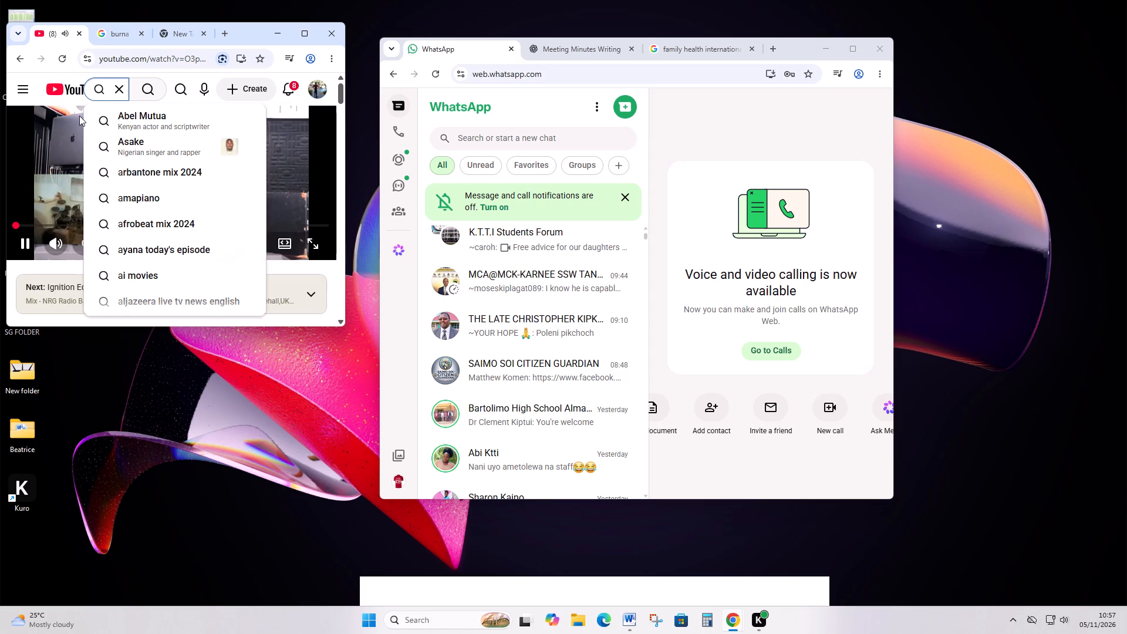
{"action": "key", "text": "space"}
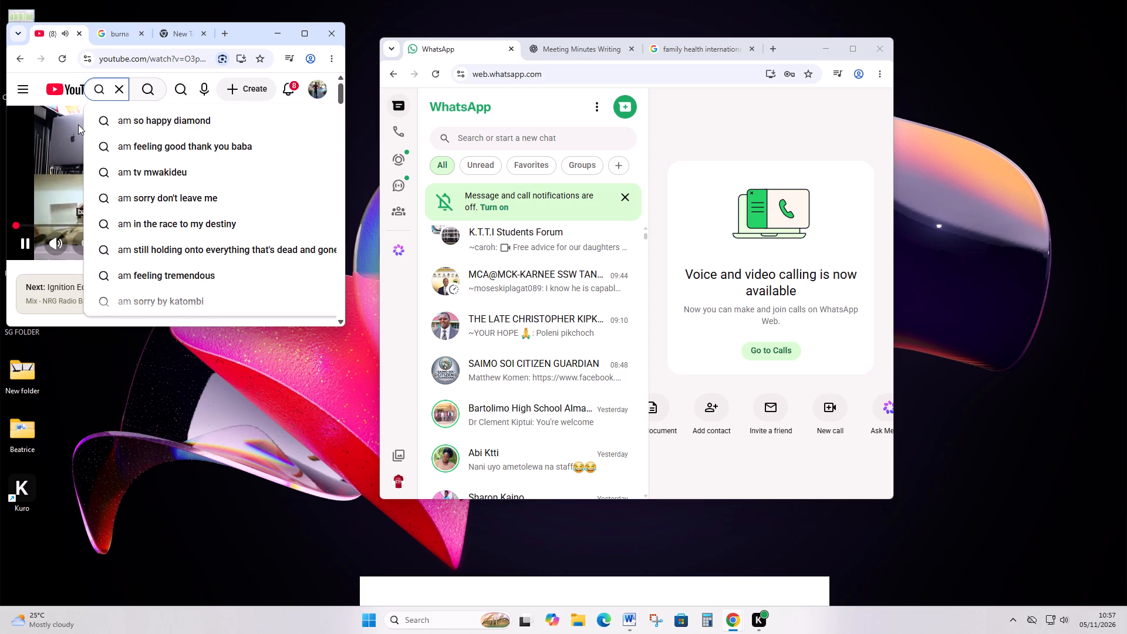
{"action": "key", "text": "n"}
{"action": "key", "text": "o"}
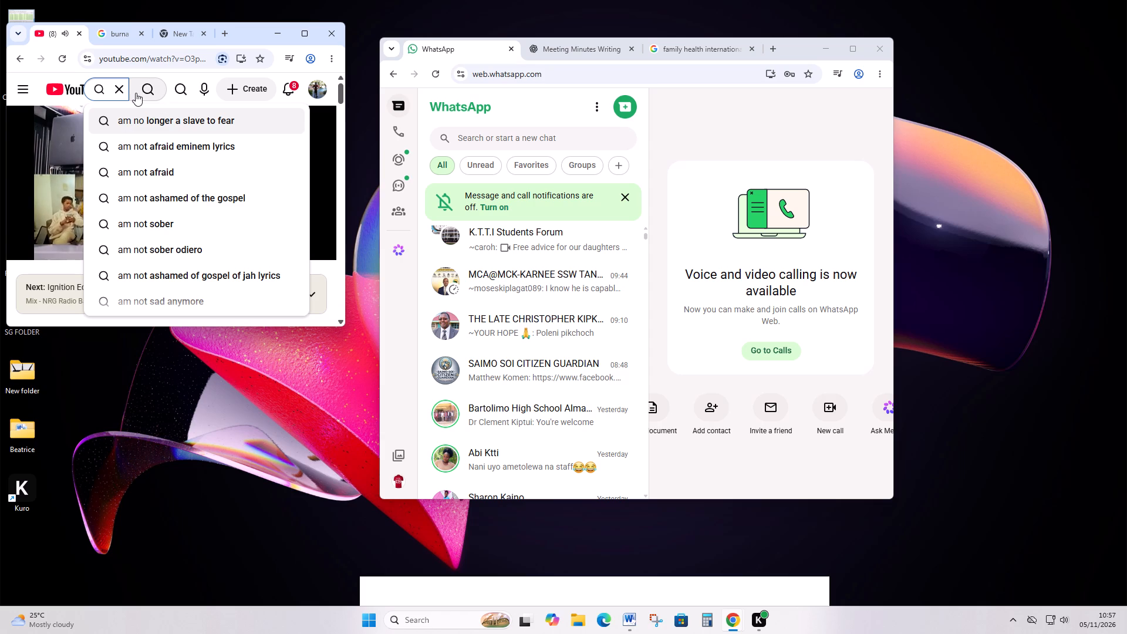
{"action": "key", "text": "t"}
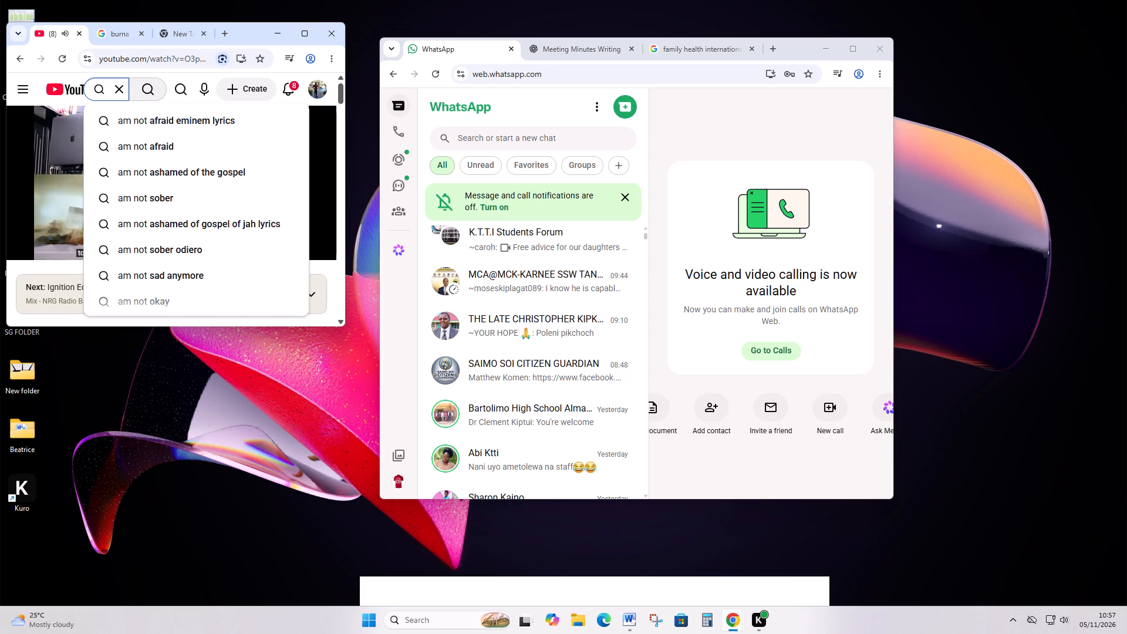
{"action": "left_click", "coordinate": [156, 140]}
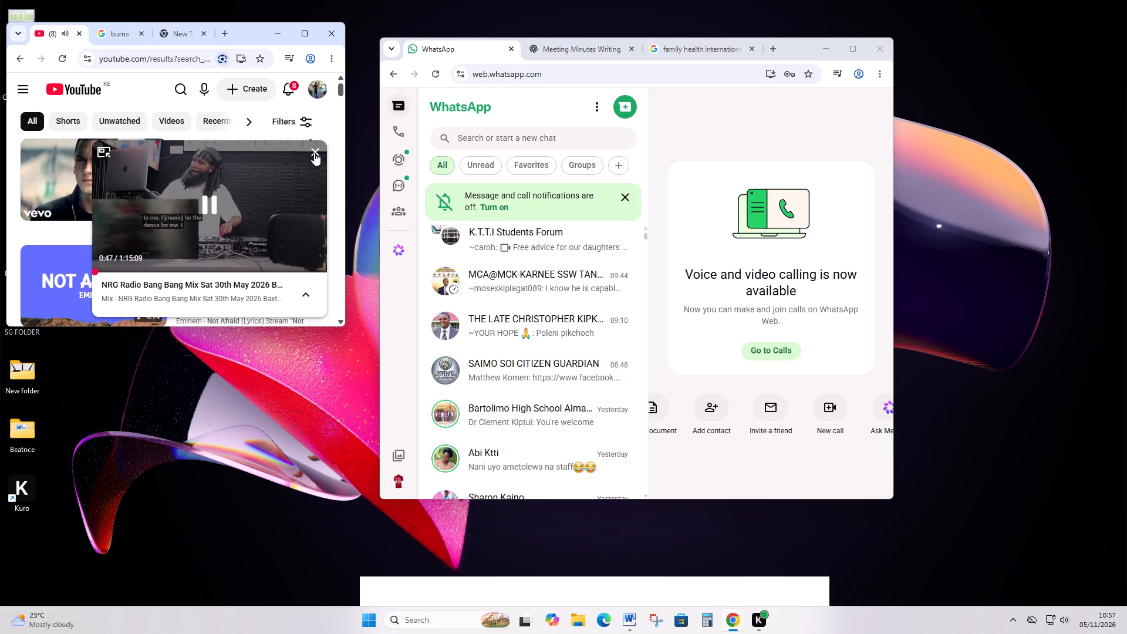
Close the miniplayer that is still playing the NRG Radio Bang Bang Mix.
{"action": "left_click", "coordinate": [314, 153]}
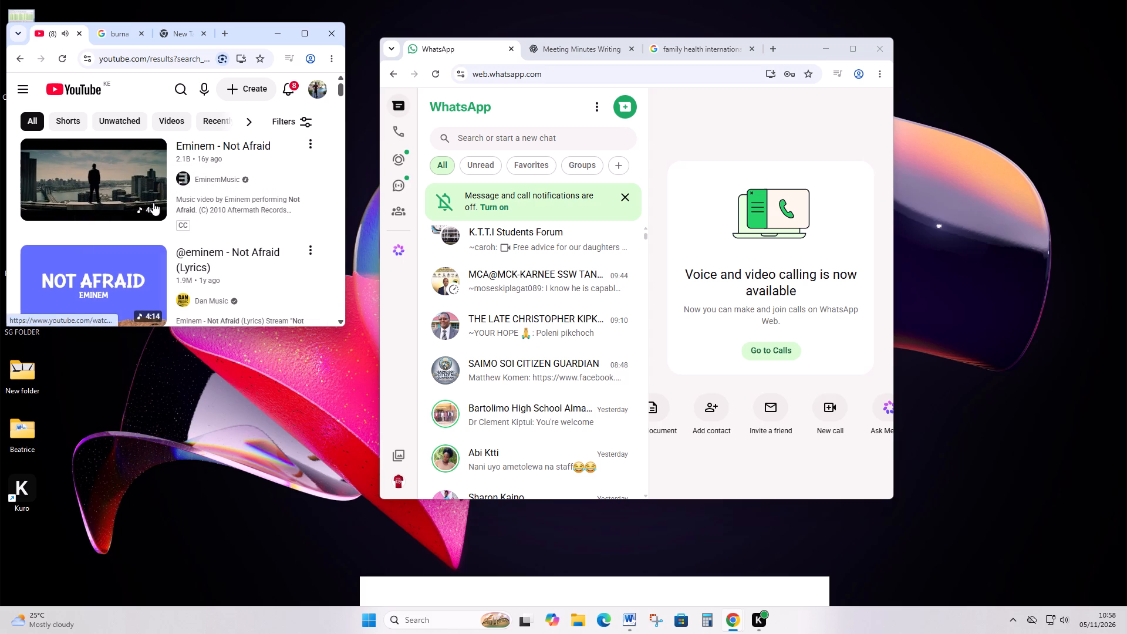
Look through the "am not afraid" search results, including the Shorts, for a suitable Eminem video.
{"action": "scroll", "coordinate": [154, 203], "scroll_direction": "up", "scroll_amount": 1}
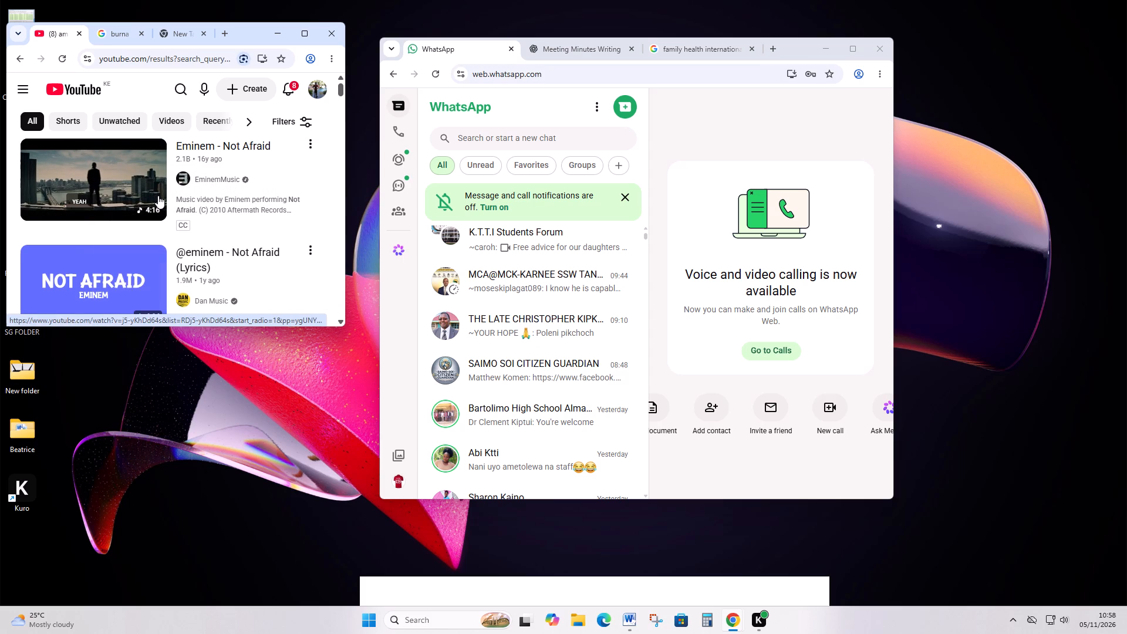
{"action": "scroll", "coordinate": [158, 197], "scroll_direction": "down", "scroll_amount": 5}
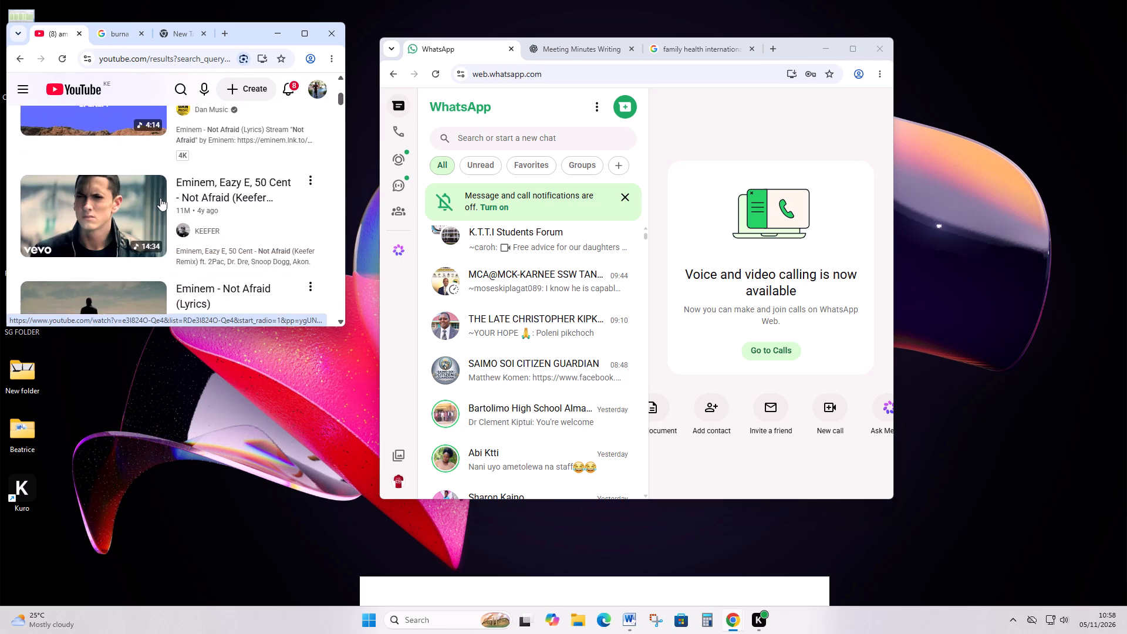
{"action": "scroll", "coordinate": [163, 197], "scroll_direction": "down", "scroll_amount": 2}
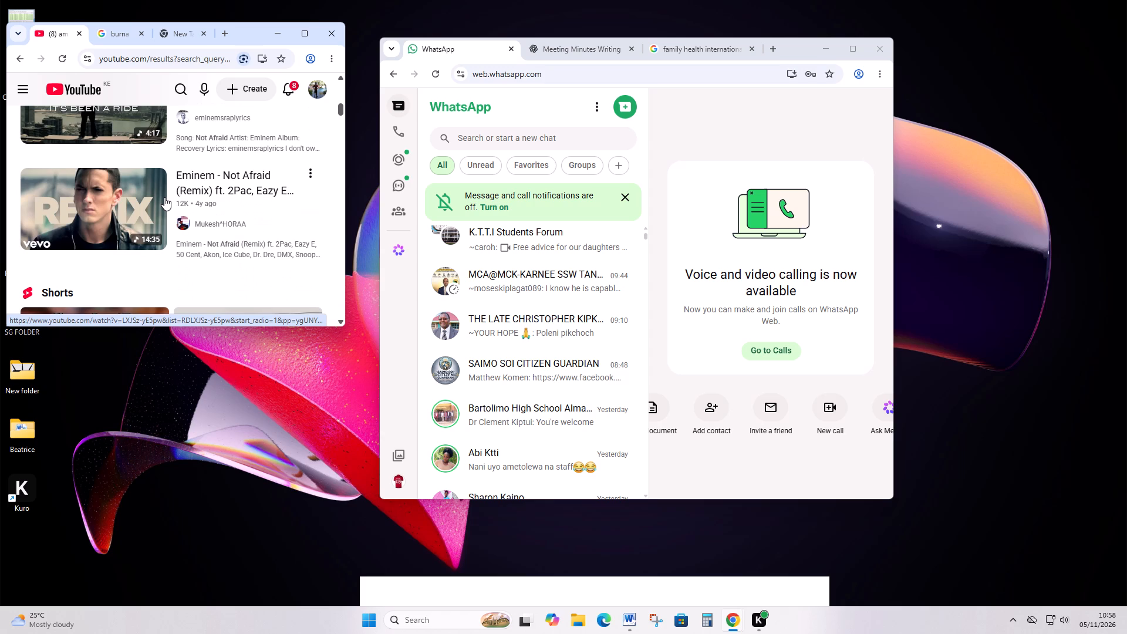
{"action": "scroll", "coordinate": [164, 197], "scroll_direction": "down", "scroll_amount": 4}
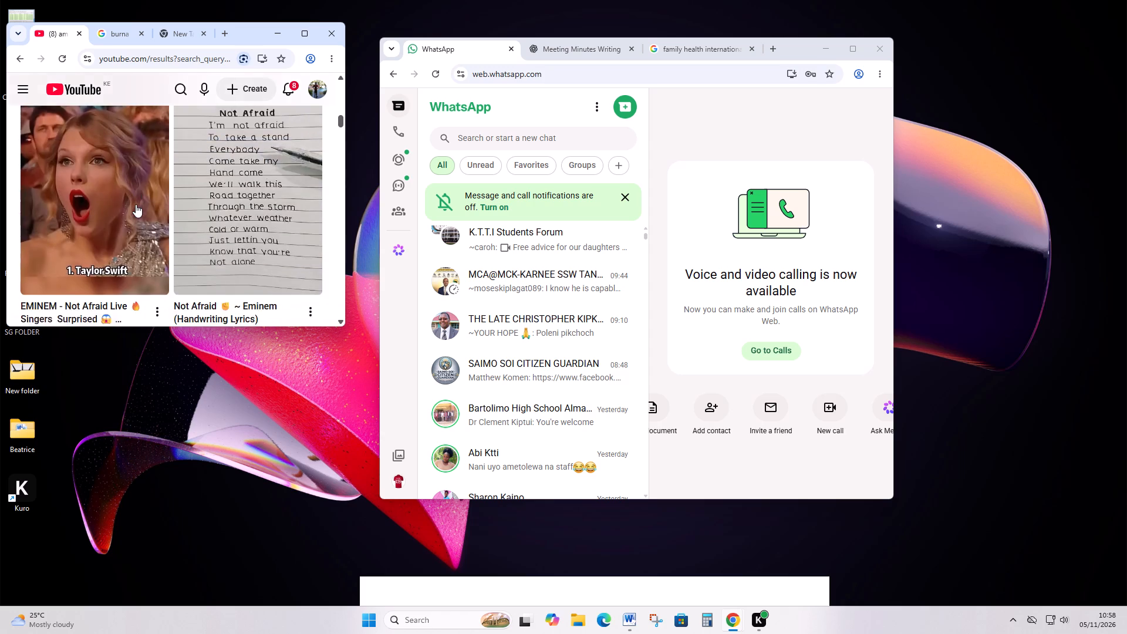
{"action": "scroll", "coordinate": [134, 205], "scroll_direction": "down", "scroll_amount": 6}
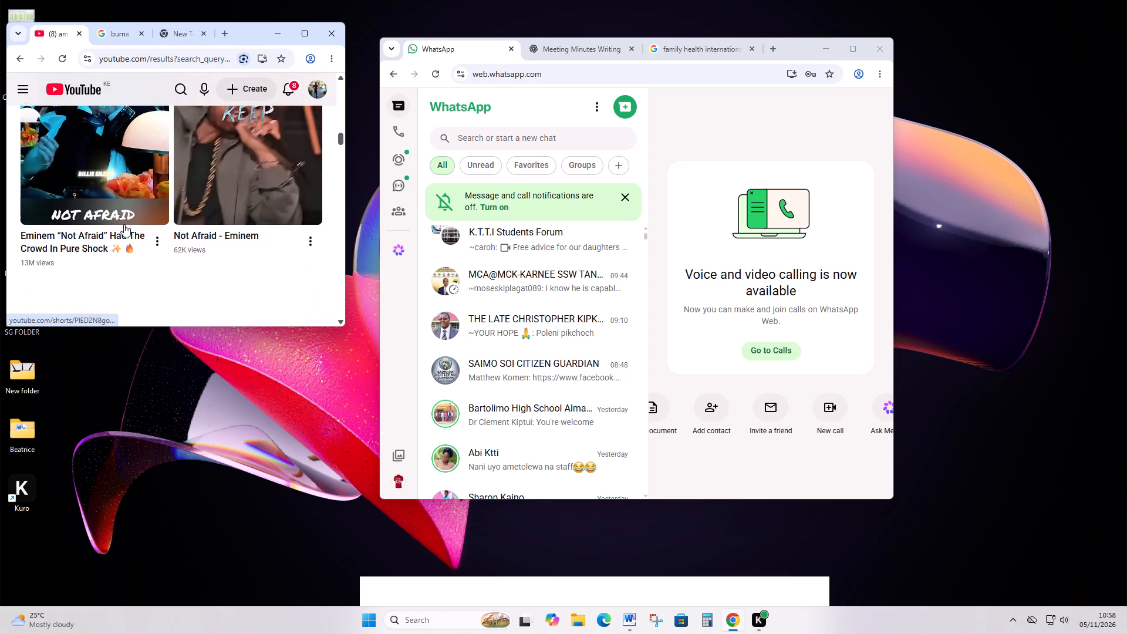
{"action": "scroll", "coordinate": [124, 224], "scroll_direction": "down", "scroll_amount": 10}
{"action": "scroll", "coordinate": [137, 218], "scroll_direction": "up", "scroll_amount": 2}
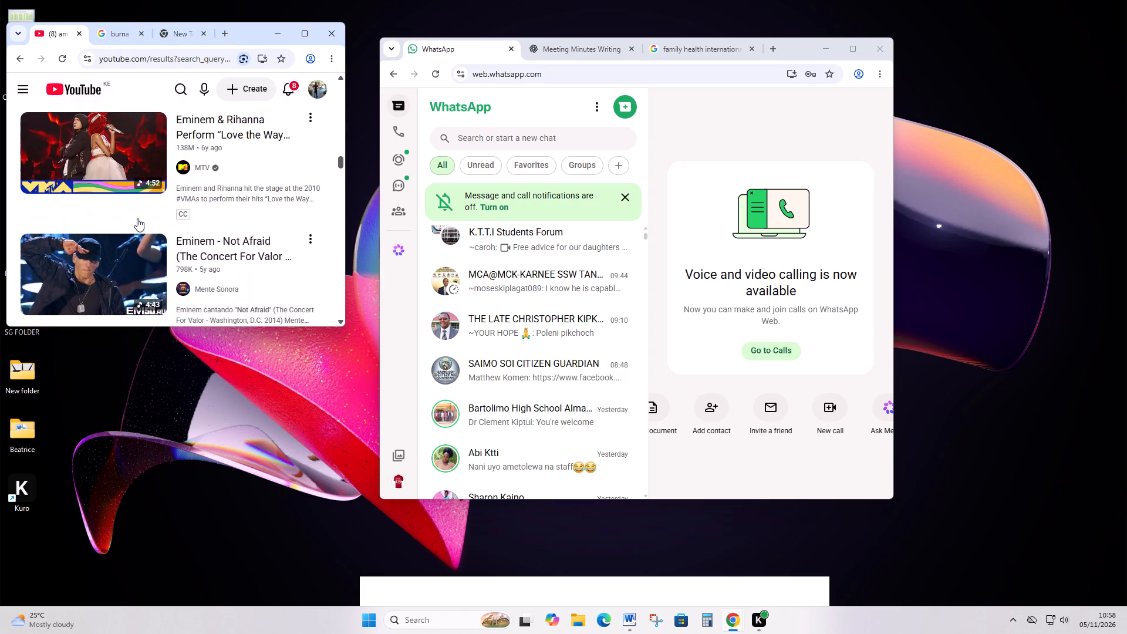
{"action": "scroll", "coordinate": [137, 214], "scroll_direction": "up", "scroll_amount": 13}
{"action": "scroll", "coordinate": [174, 149], "scroll_direction": "up", "scroll_amount": 3}
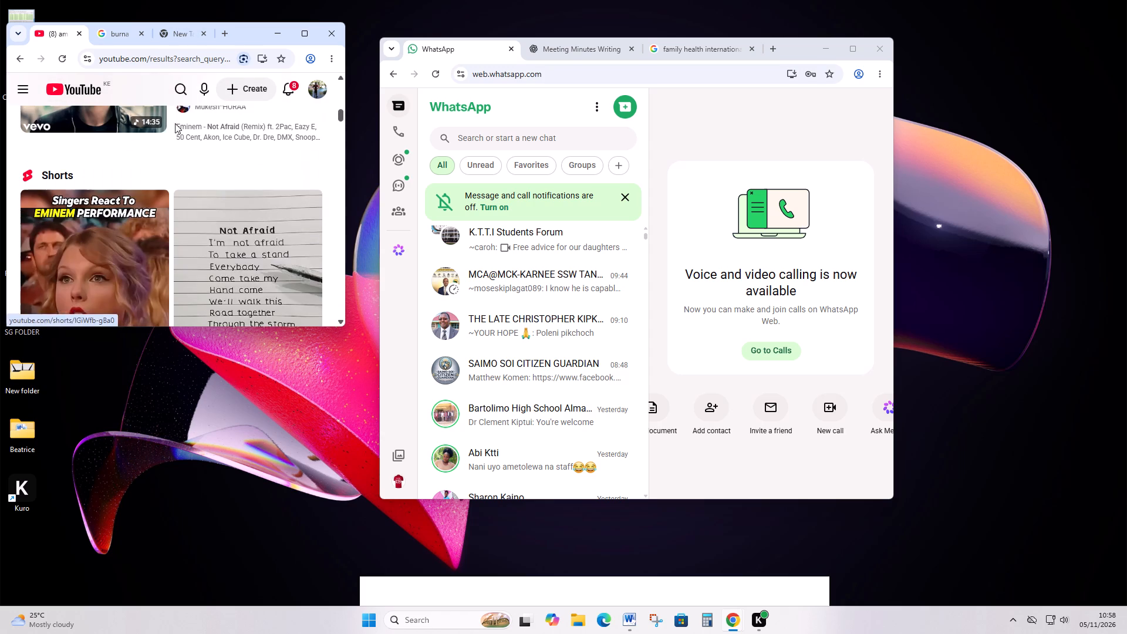
Refine the video search to "am not afraid mix" using the matching suggestion.
{"action": "left_click", "coordinate": [181, 95]}
{"action": "left_click", "coordinate": [167, 92]}
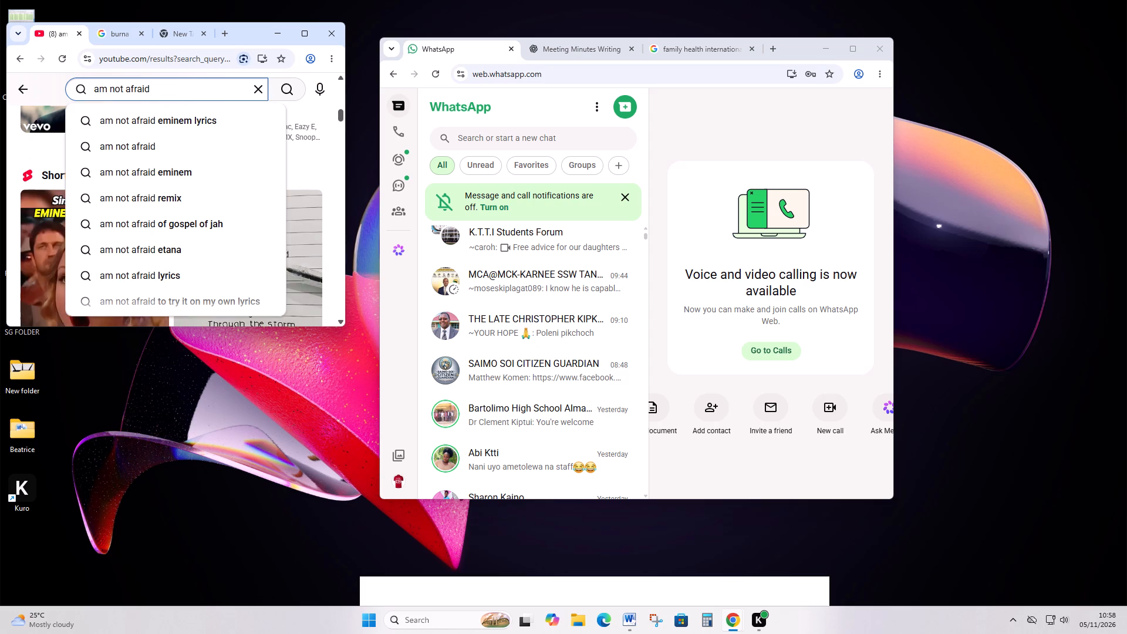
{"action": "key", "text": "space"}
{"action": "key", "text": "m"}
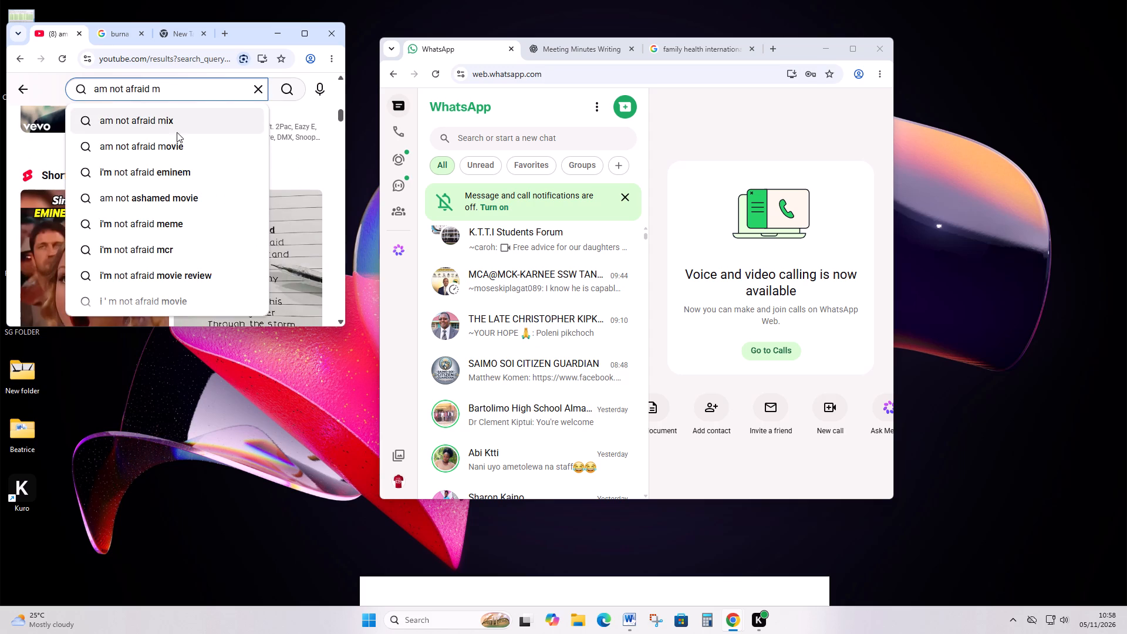
{"action": "left_click", "coordinate": [174, 128]}
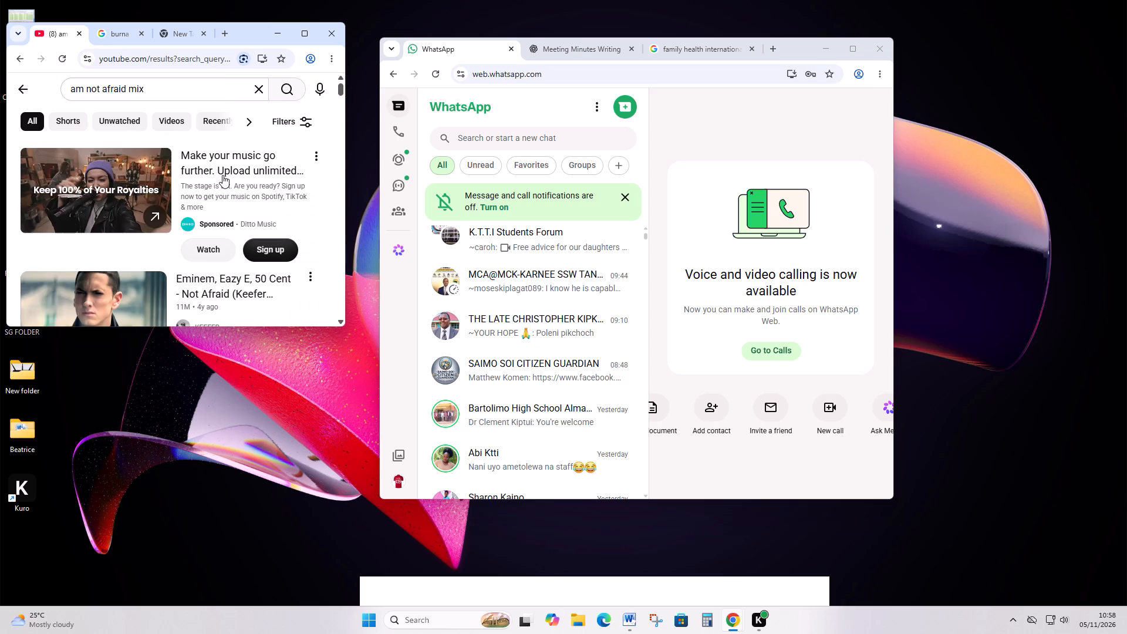
Find the playlist "Eminem, Eazy E, 50 Cent - Not Afraid (Keefer Remix)" among the search results and play it.
{"action": "scroll", "coordinate": [265, 176], "scroll_direction": "down", "scroll_amount": 2}
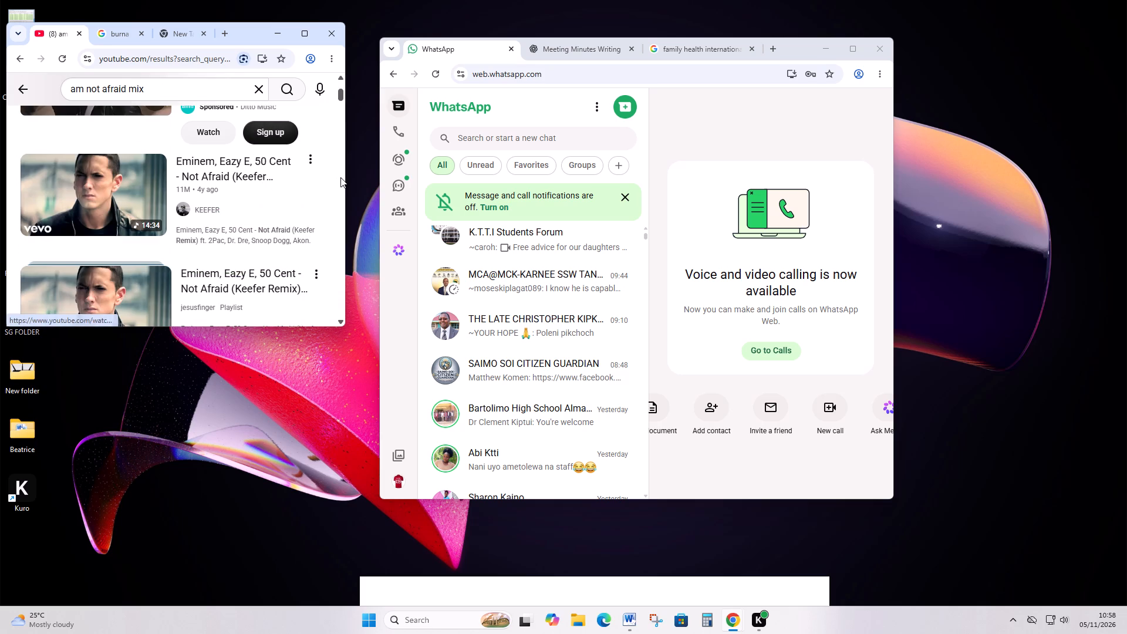
{"action": "scroll", "coordinate": [266, 207], "scroll_direction": "down", "scroll_amount": 1}
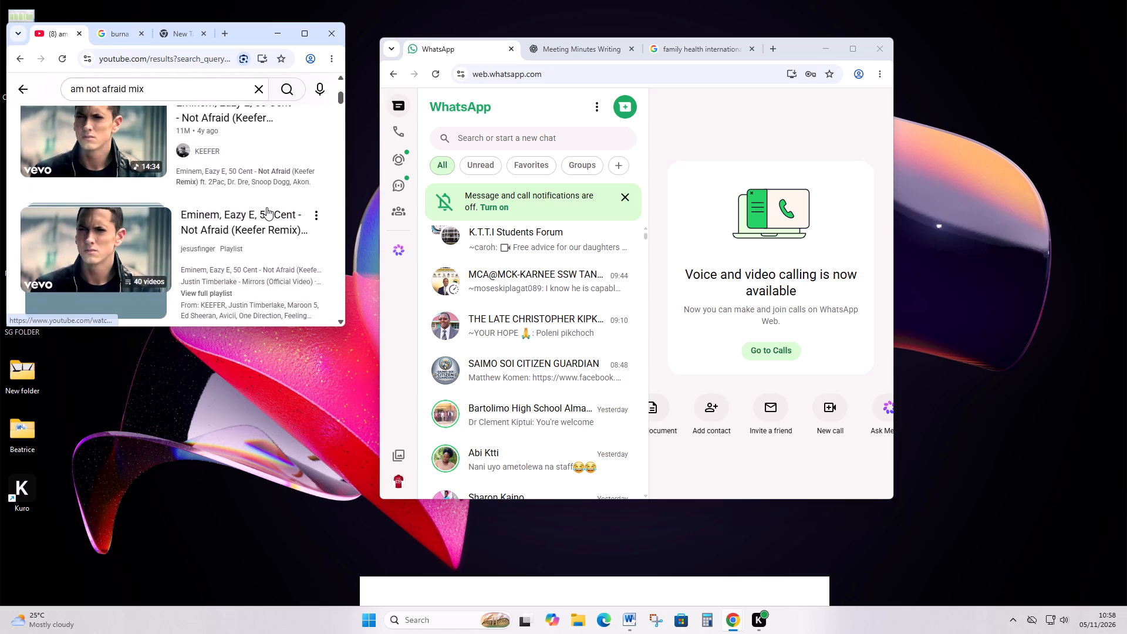
{"action": "scroll", "coordinate": [269, 207], "scroll_direction": "down", "scroll_amount": 2}
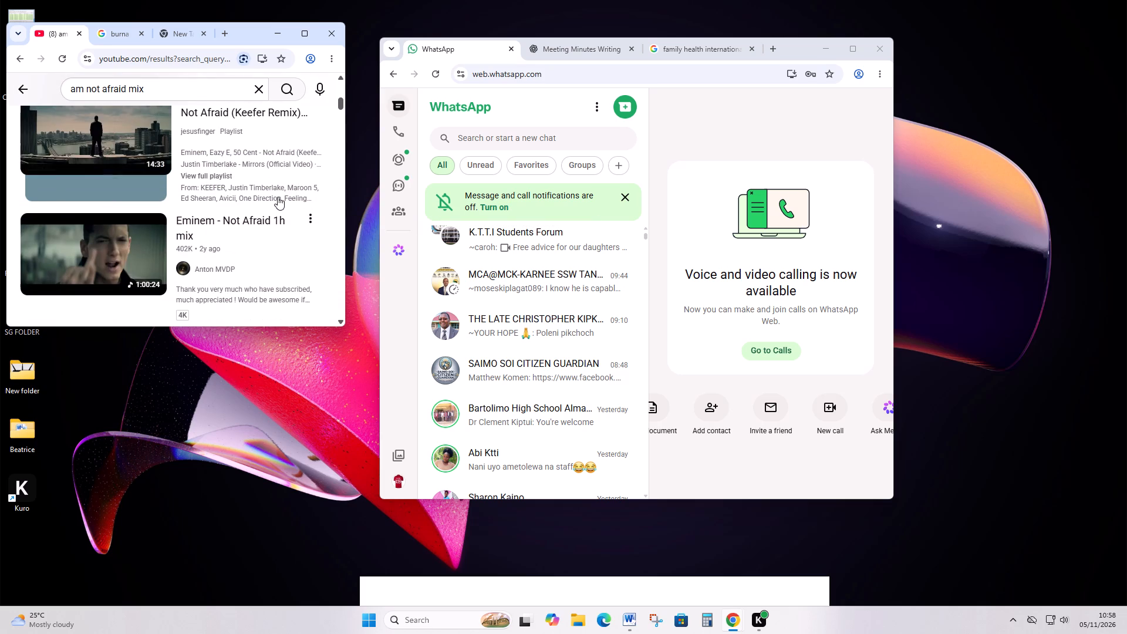
{"action": "scroll", "coordinate": [295, 187], "scroll_direction": "down", "scroll_amount": 3}
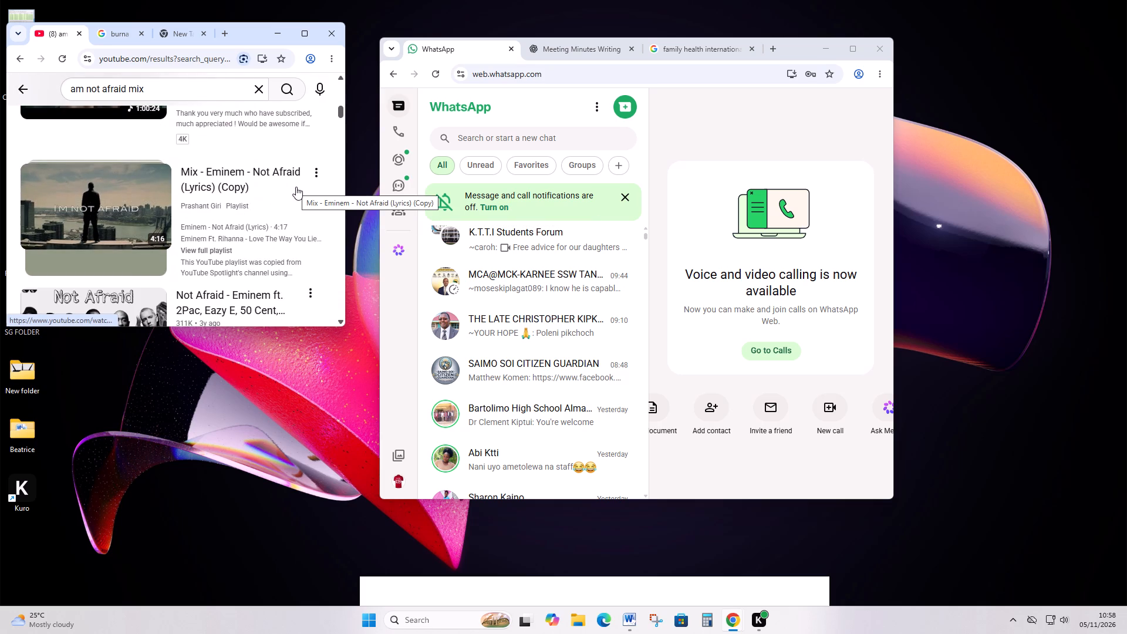
{"action": "scroll", "coordinate": [296, 187], "scroll_direction": "down", "scroll_amount": 2}
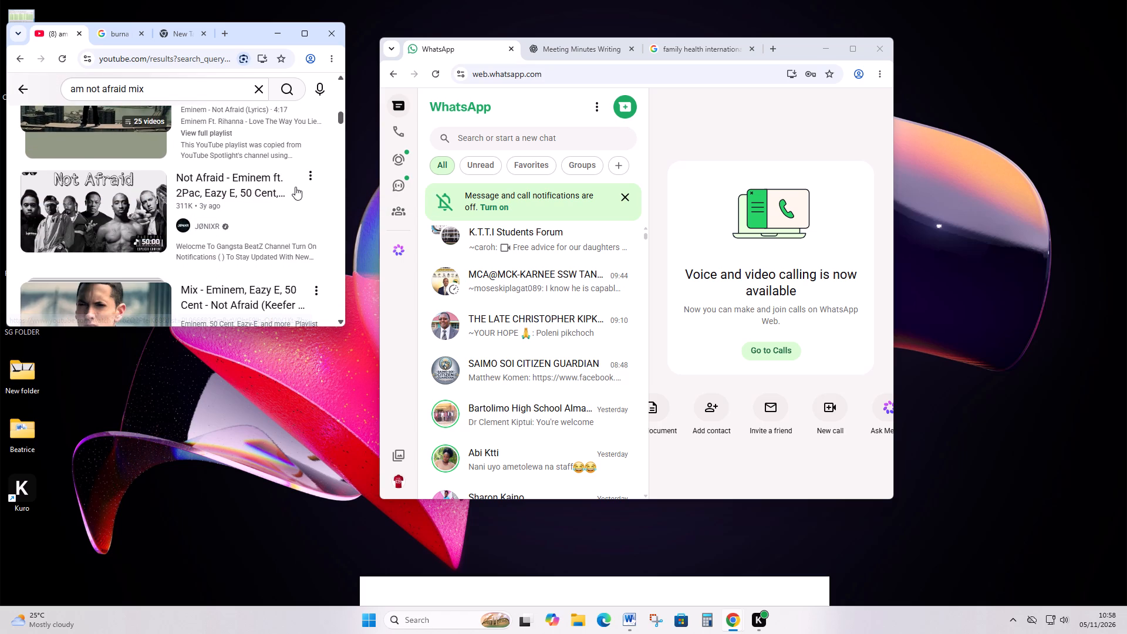
{"action": "scroll", "coordinate": [290, 197], "scroll_direction": "up", "scroll_amount": 7}
{"action": "scroll", "coordinate": [276, 207], "scroll_direction": "down", "scroll_amount": 1}
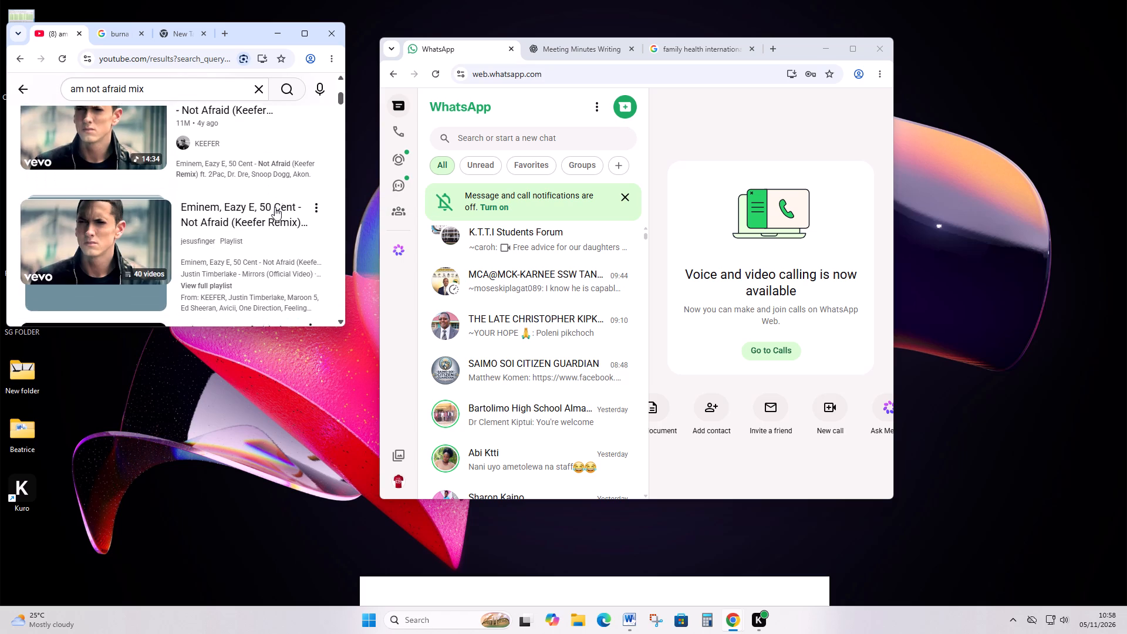
{"action": "left_click", "coordinate": [105, 199]}
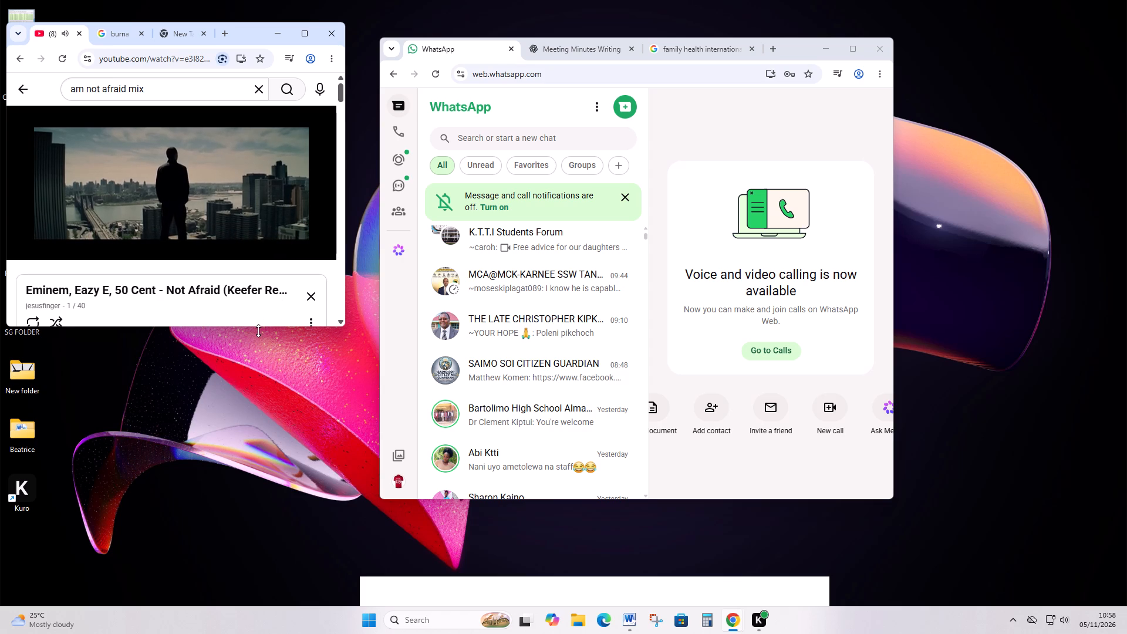
Reduce the height of the YouTube browser window so it ends just below the video picture.
{"action": "left_click_drag", "start_coordinate": [259, 331], "coordinate": [272, 246]}
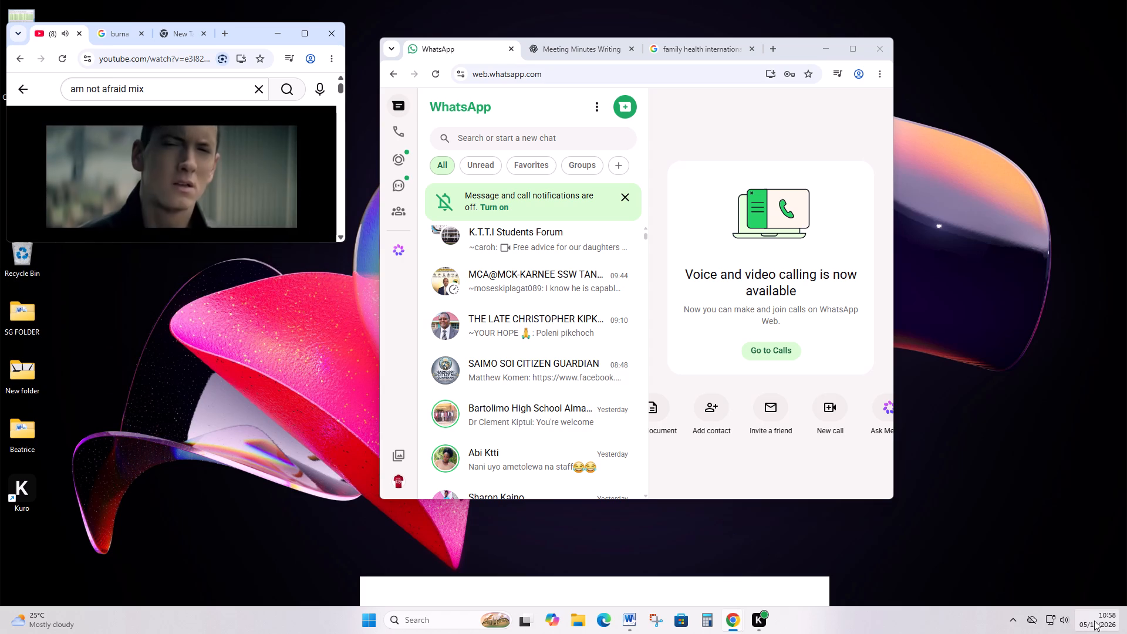
Open the Windows quick settings with the sound volume control.
{"action": "left_click", "coordinate": [1067, 620]}
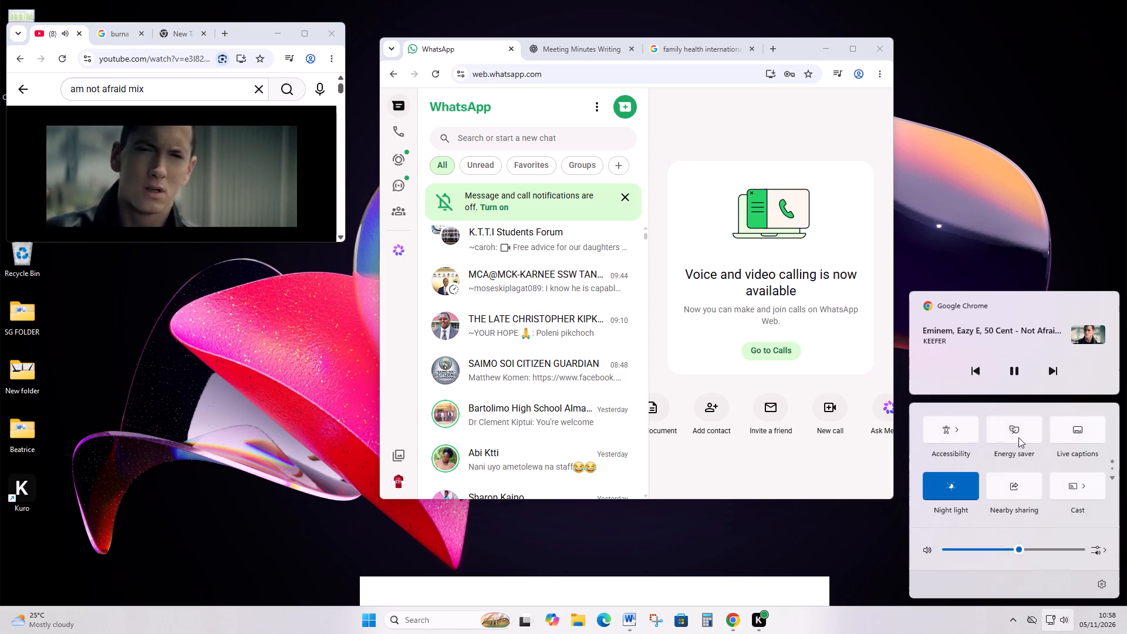
Raise the system volume slightly.
{"action": "scroll", "coordinate": [1019, 560], "scroll_direction": "up", "scroll_amount": 4}
{"action": "scroll", "coordinate": [608, 370], "scroll_direction": "up", "scroll_amount": 2}
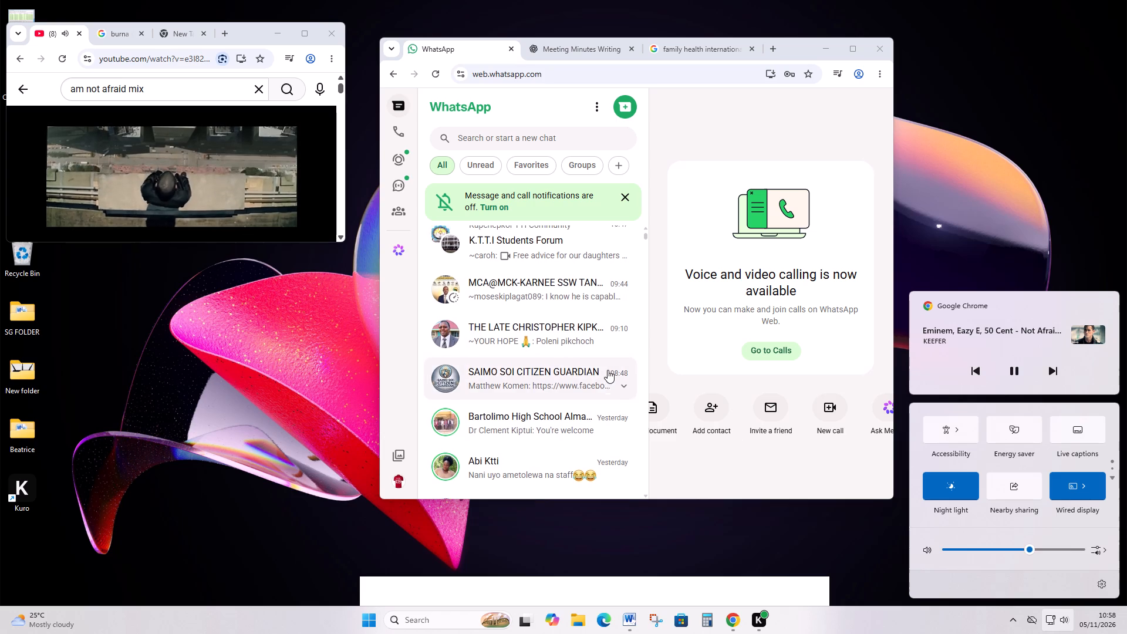
{"action": "scroll", "coordinate": [608, 370], "scroll_direction": "up", "scroll_amount": 4}
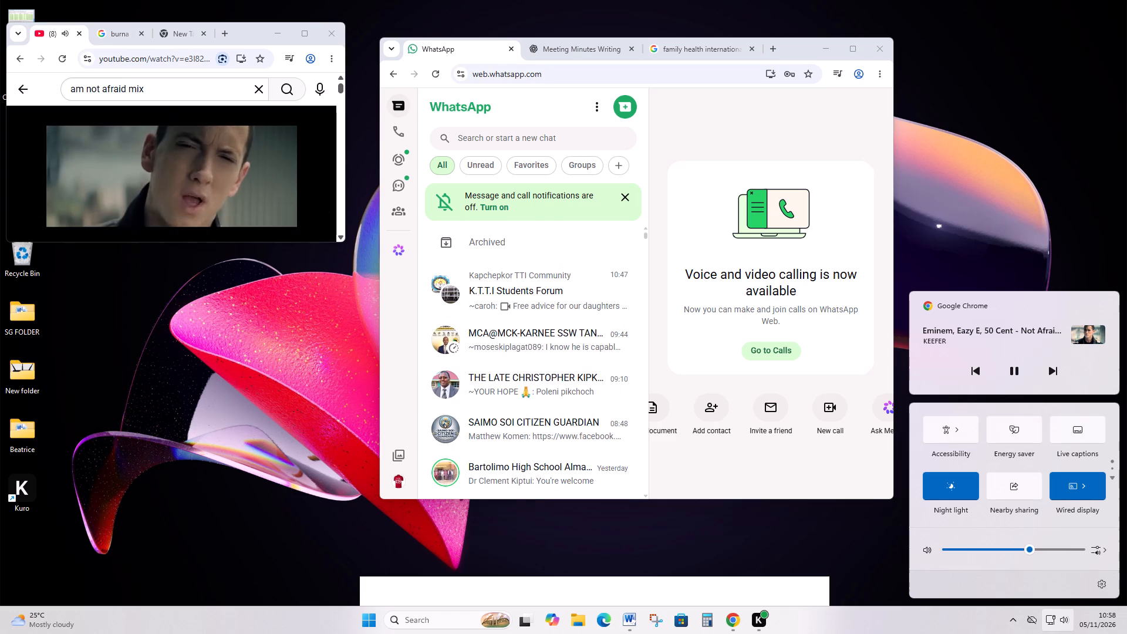
Clear the text "am not afraid mix" from the YouTube search box.
{"action": "left_click", "coordinate": [161, 92]}
{"action": "left_click", "coordinate": [184, 83]}
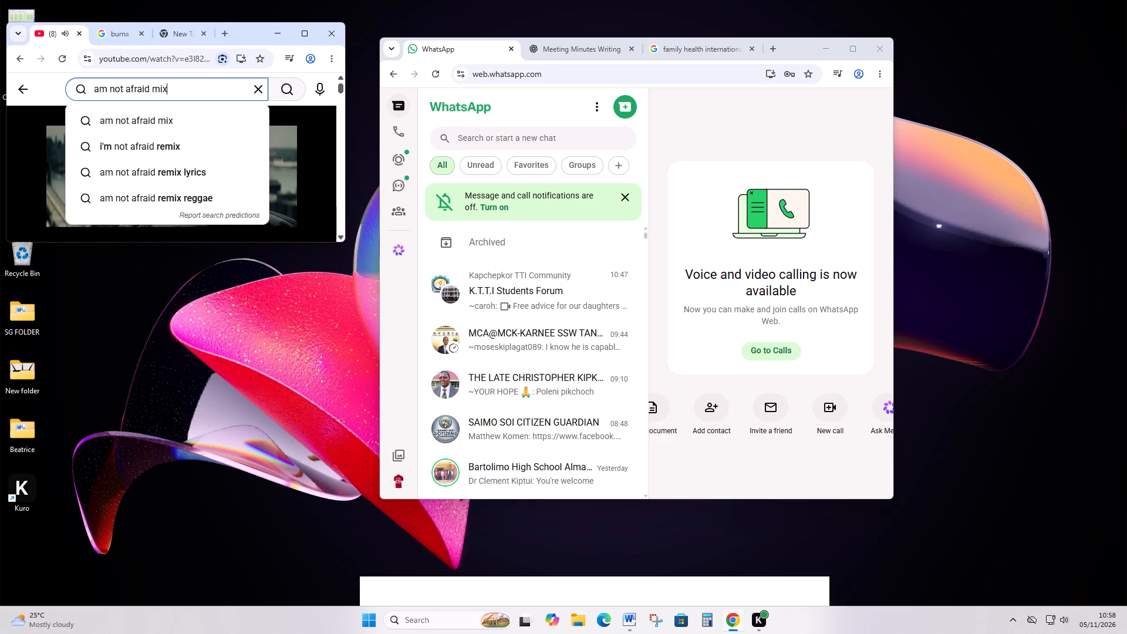
{"action": "key", "text": "BackSpace"}
{"action": "key", "text": "BackSpace"}
{"action": "key", "text": "BackSpace"}
{"action": "key", "text": "BackSpace"}
{"action": "key", "text": "BackSpace"}
{"action": "key", "text": "BackSpace"}
{"action": "key", "text": "BackSpace"}
{"action": "key", "text": "BackSpace"}
{"action": "key", "text": "BackSpace"}
{"action": "key", "text": "BackSpace"}
{"action": "key", "text": "BackSpace"}
{"action": "key", "text": "BackSpace"}
{"action": "key", "text": "BackSpace"}
{"action": "key", "text": "BackSpace"}
{"action": "key", "text": "BackSpace"}
{"action": "key", "text": "BackSpace"}
{"action": "key", "text": "BackSpace"}
{"action": "key", "text": "BackSpace"}
{"action": "key", "text": "BackSpace"}
{"action": "key", "text": "BackSpace"}
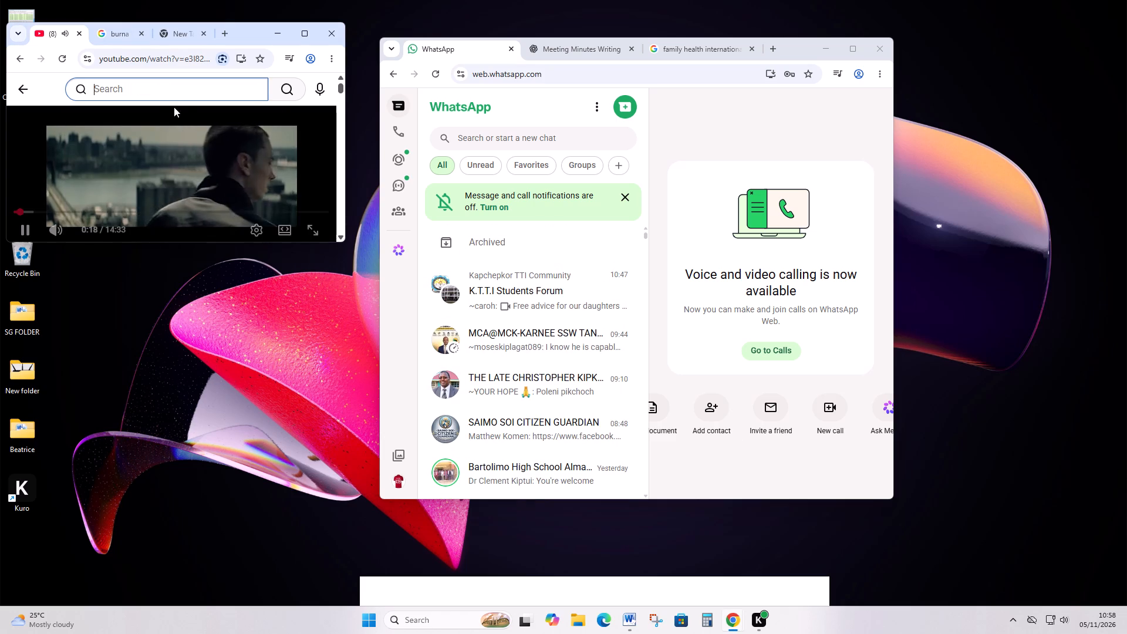
Reduce the height of the YouTube browser window by raising its lower edge.
{"action": "left_click_drag", "start_coordinate": [151, 243], "coordinate": [158, 216]}
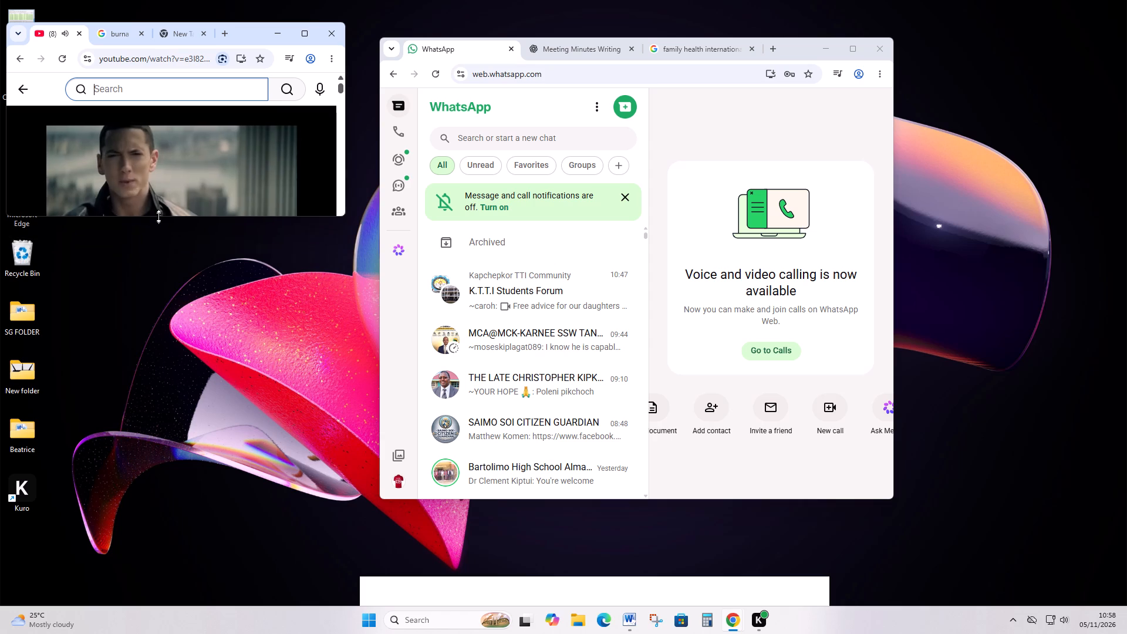
{"action": "left_click_drag", "start_coordinate": [158, 216], "coordinate": [169, 188]}
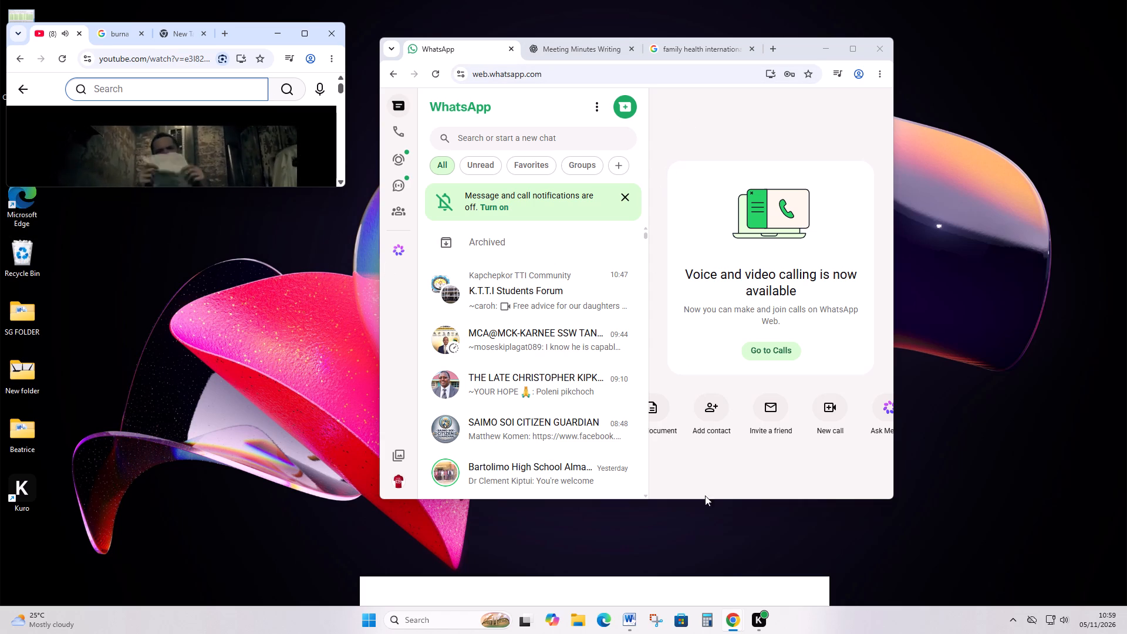
Switch to the "principal office meeting 05112026" document in Word and maximize its window.
{"action": "left_click", "coordinate": [635, 622]}
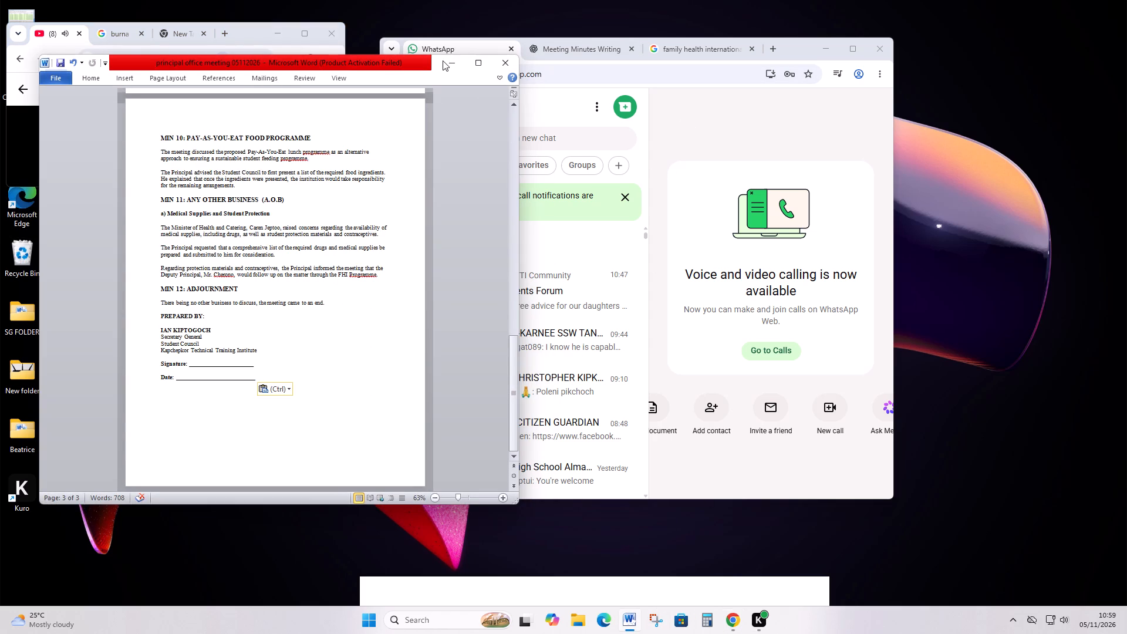
{"action": "left_click", "coordinate": [480, 60]}
Add both flagged parts of the Principal's name in the MIN 01 paragraph to the spelling dictionary.
{"action": "scroll", "coordinate": [497, 218], "scroll_direction": "up", "scroll_amount": 4}
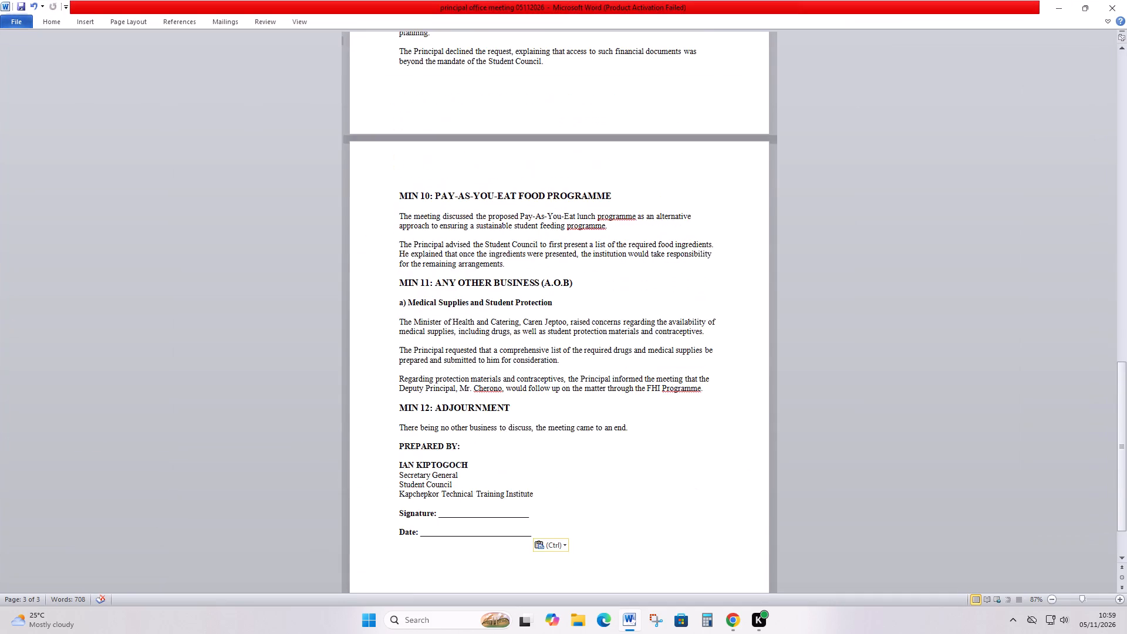
{"action": "scroll", "coordinate": [494, 235], "scroll_direction": "up", "scroll_amount": 19}
{"action": "scroll", "coordinate": [490, 237], "scroll_direction": "up", "scroll_amount": 4}
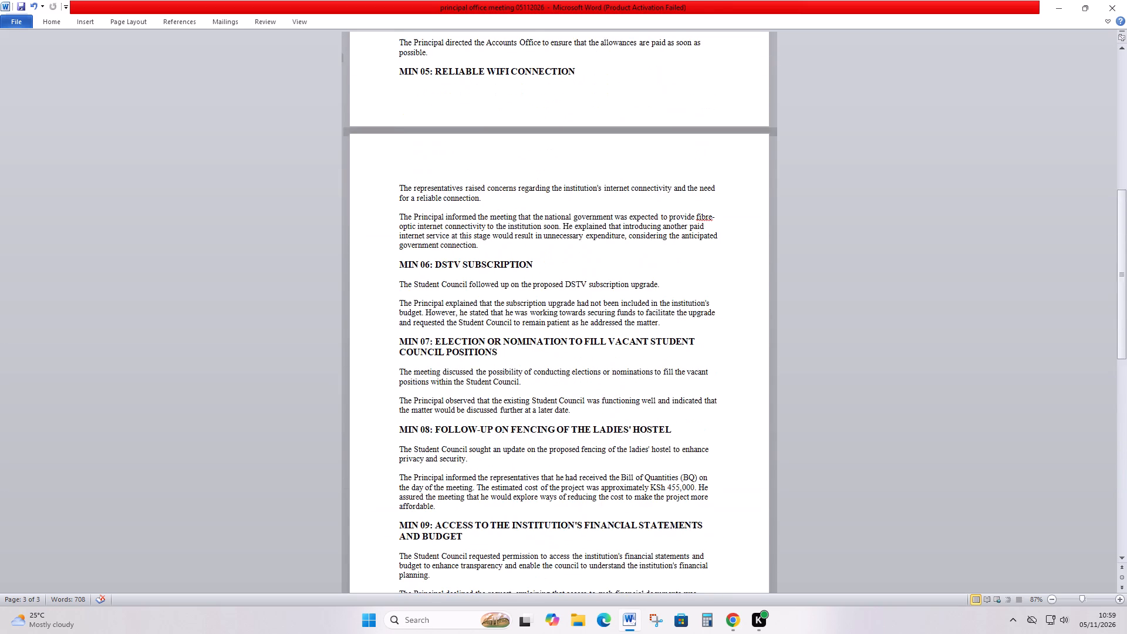
{"action": "scroll", "coordinate": [490, 237], "scroll_direction": "up", "scroll_amount": 20}
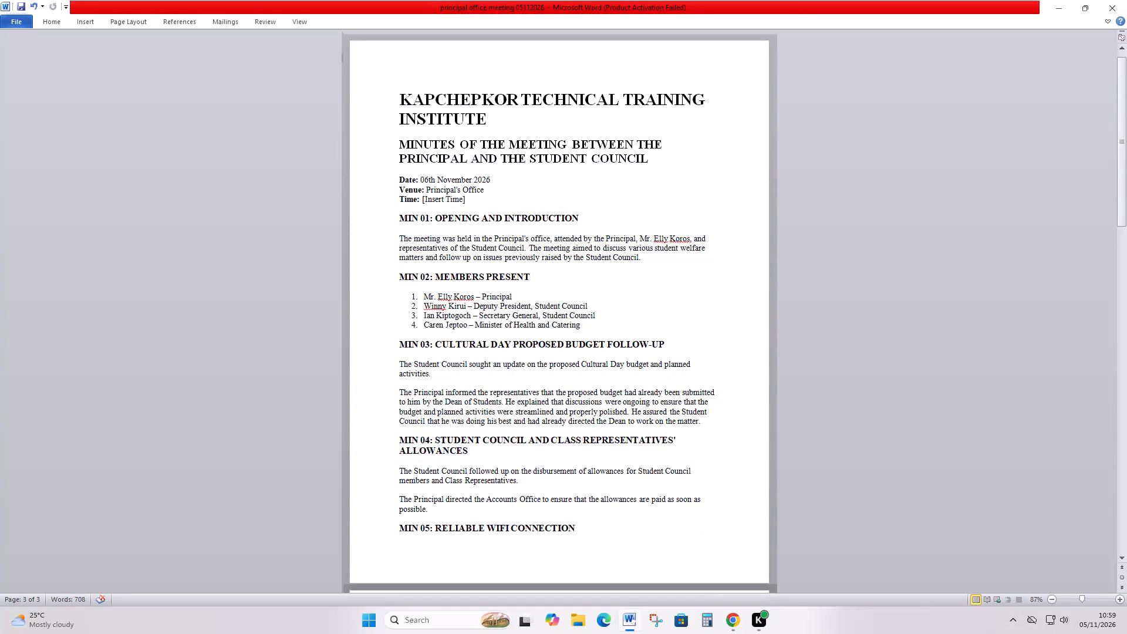
{"action": "right_click", "coordinate": [676, 240]}
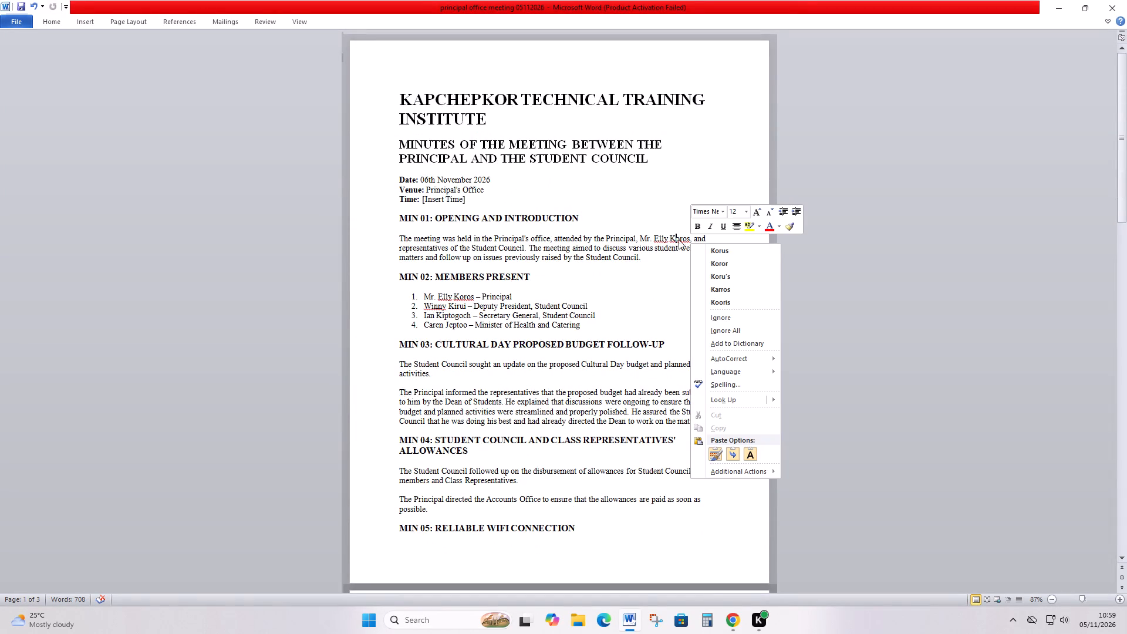
{"action": "left_click", "coordinate": [751, 343]}
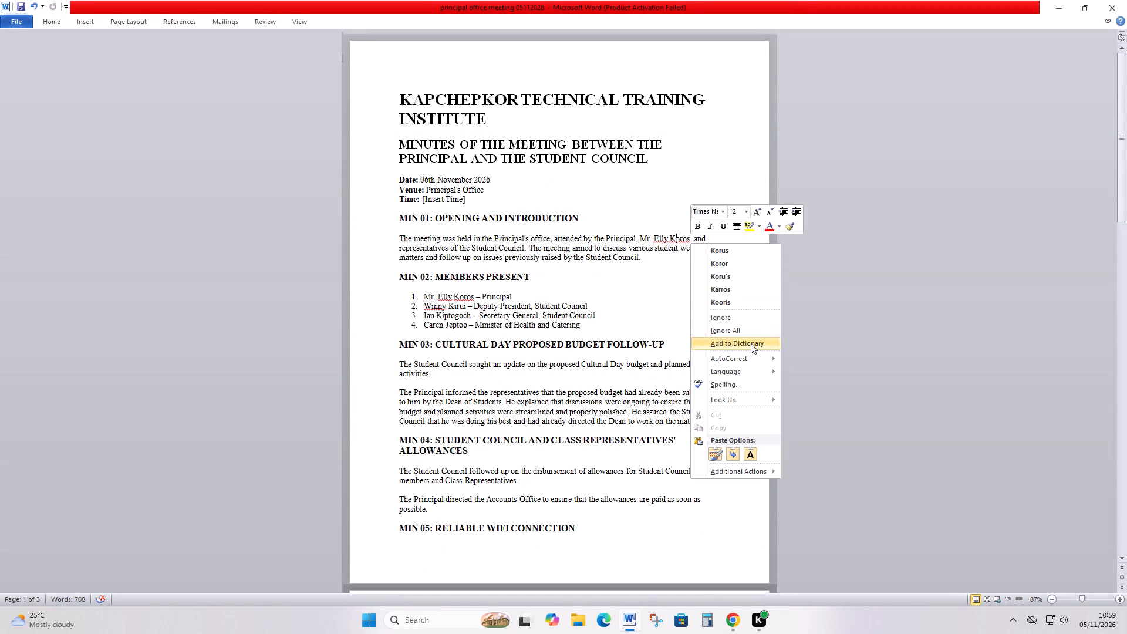
{"action": "right_click", "coordinate": [662, 240]}
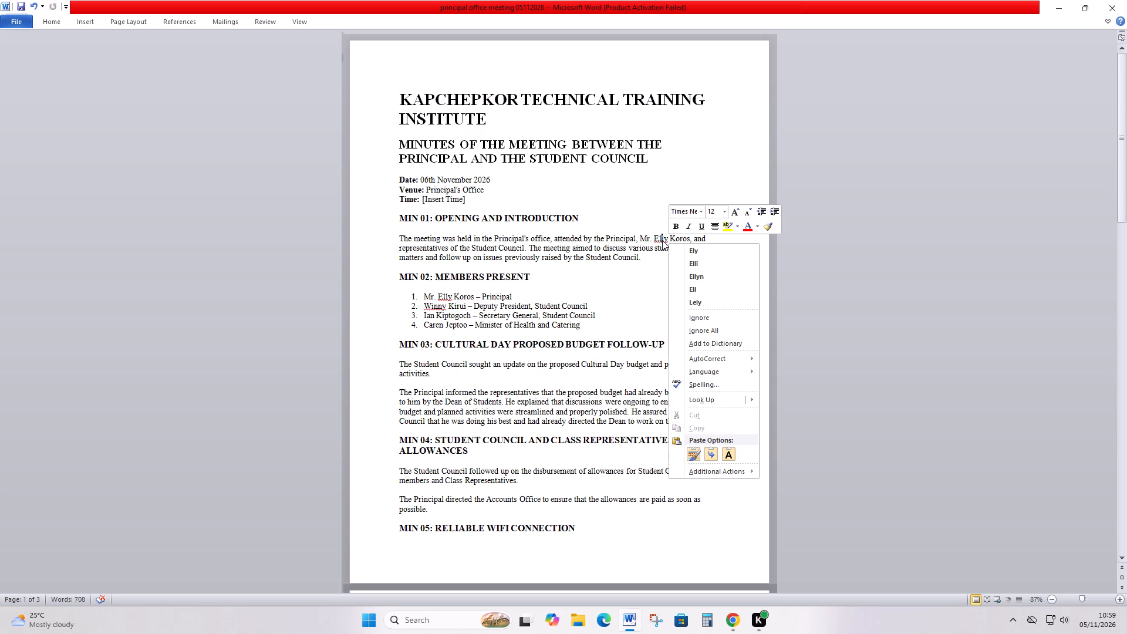
{"action": "left_click", "coordinate": [720, 345]}
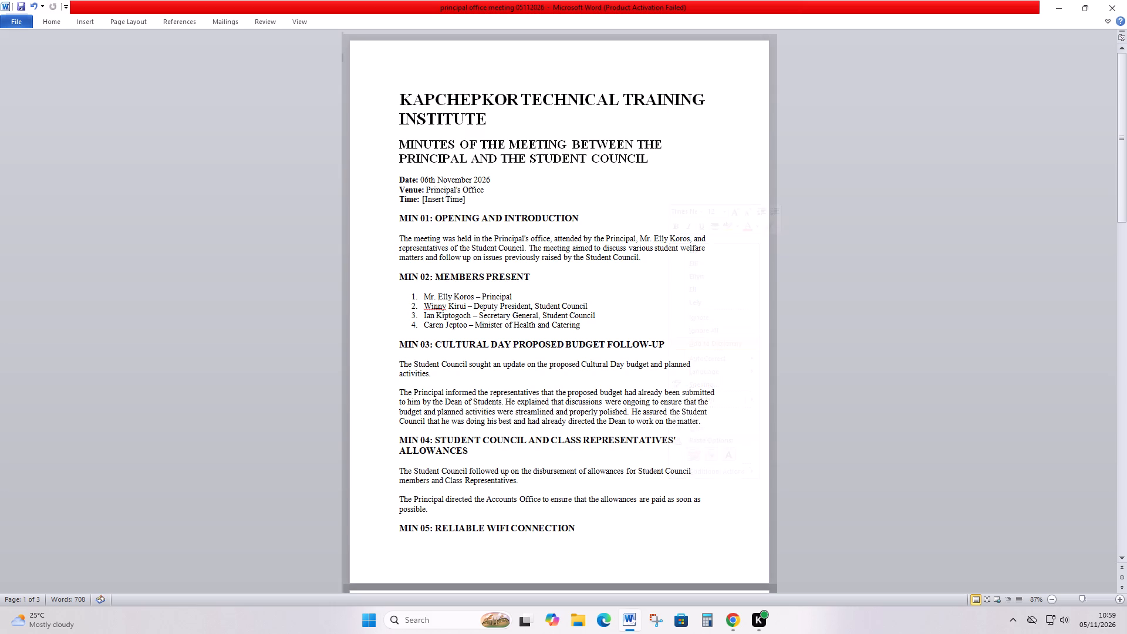
Correct the Deputy President's first name in the MIN 02 members list to the suggested spelling "Winnie".
{"action": "right_click", "coordinate": [438, 309]}
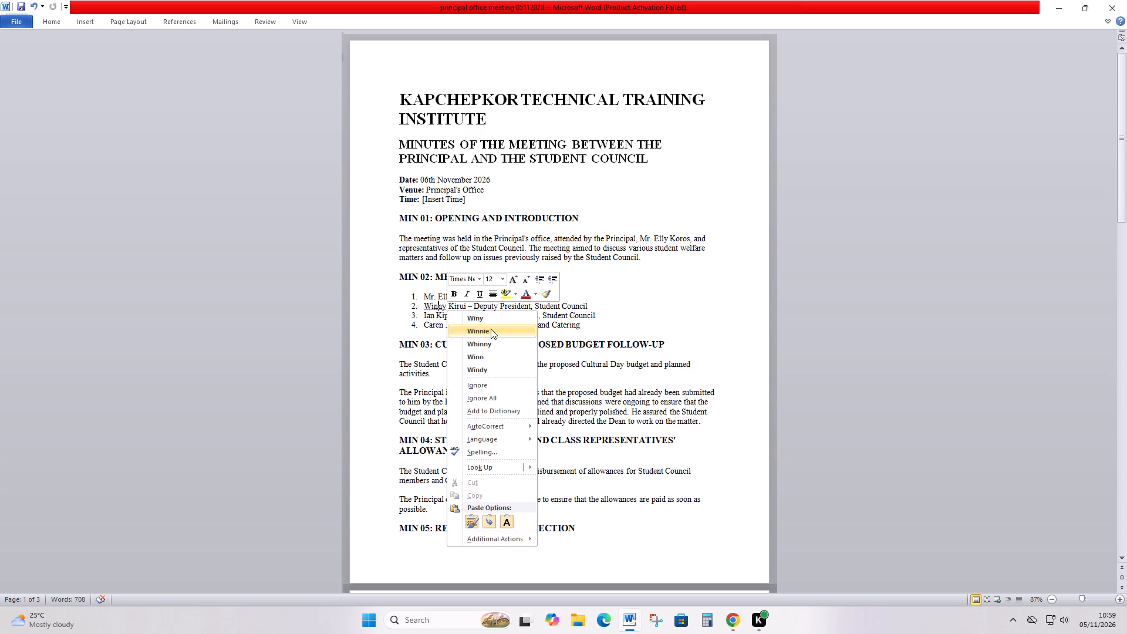
{"action": "left_click", "coordinate": [491, 329]}
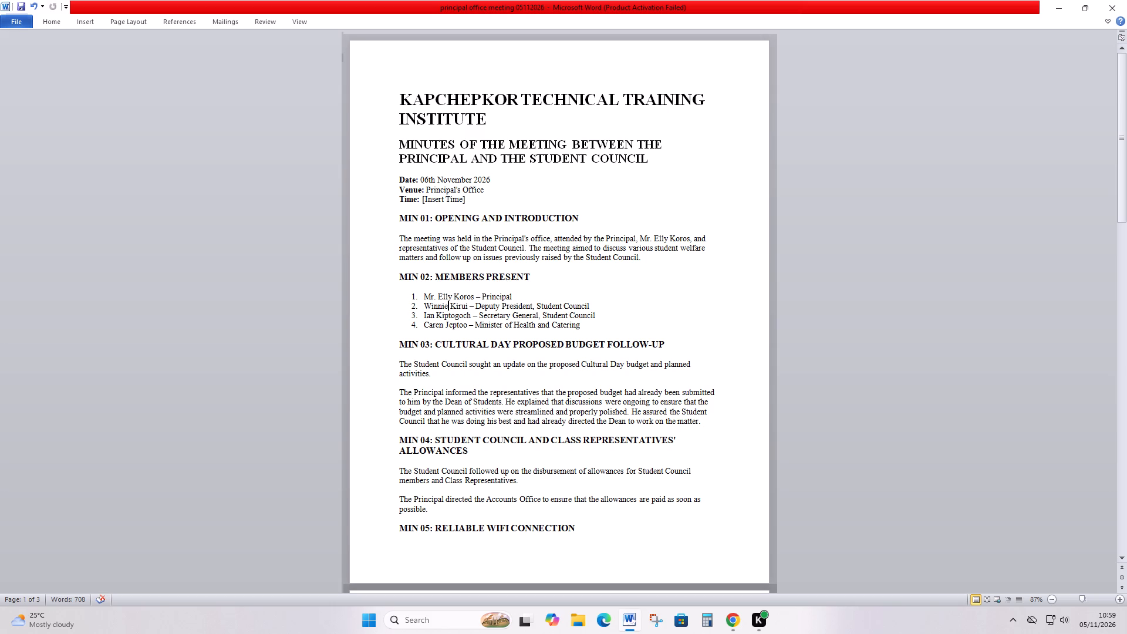
Replace the [Insert Time] placeholder in the meeting header with 1600hrs.
{"action": "left_click", "coordinate": [467, 201]}
{"action": "key", "text": "BackSpace"}
{"action": "key", "text": "BackSpace"}
{"action": "key", "text": "BackSpace"}
{"action": "key", "text": "BackSpace"}
{"action": "key", "text": "BackSpace"}
{"action": "key", "text": "BackSpace"}
{"action": "key", "text": "BackSpace"}
{"action": "key", "text": "BackSpace"}
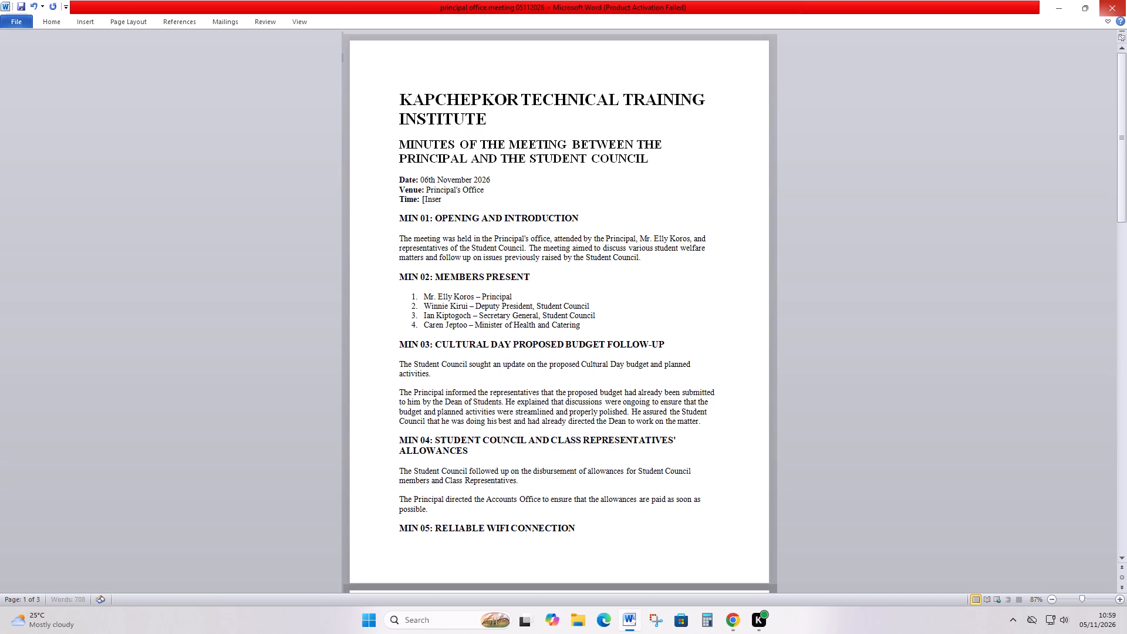
{"action": "key", "text": "BackSpace"}
{"action": "key", "text": "BackSpace"}
{"action": "key", "text": "BackSpace"}
{"action": "key", "text": "BackSpace"}
{"action": "key", "text": "BackSpace"}
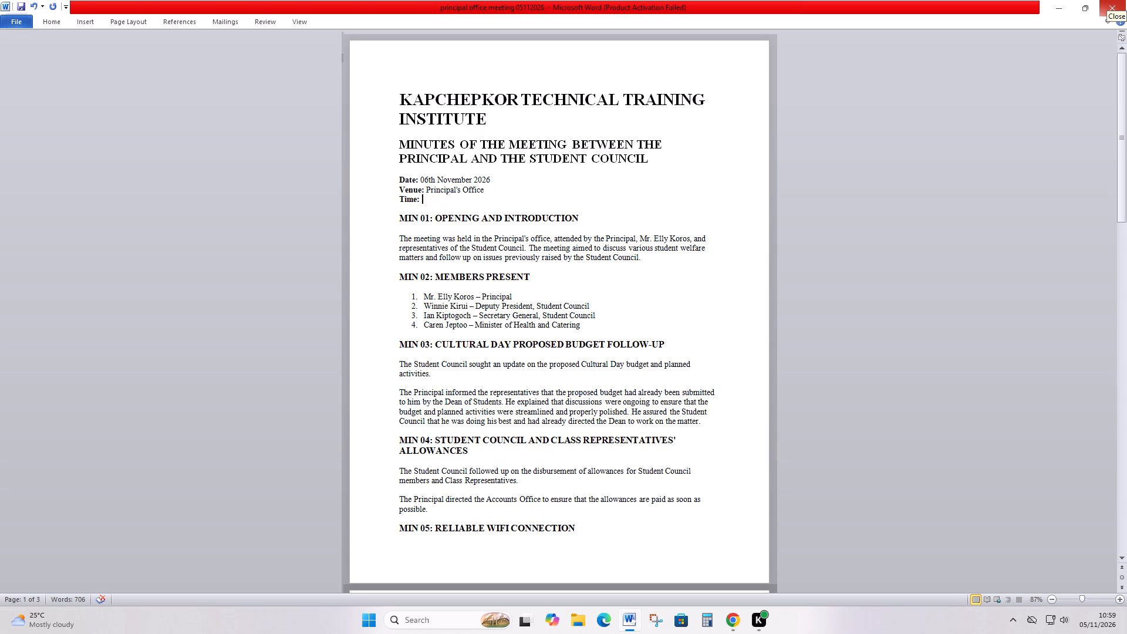
{"action": "type", "text": "1600"}
{"action": "type", "text": "hrs"}
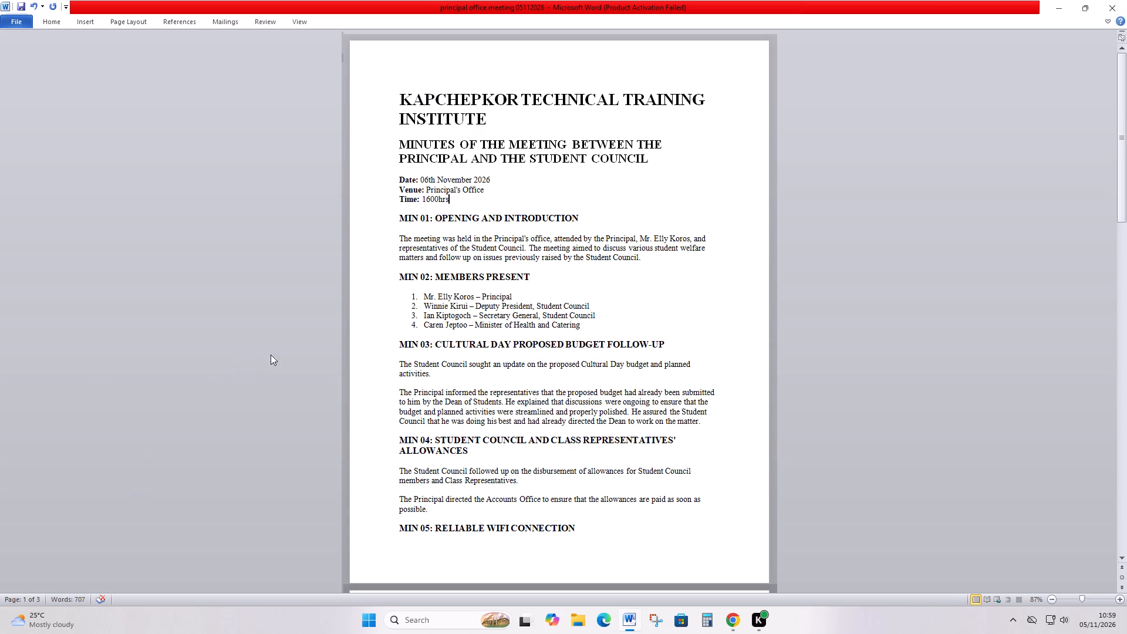
Shorten both occurrences of "programme" in the first MIN 10 paragraph to "program".
{"action": "scroll", "coordinate": [506, 363], "scroll_direction": "down", "scroll_amount": 5}
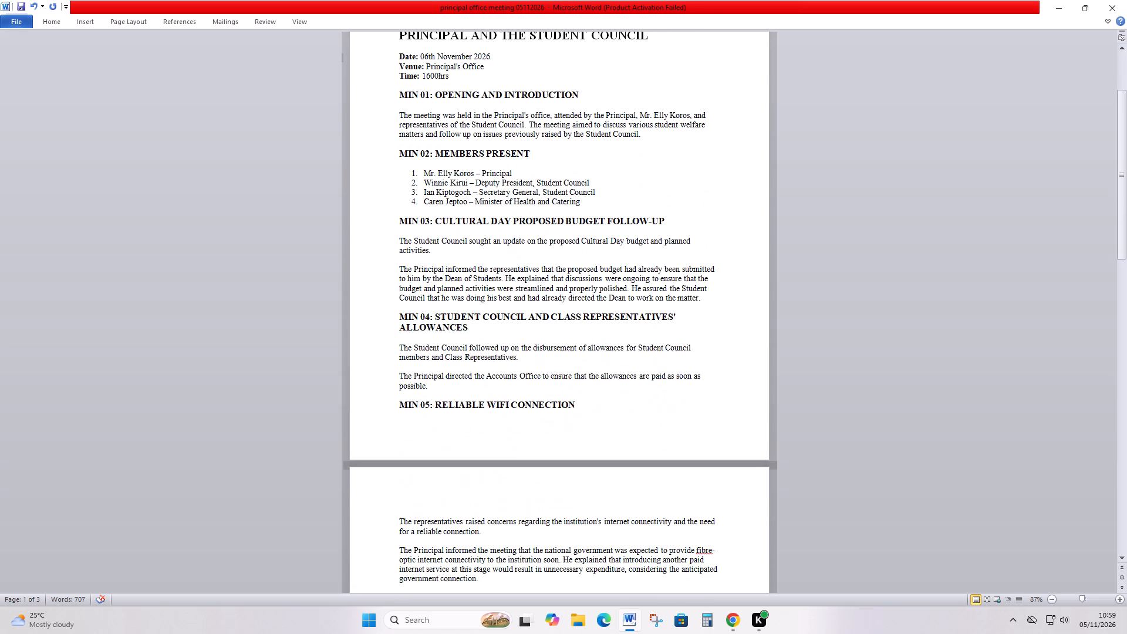
{"action": "scroll", "coordinate": [506, 364], "scroll_direction": "down", "scroll_amount": 19}
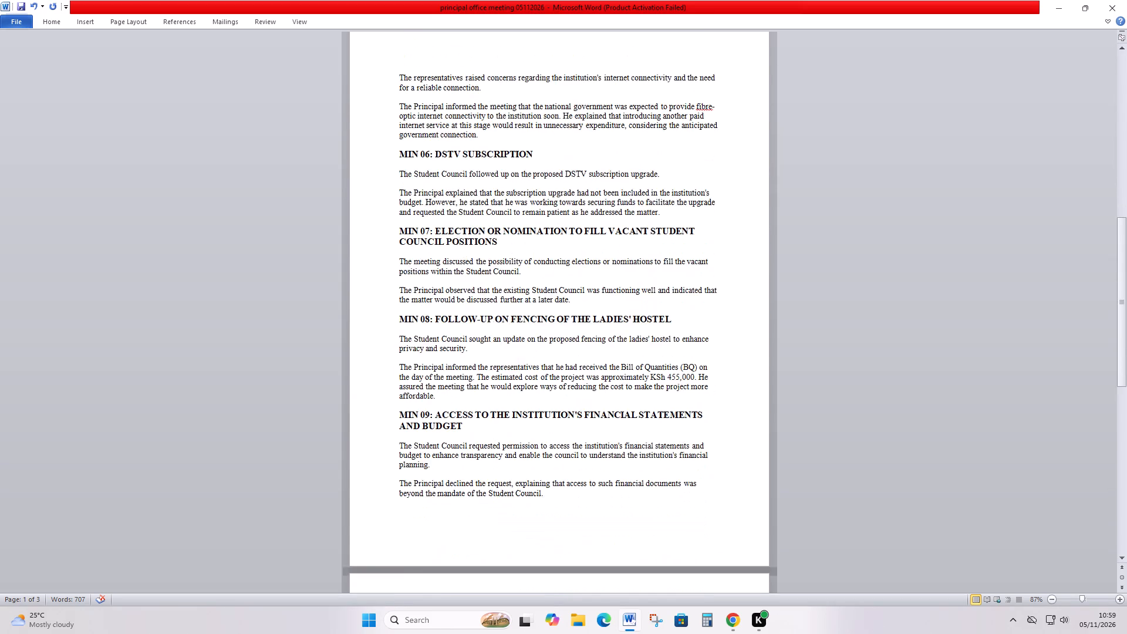
{"action": "scroll", "coordinate": [510, 380], "scroll_direction": "down", "scroll_amount": 9}
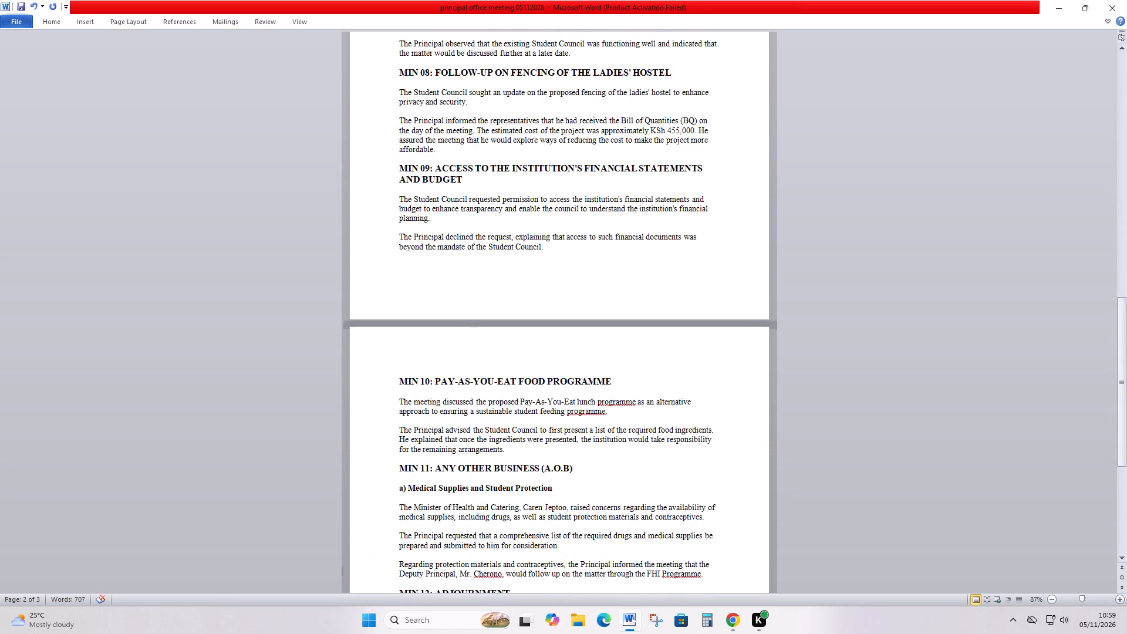
{"action": "left_click", "coordinate": [636, 402]}
{"action": "key", "text": "BackSpace"}
{"action": "key", "text": "BackSpace"}
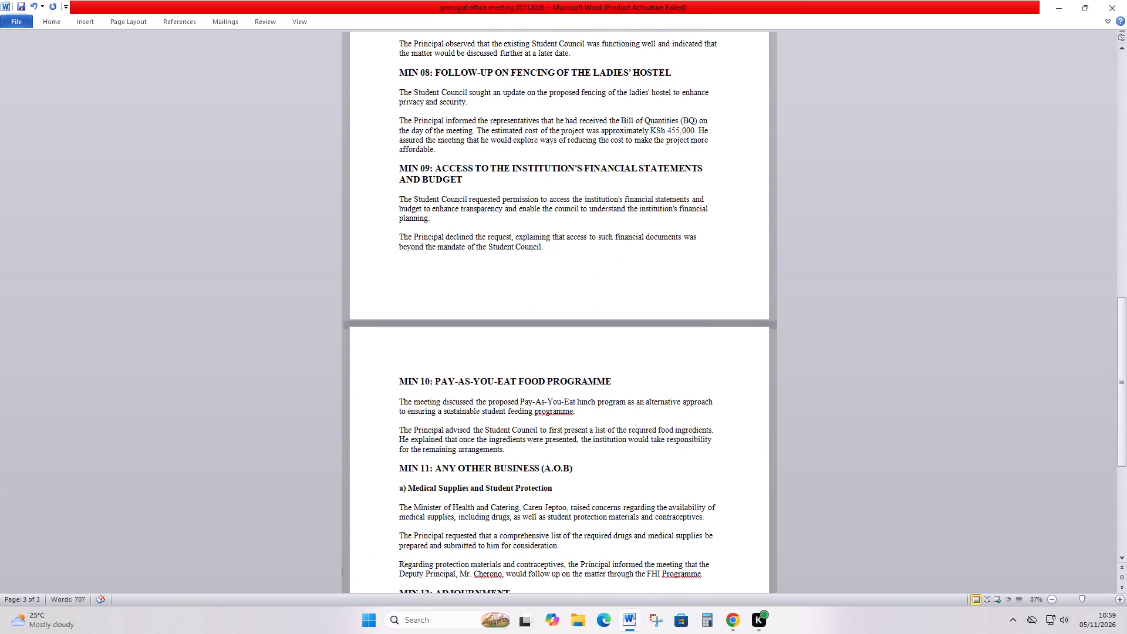
{"action": "left_click", "coordinate": [571, 412]}
{"action": "key", "text": "BackSpace"}
{"action": "key", "text": "BackSpace"}
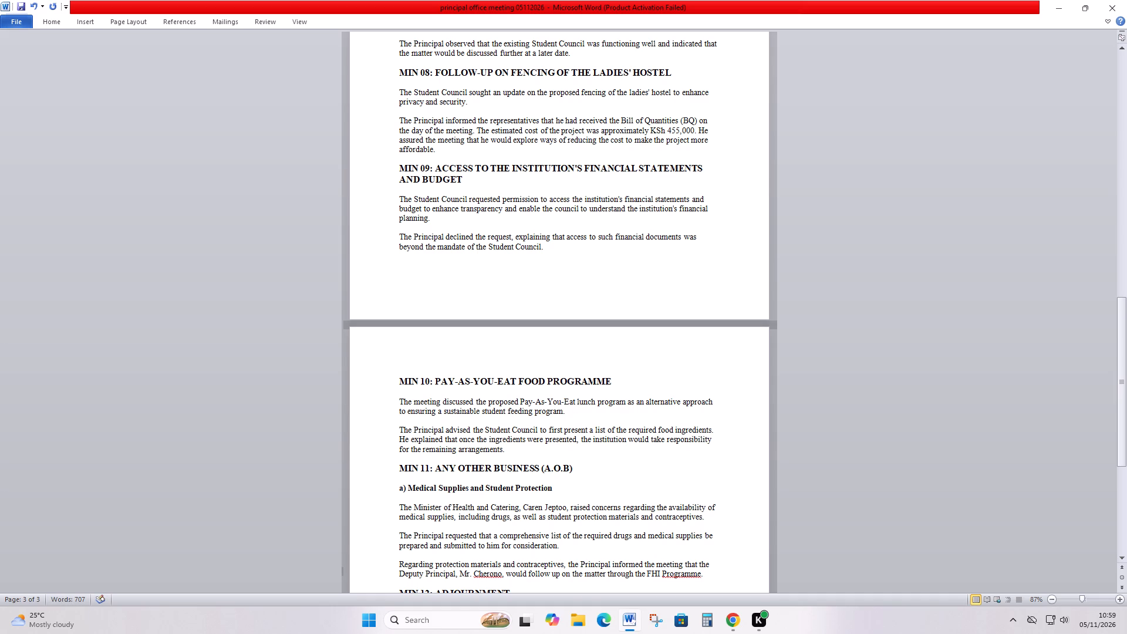
Ignore the flagged spelling of the Deputy Principal's surname in the last MIN 11 paragraph.
{"action": "scroll", "coordinate": [610, 423], "scroll_direction": "down", "scroll_amount": 3}
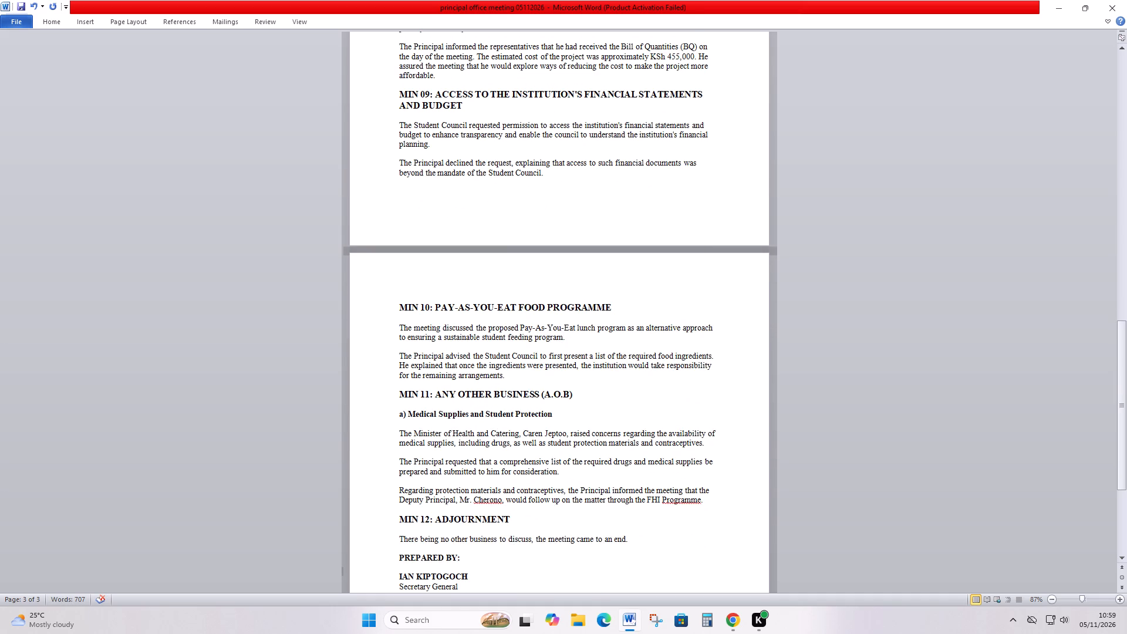
{"action": "right_click", "coordinate": [497, 502]}
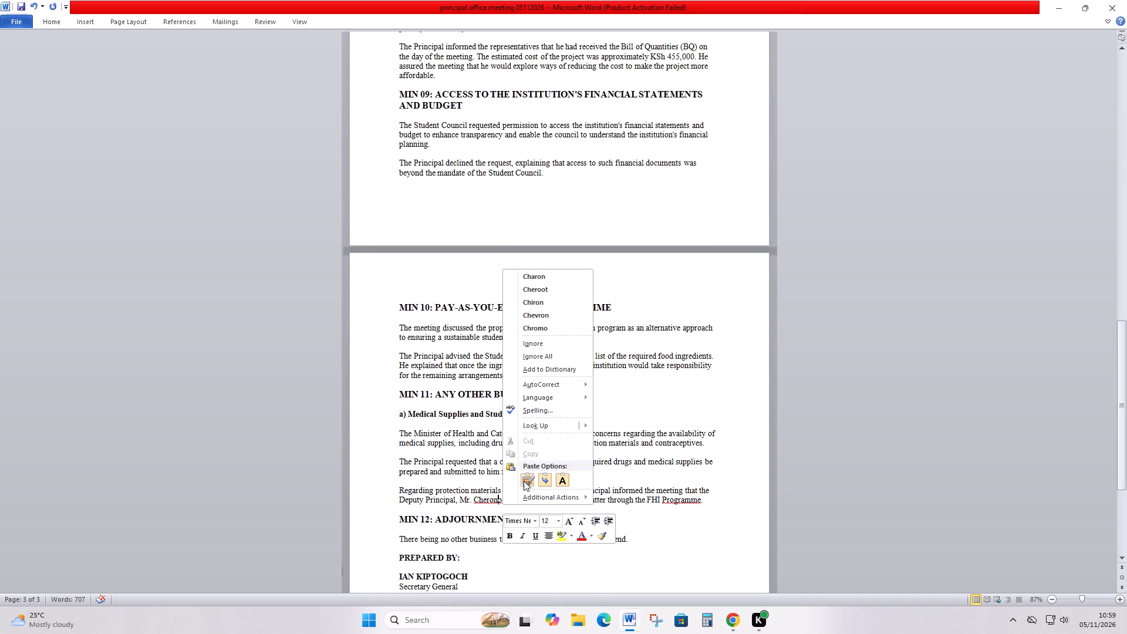
{"action": "left_click", "coordinate": [649, 454]}
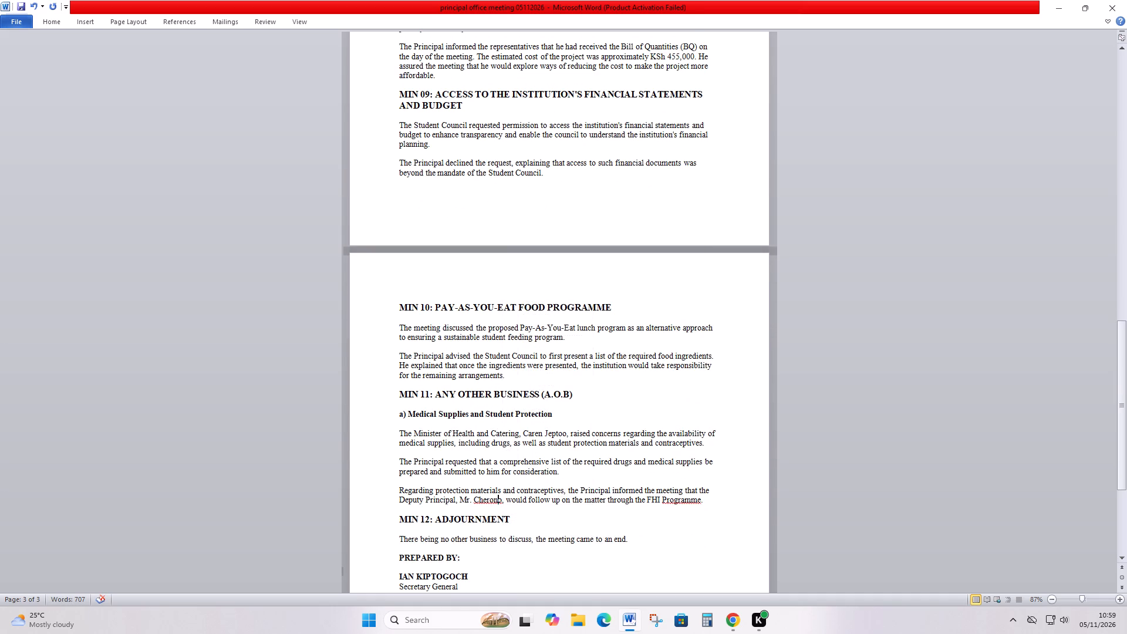
{"action": "right_click", "coordinate": [482, 500]}
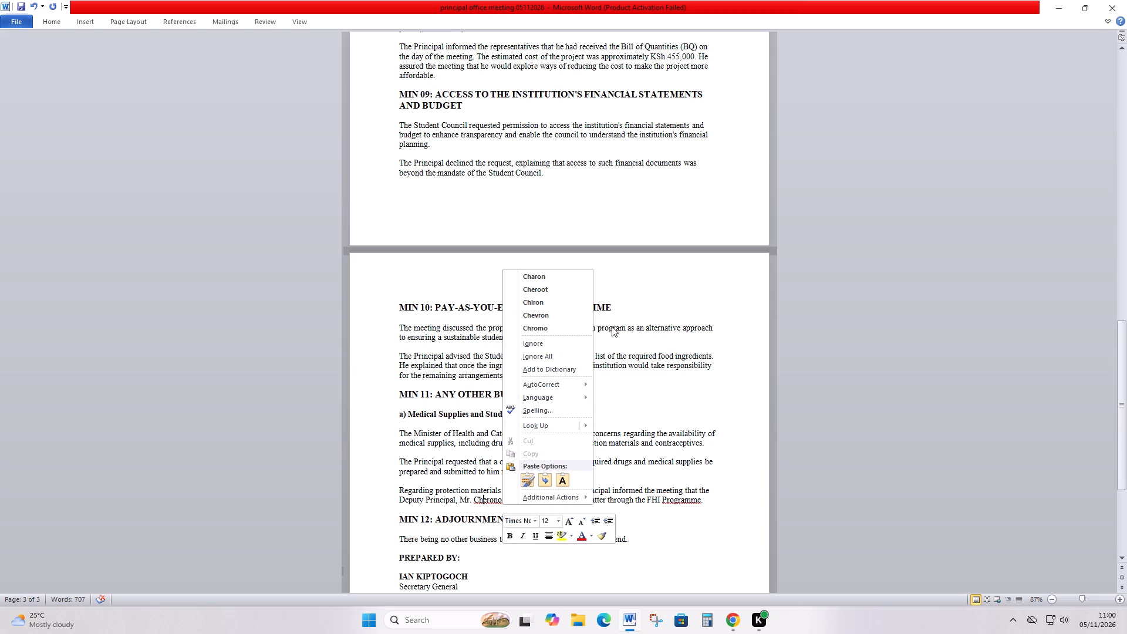
{"action": "left_click", "coordinate": [559, 346]}
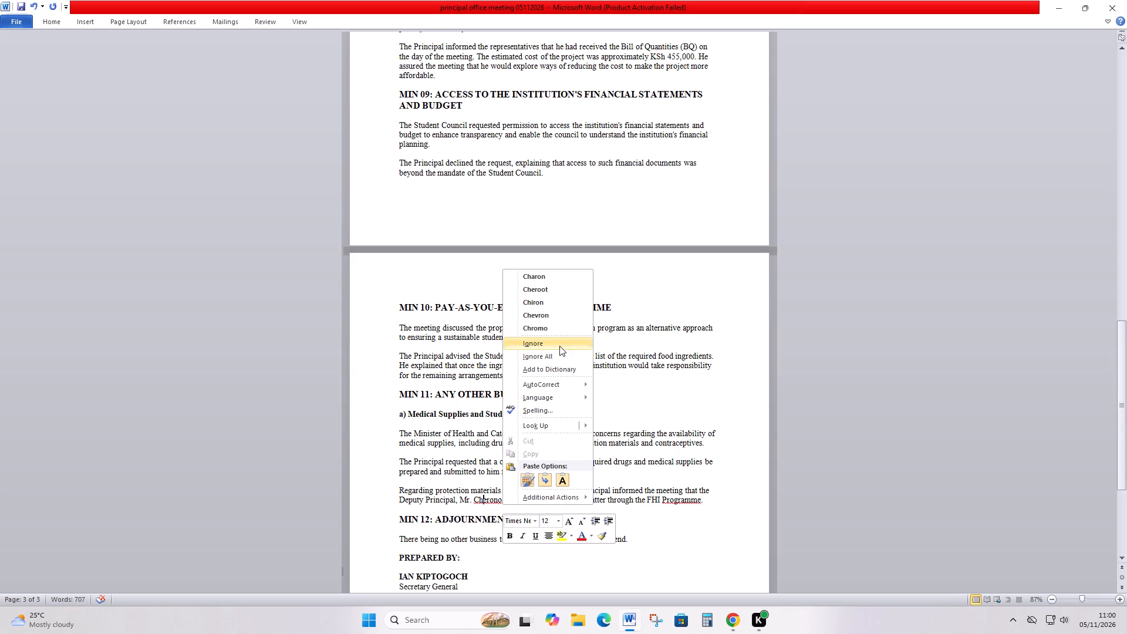
Shorten "Programme" to "Program" after FHI at the end of the last MIN 11 paragraph.
{"action": "left_click", "coordinate": [699, 498]}
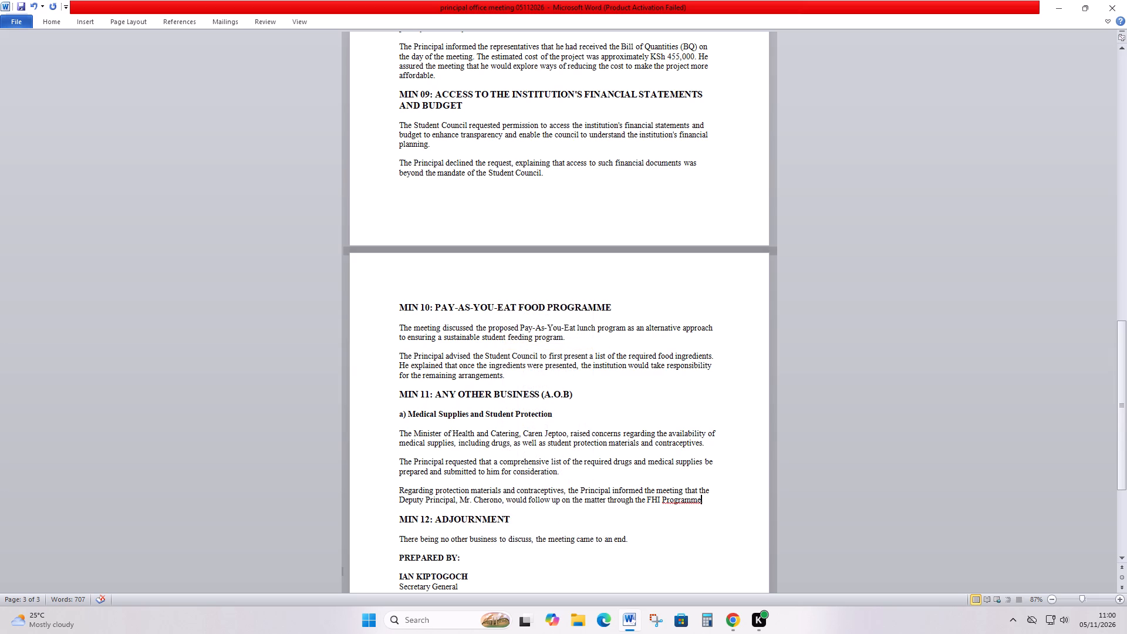
{"action": "key", "text": "BackSpace"}
{"action": "key", "text": "BackSpace"}
Review the meeting minutes from the closing signature block back to the MIN 02 members list.
{"action": "scroll", "coordinate": [672, 493], "scroll_direction": "down", "scroll_amount": 2}
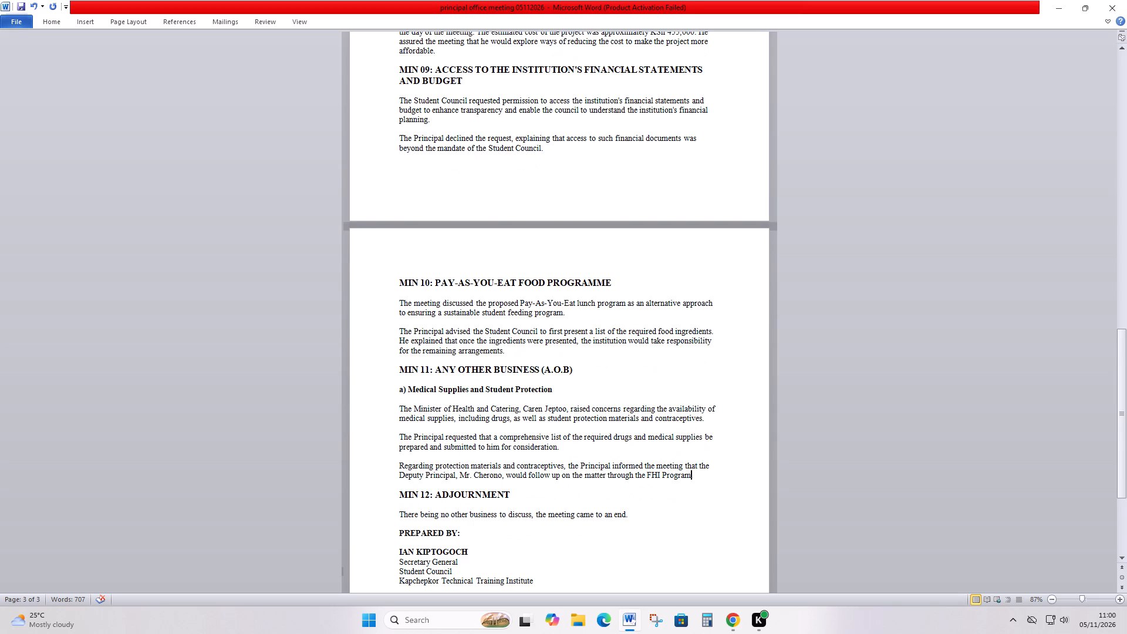
{"action": "scroll", "coordinate": [667, 487], "scroll_direction": "down", "scroll_amount": 3}
{"action": "scroll", "coordinate": [597, 460], "scroll_direction": "down", "scroll_amount": 2}
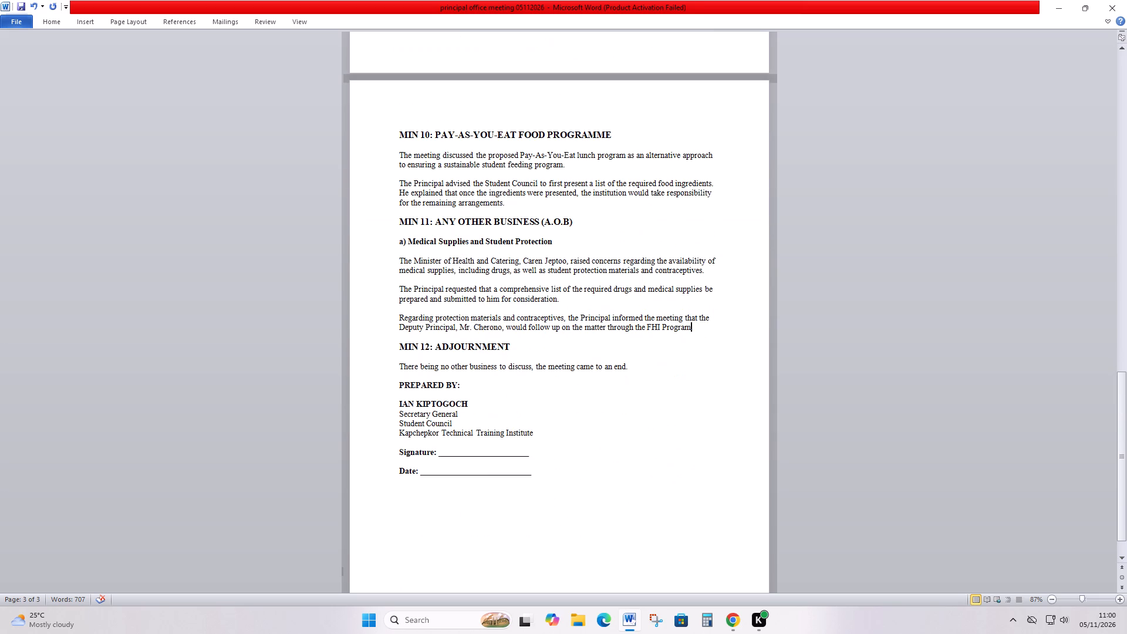
{"action": "scroll", "coordinate": [586, 450], "scroll_direction": "up", "scroll_amount": 7}
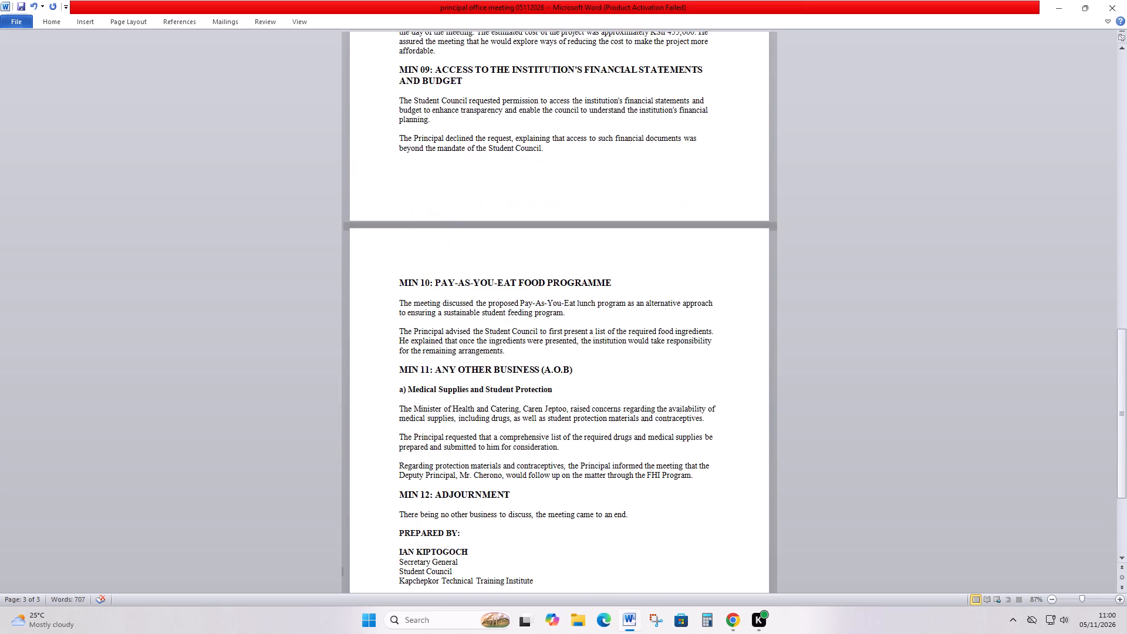
{"action": "scroll", "coordinate": [586, 450], "scroll_direction": "up", "scroll_amount": 13}
{"action": "scroll", "coordinate": [586, 448], "scroll_direction": "up", "scroll_amount": 10}
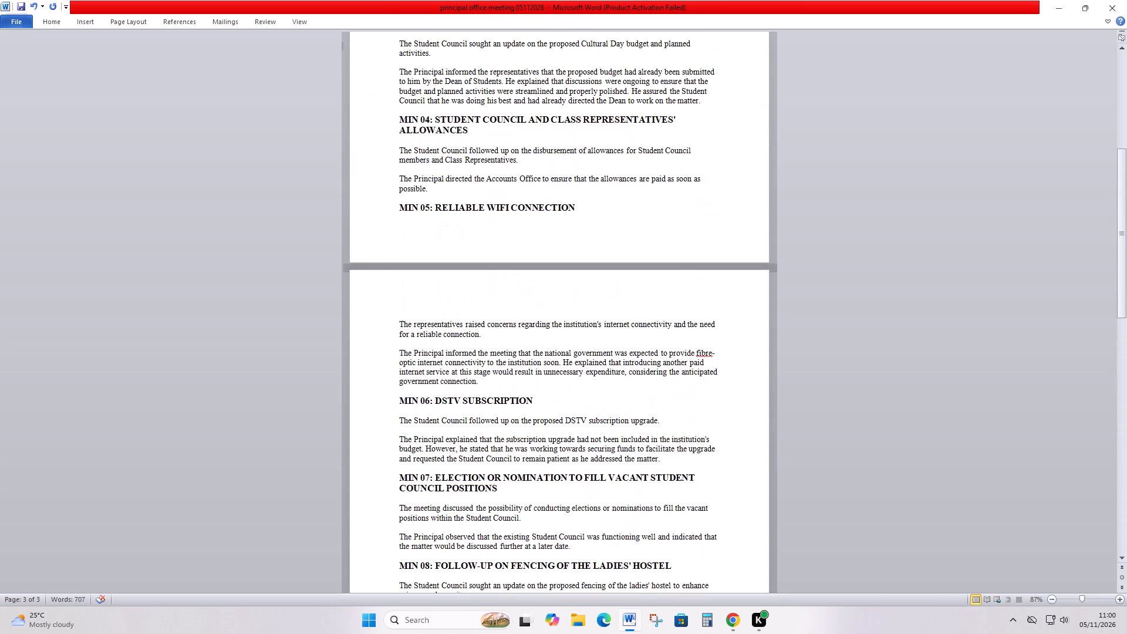
{"action": "scroll", "coordinate": [588, 445], "scroll_direction": "up", "scroll_amount": 4}
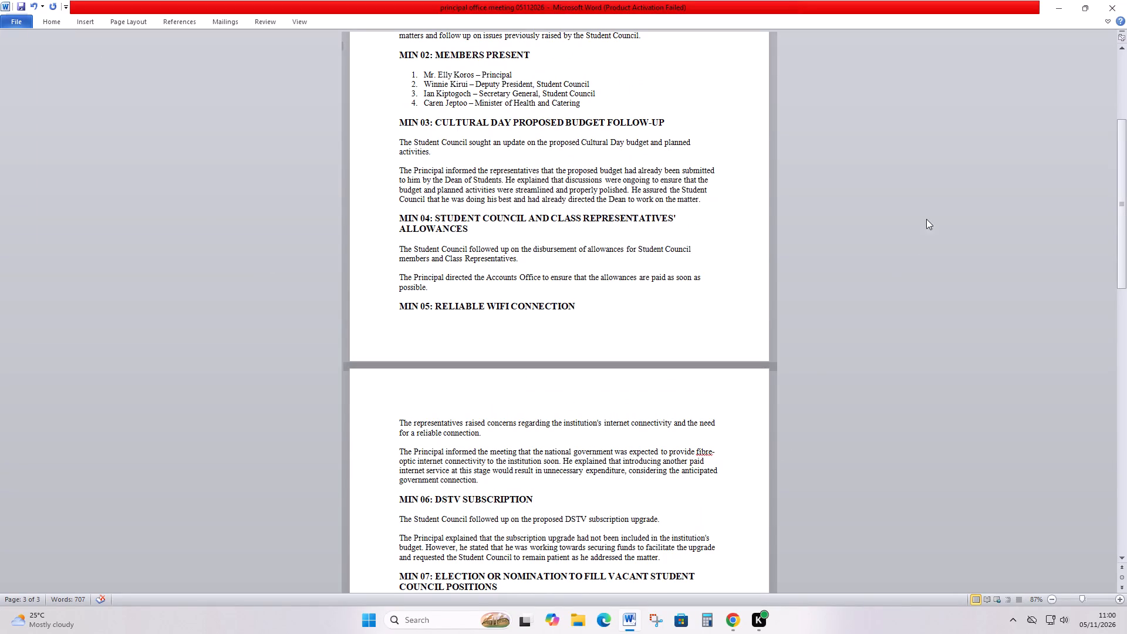
Switch to the YouTube window in Chrome and make it slightly taller, keeping it small over the minutes document.
{"action": "left_click", "coordinate": [734, 618]}
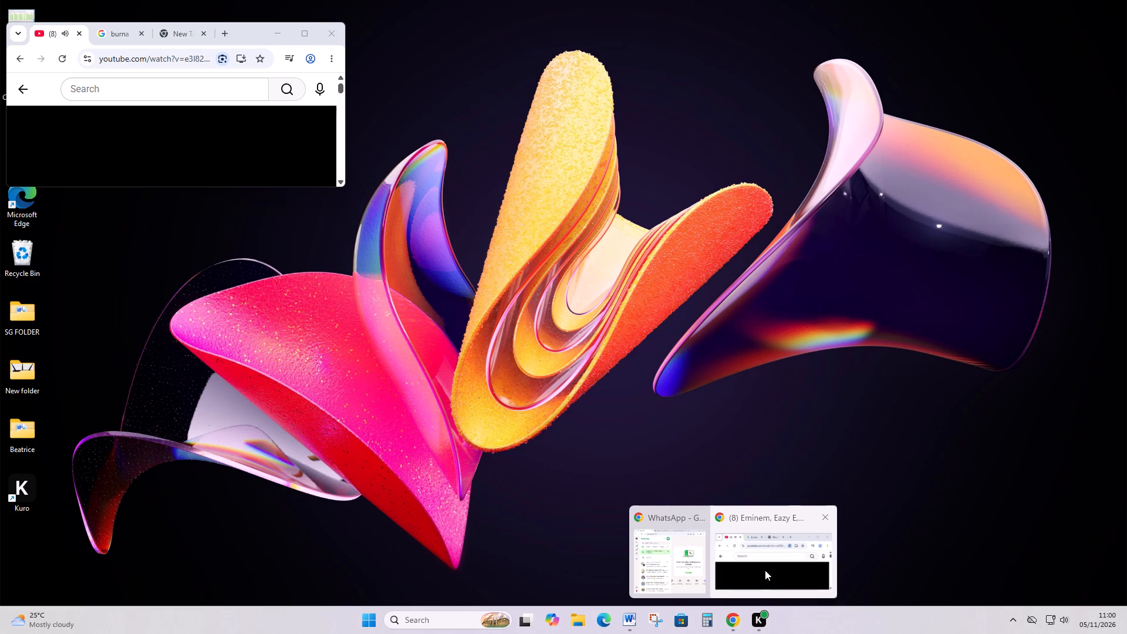
{"action": "left_click", "coordinate": [765, 570]}
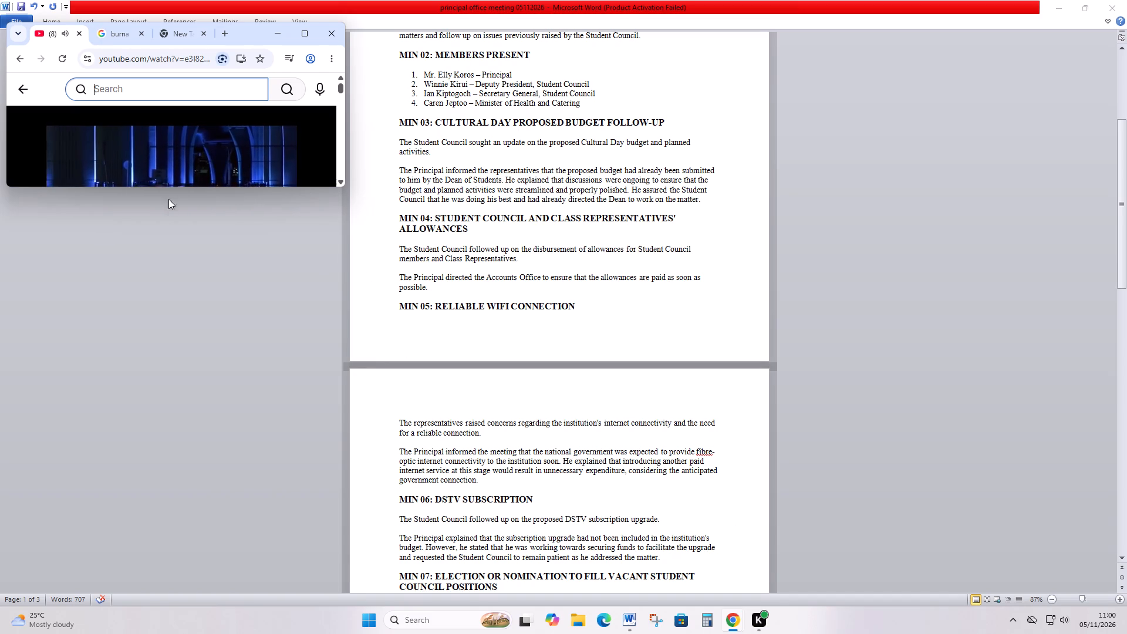
{"action": "left_click_drag", "start_coordinate": [192, 188], "coordinate": [202, 255]}
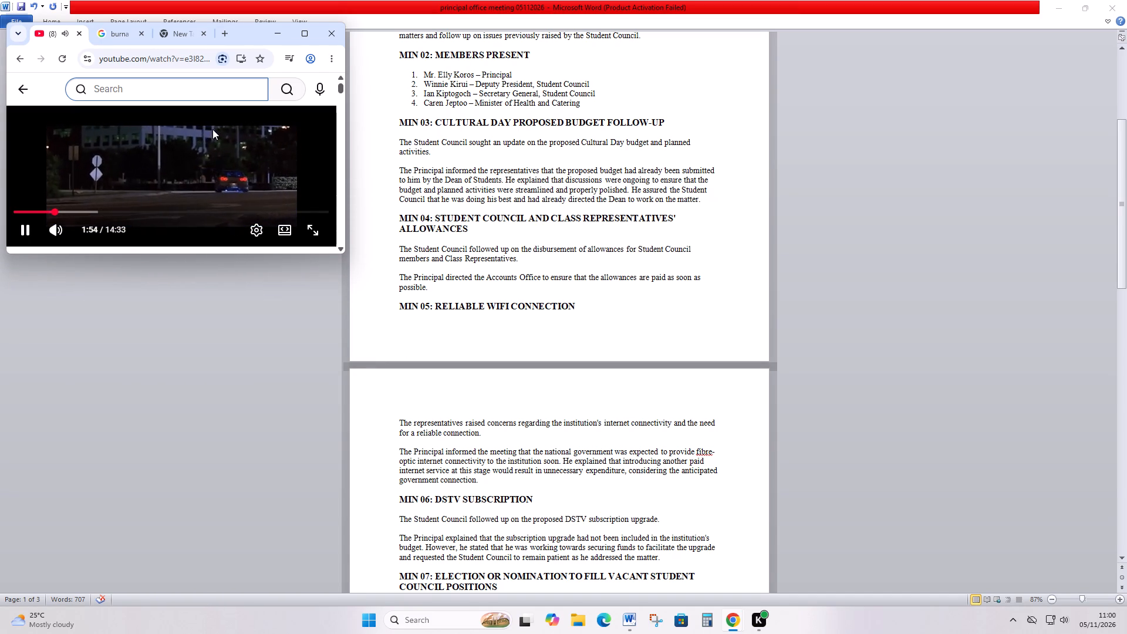
{"action": "left_click_drag", "start_coordinate": [217, 257], "coordinate": [225, 210]}
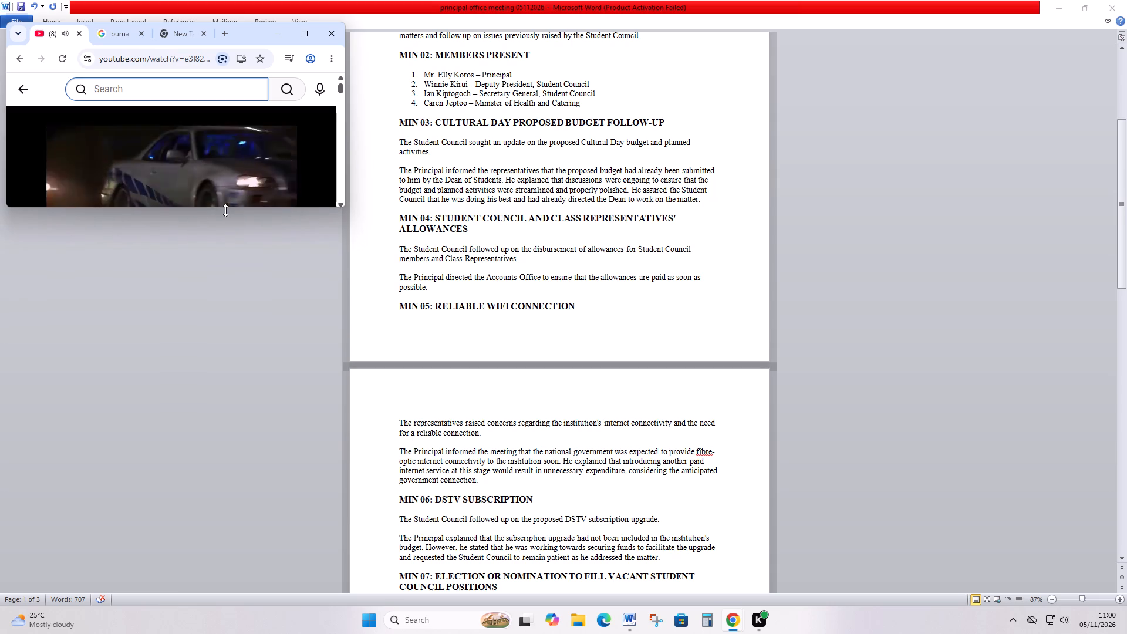
{"action": "left_click_drag", "start_coordinate": [225, 210], "coordinate": [225, 207]}
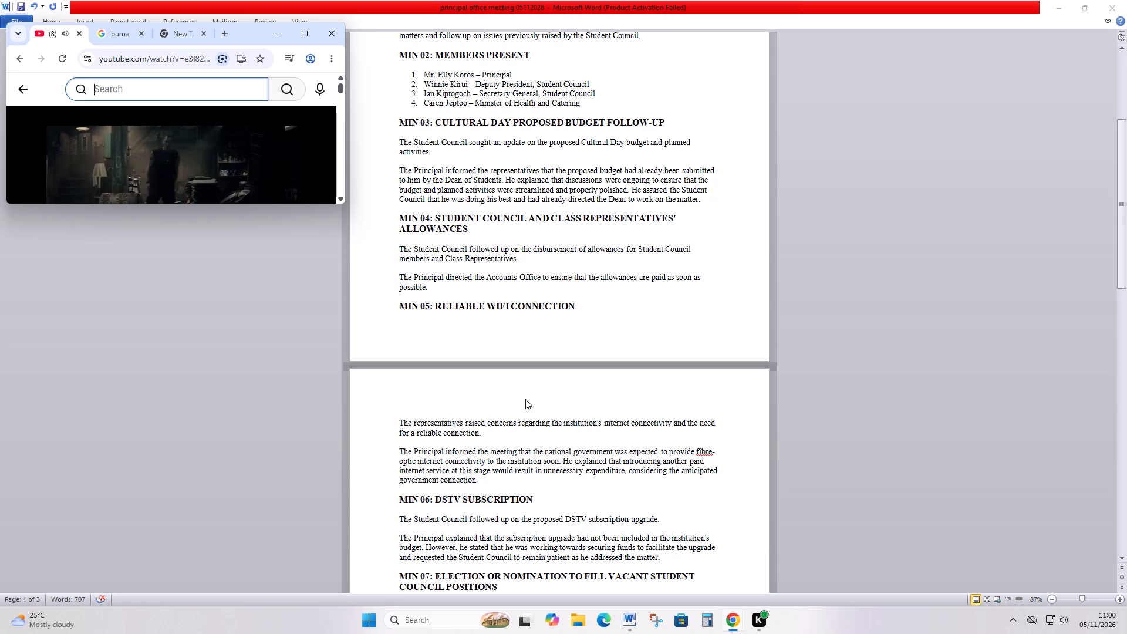
Examine the first page of the minutes, from the institute title and meeting details through the MIN 05 heading.
{"action": "scroll", "coordinate": [524, 402], "scroll_direction": "up", "scroll_amount": 4}
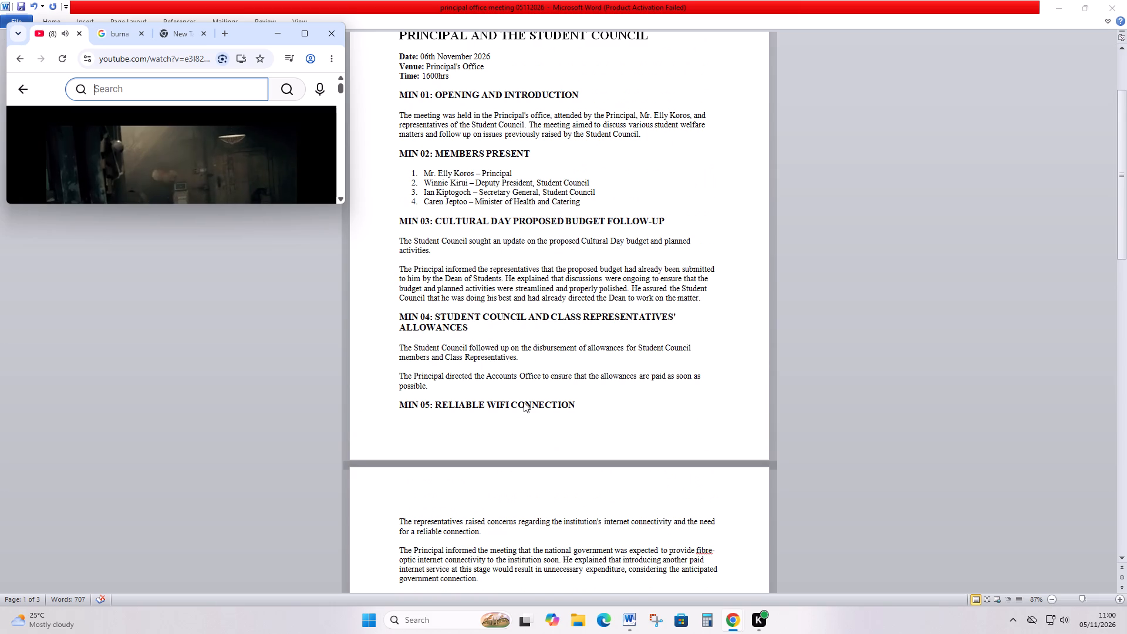
{"action": "scroll", "coordinate": [524, 402], "scroll_direction": "up", "scroll_amount": 3}
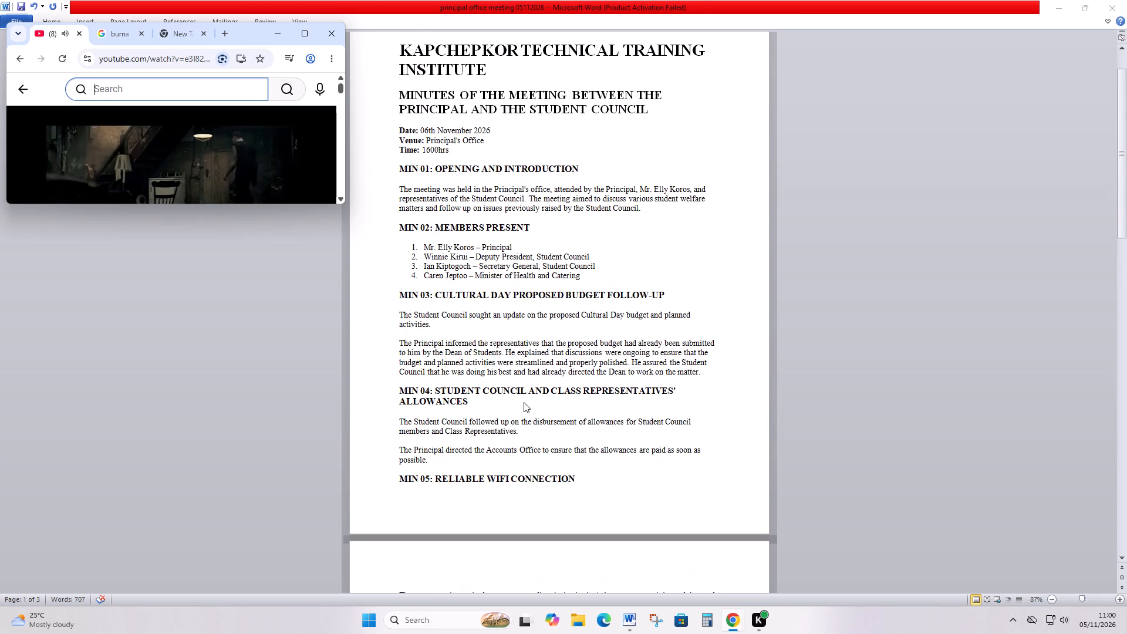
{"action": "scroll", "coordinate": [517, 403], "scroll_direction": "down", "scroll_amount": 1}
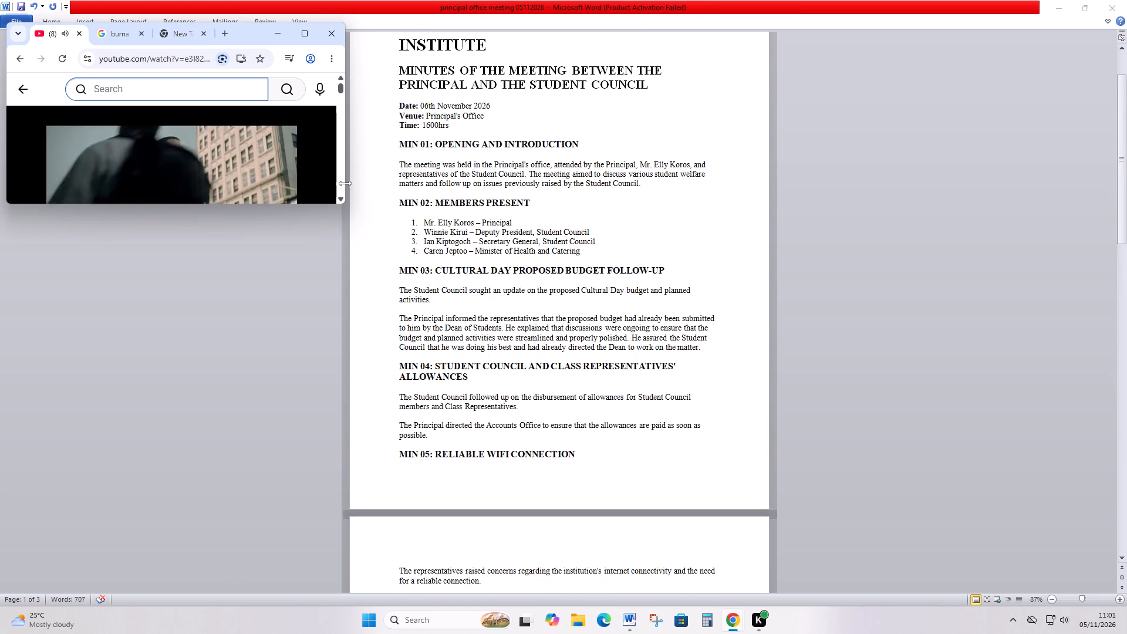
Resize the YouTube browser window to be narrower and taller.
{"action": "left_click_drag", "start_coordinate": [345, 183], "coordinate": [234, 200]}
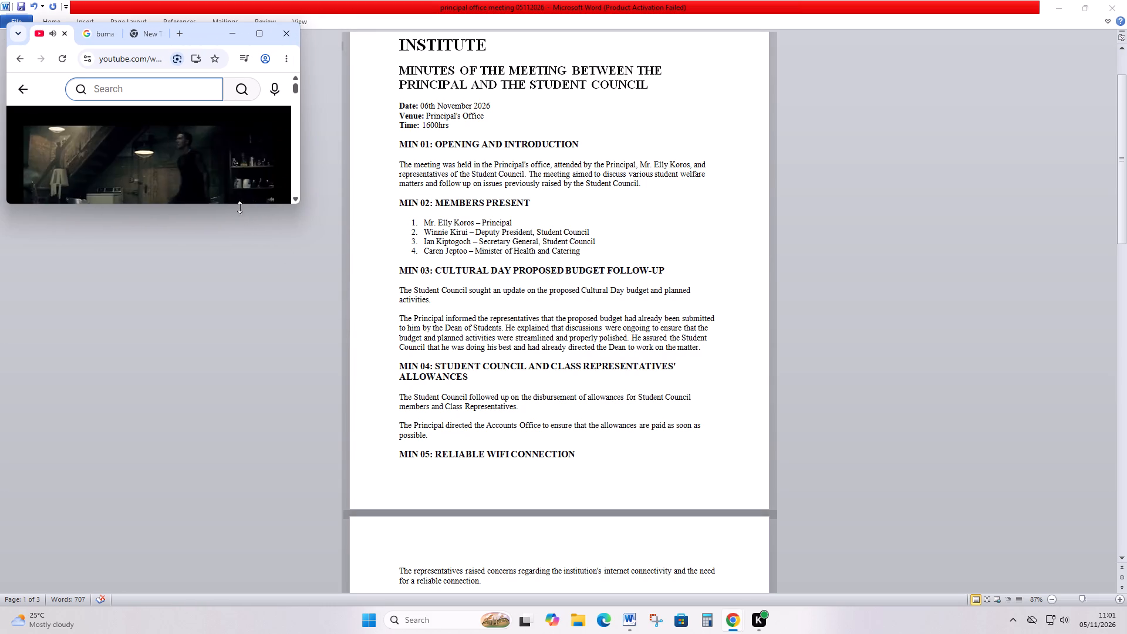
{"action": "left_click_drag", "start_coordinate": [245, 204], "coordinate": [226, 306]}
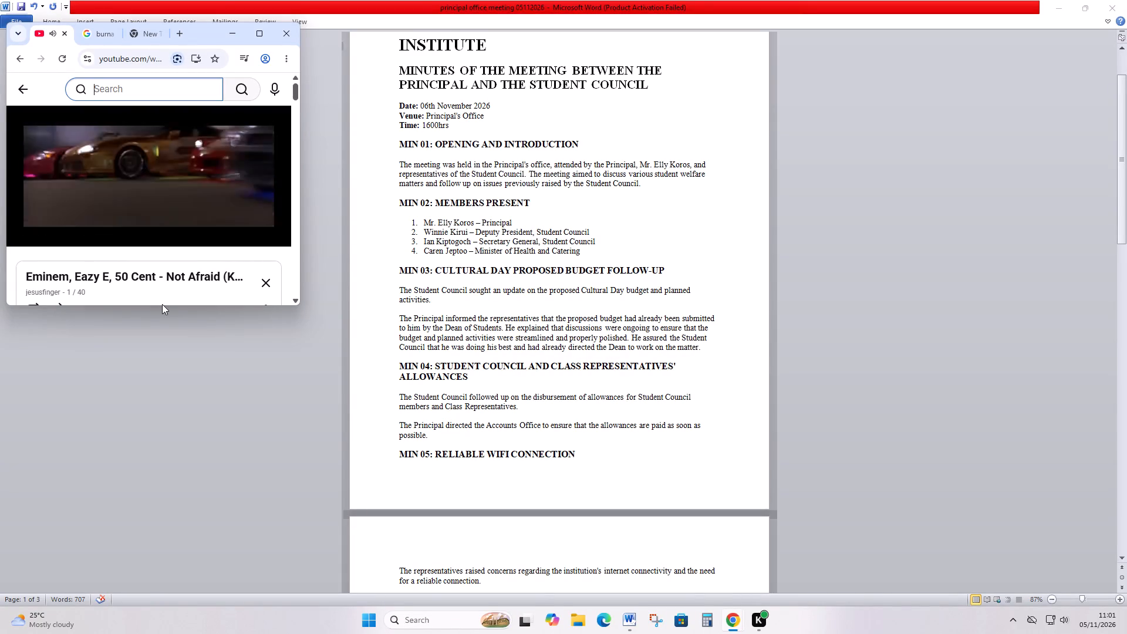
Shorten the YouTube browser window so that it covers less of the screen's height.
{"action": "left_click_drag", "start_coordinate": [160, 307], "coordinate": [192, 200]}
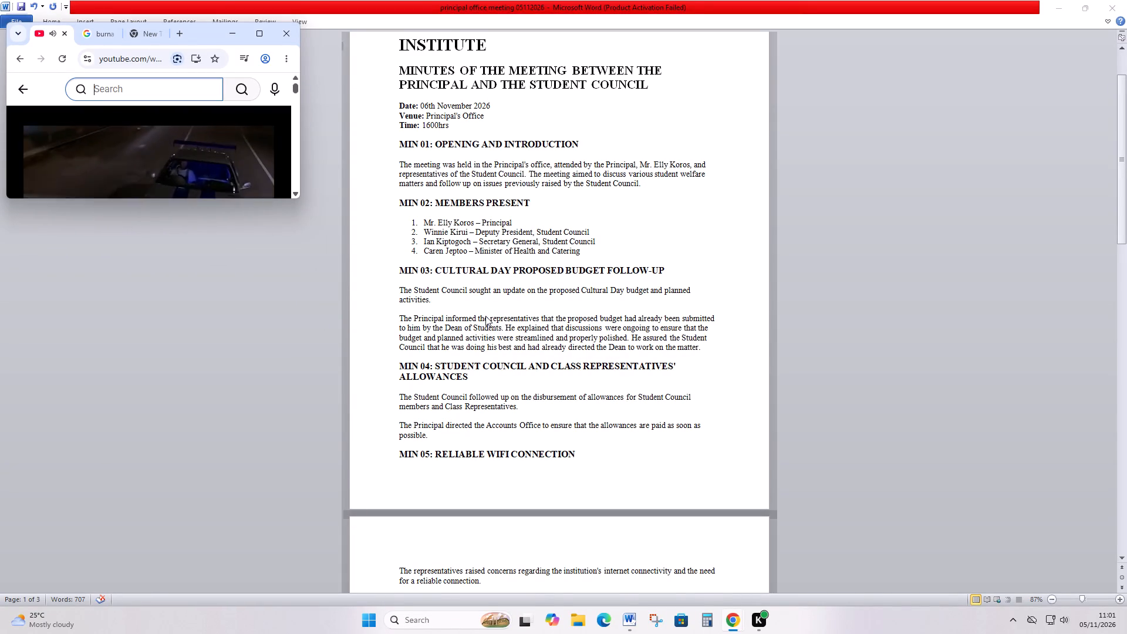
Switch to the meeting minutes in Word, bringing the document in front of the YouTube window.
{"action": "scroll", "coordinate": [485, 316], "scroll_direction": "down", "scroll_amount": 1}
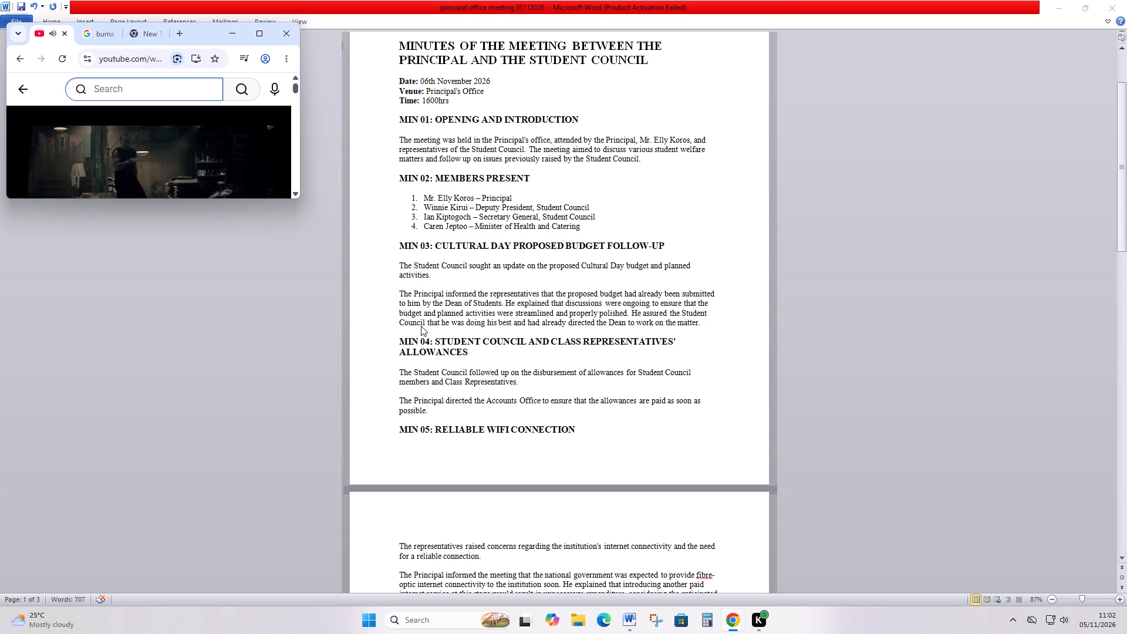
{"action": "left_click", "coordinate": [730, 625]}
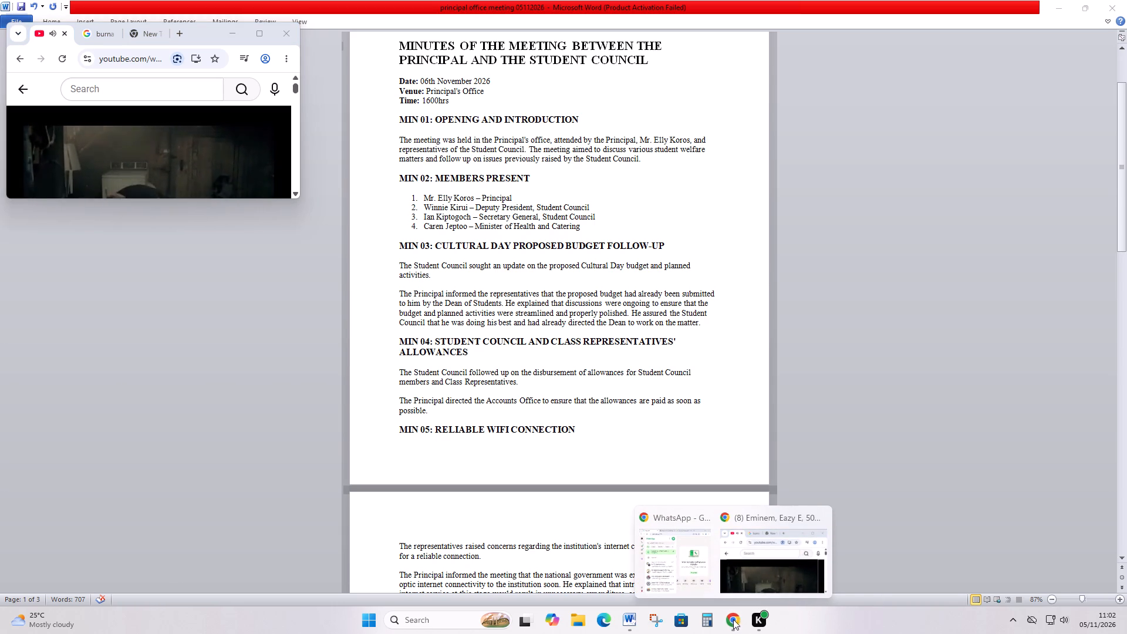
{"action": "left_click", "coordinate": [844, 453]}
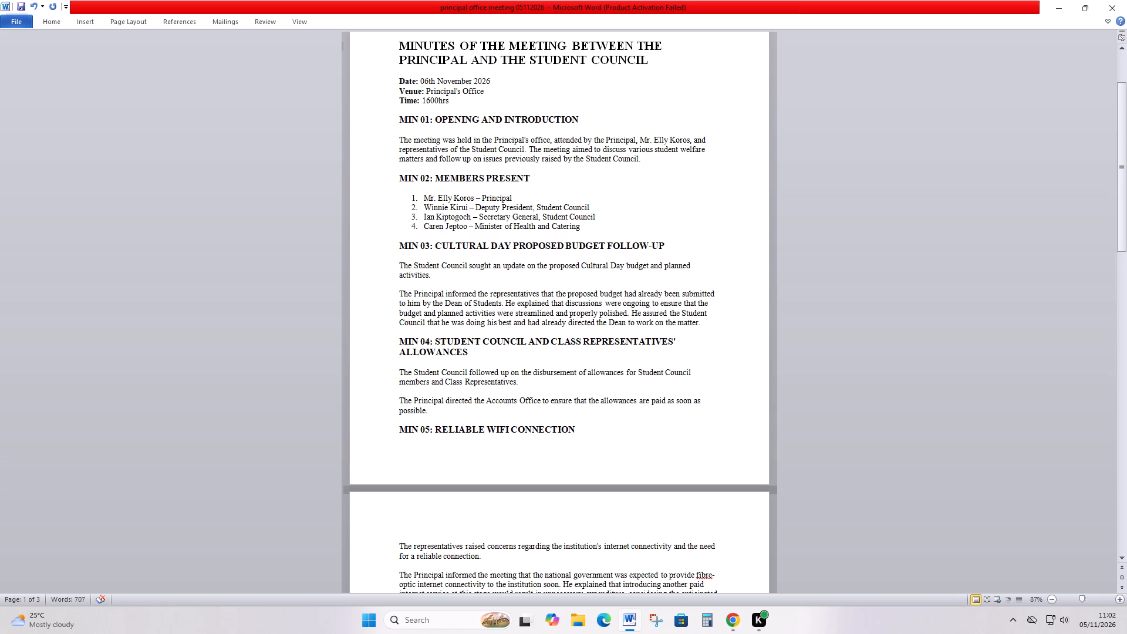
Proofread MIN 03 to MIN 05 and replace the flagged word "fibre" with "fiber" in the MIN 05 internet paragraph.
{"action": "scroll", "coordinate": [539, 346], "scroll_direction": "down", "scroll_amount": 1}
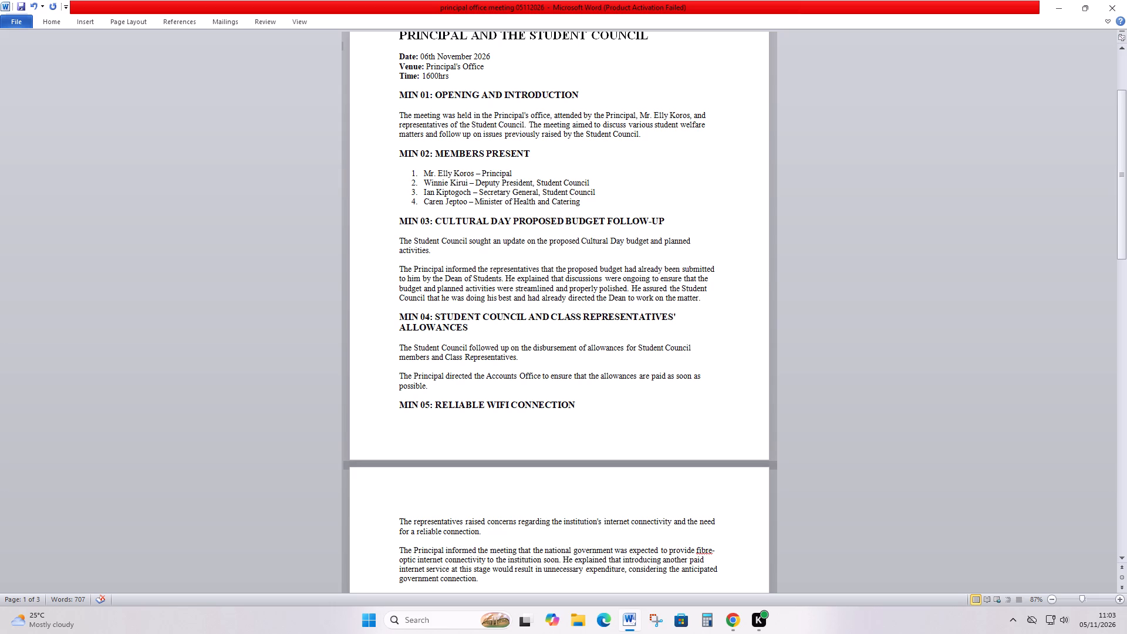
{"action": "scroll", "coordinate": [529, 353], "scroll_direction": "down", "scroll_amount": 1}
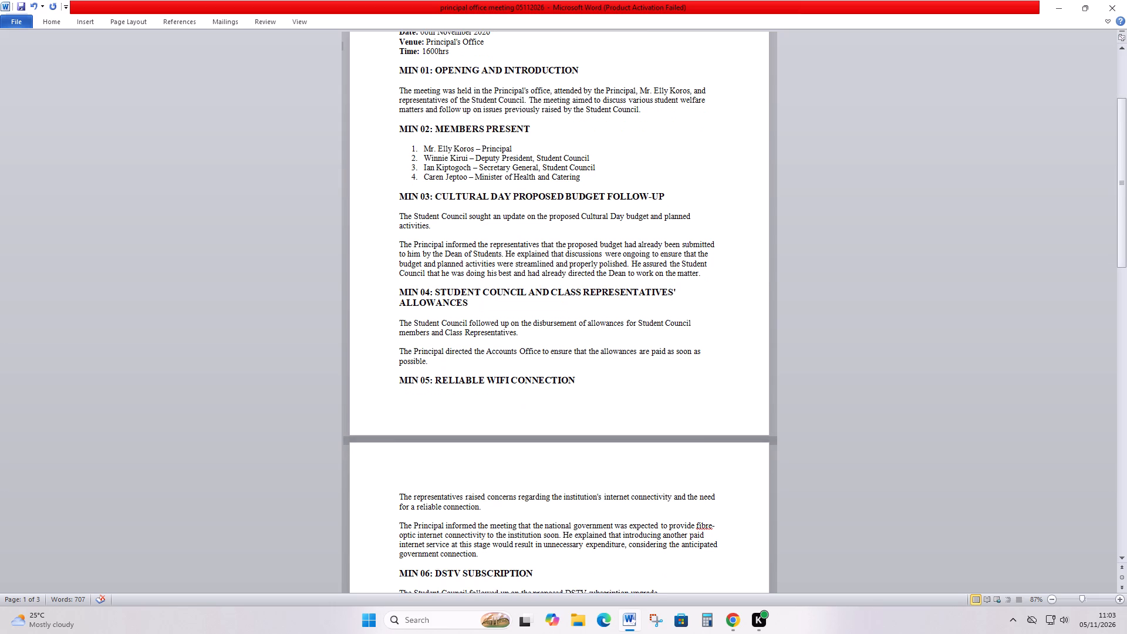
{"action": "scroll", "coordinate": [529, 353], "scroll_direction": "down", "scroll_amount": 4}
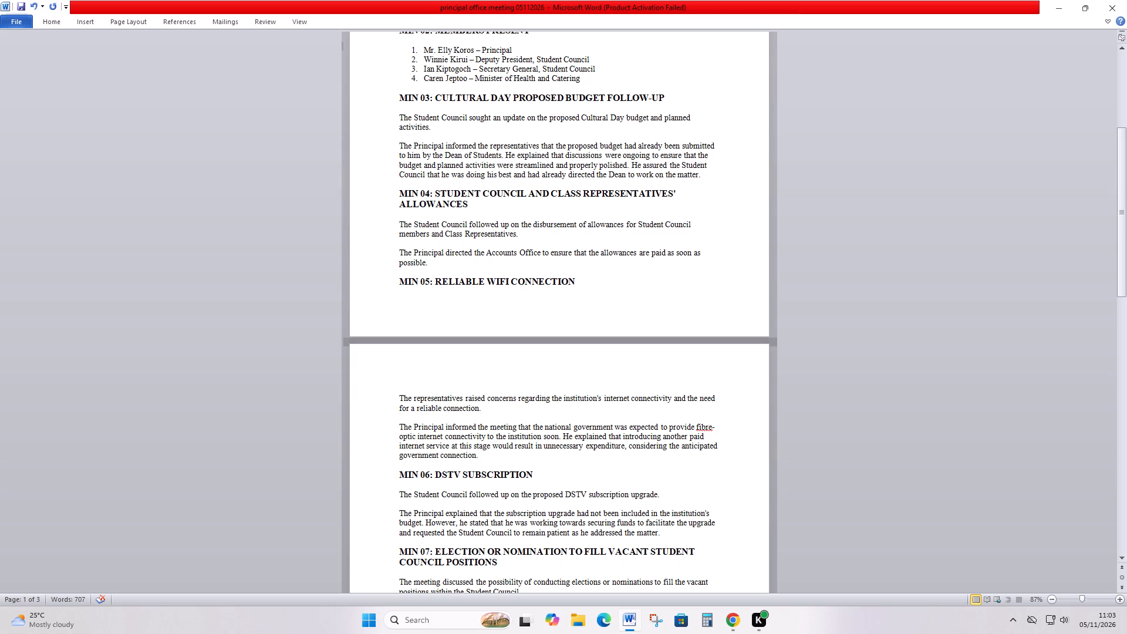
{"action": "scroll", "coordinate": [487, 468], "scroll_direction": "down", "scroll_amount": 1}
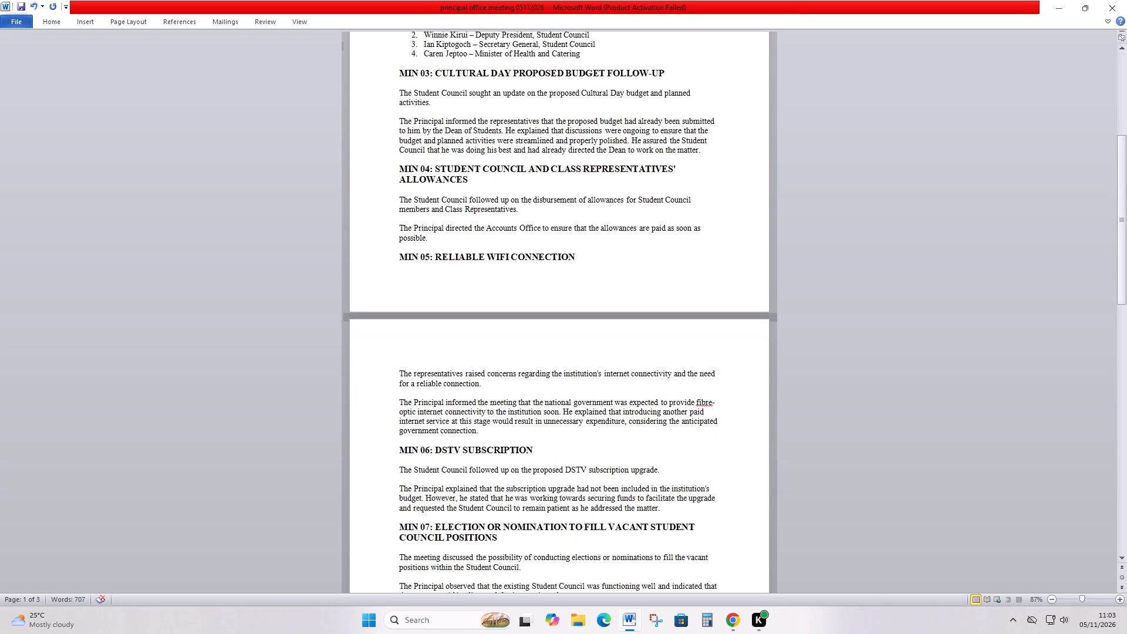
{"action": "right_click", "coordinate": [701, 405]}
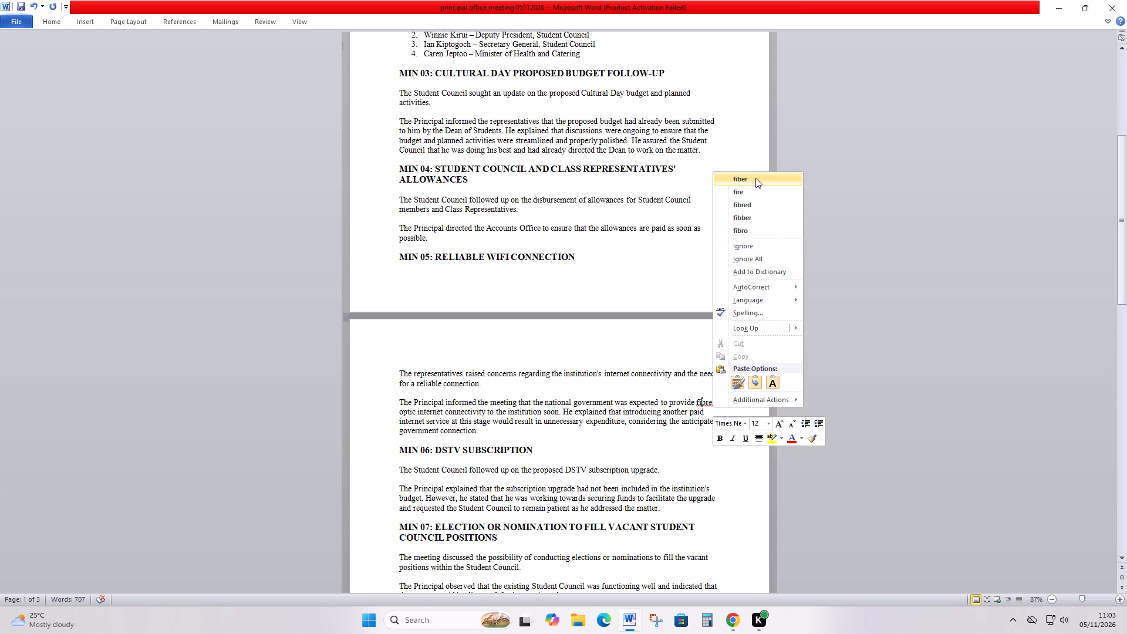
{"action": "left_click", "coordinate": [755, 178]}
{"action": "scroll", "coordinate": [661, 339], "scroll_direction": "down", "scroll_amount": 2}
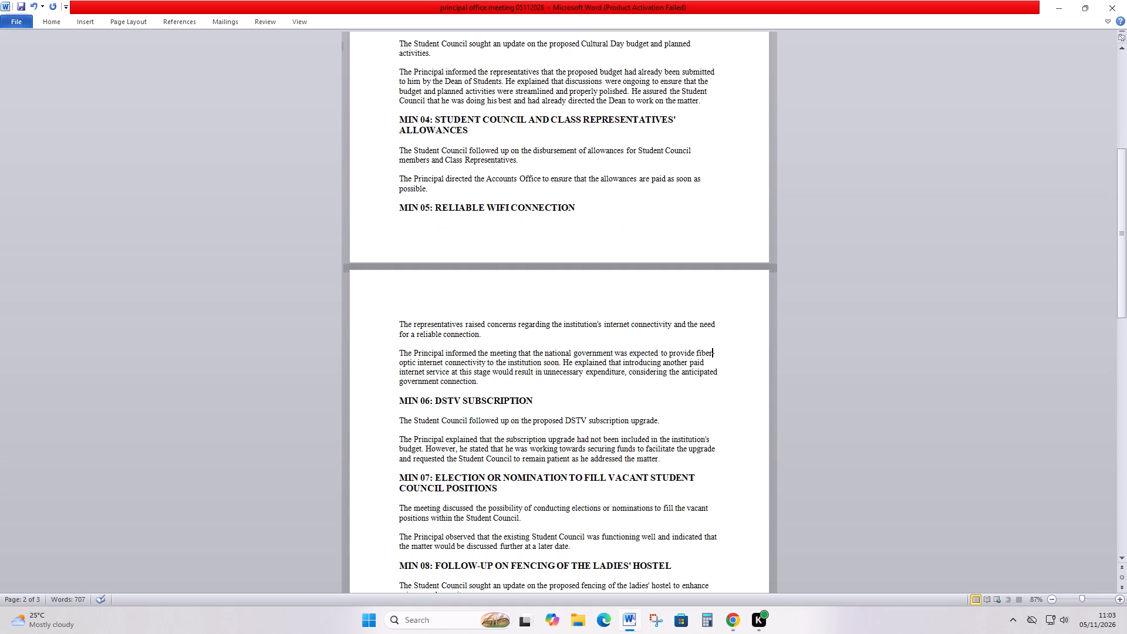
In the first MIN 06 sentence, replace "upgrade" after "DSTV subscription" with "which is now reduced to 3,000".
{"action": "scroll", "coordinate": [656, 340], "scroll_direction": "down", "scroll_amount": 1}
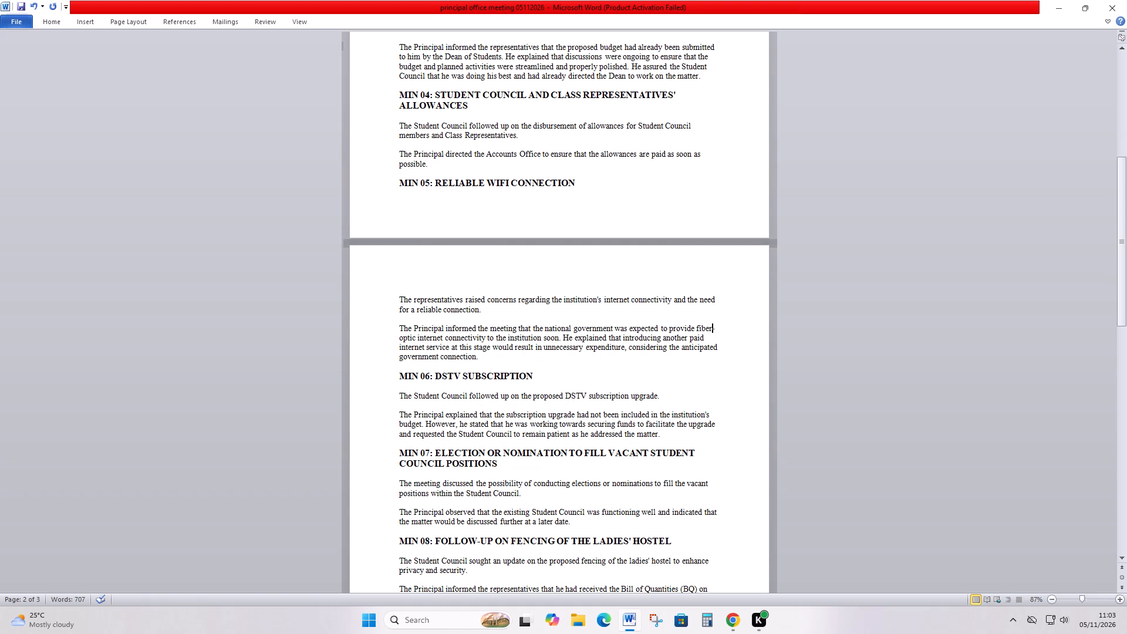
{"action": "left_click", "coordinate": [655, 394]}
{"action": "key", "text": "Right"}
{"action": "key", "text": "BackSpace"}
{"action": "key", "text": "BackSpace"}
{"action": "key", "text": "BackSpace"}
{"action": "key", "text": "BackSpace"}
{"action": "key", "text": "BackSpace"}
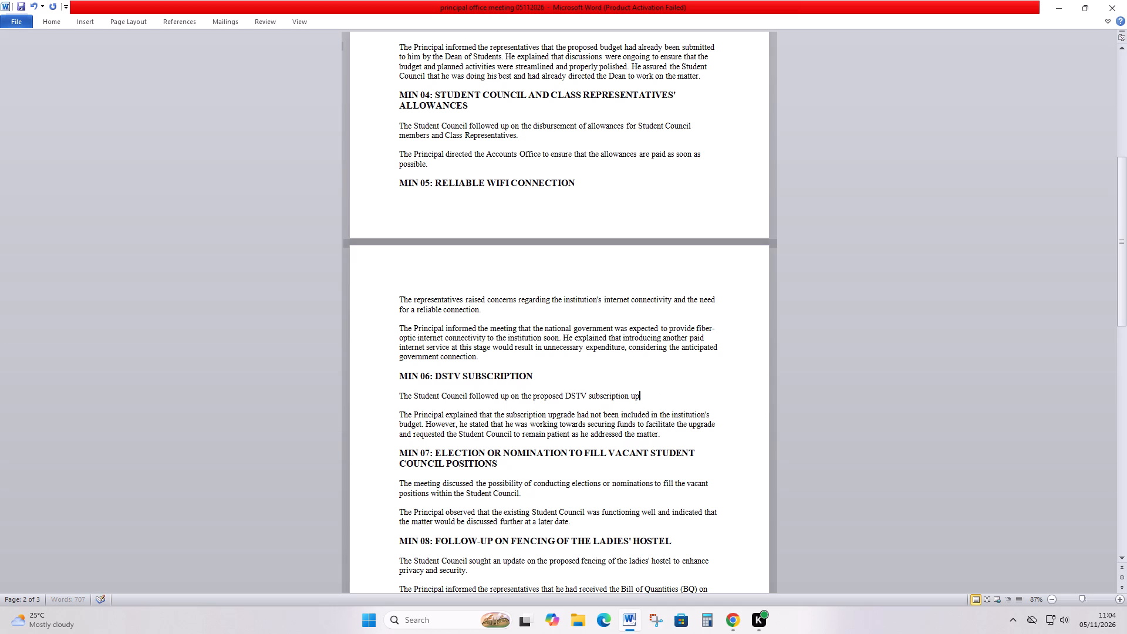
{"action": "key", "text": "BackSpace"}
{"action": "key", "text": "BackSpace"}
{"action": "type", "text": "wh"}
{"action": "key", "text": "i"}
{"action": "type", "text": "ch is now"}
{"action": "key", "text": "space"}
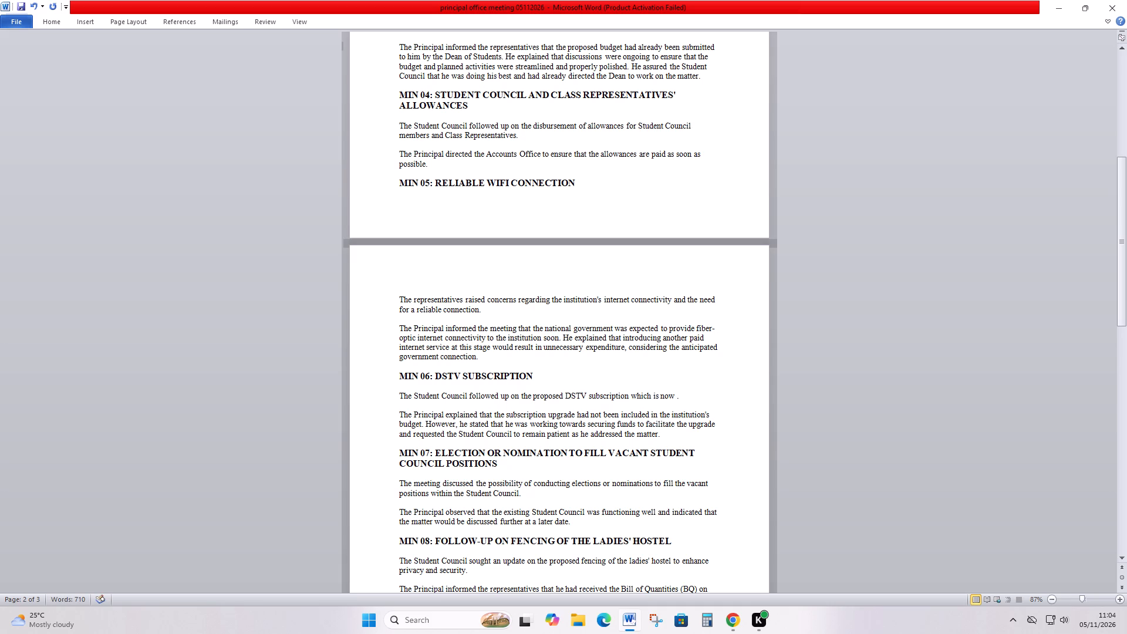
{"action": "type", "text": "reduced"}
{"action": "key", "text": "space"}
{"action": "type", "text": "to 3"}
{"action": "type", "text": ",000"}
{"action": "key", "text": "space"}
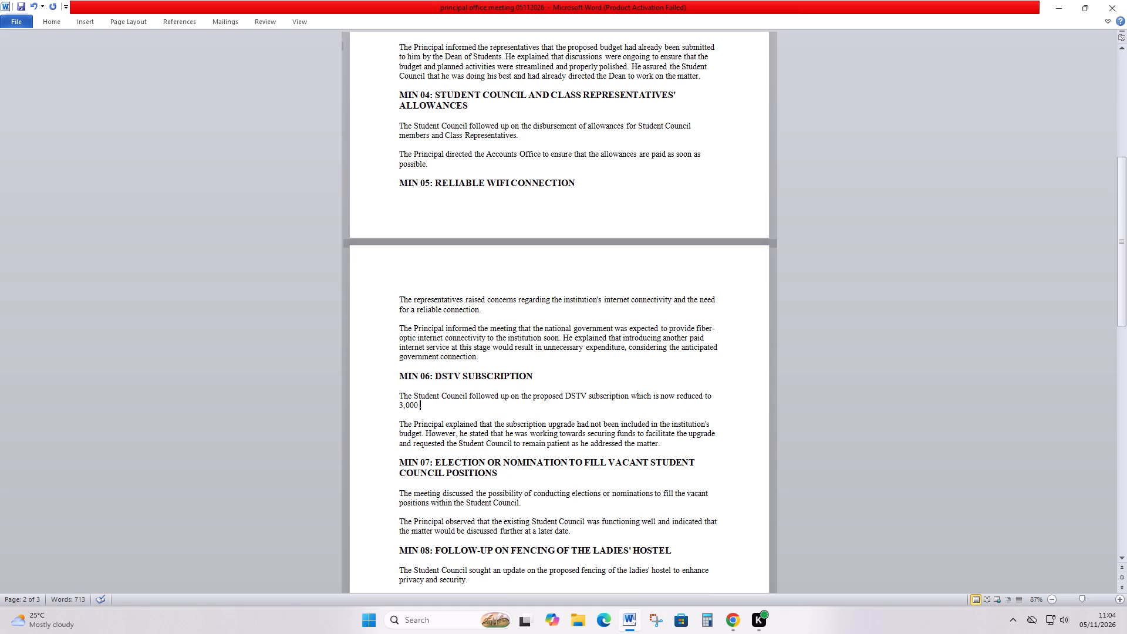
Continue the MIN 06 sentence after "3,000" with "for the all sports package".
{"action": "type", "text": "for"}
{"action": "key", "text": "space"}
{"action": "type", "text": "the s"}
{"action": "key", "text": "bracketleft"}
{"action": "key", "text": "BackSpace"}
{"action": "key", "text": "BackSpace"}
{"action": "type", "text": "all sport"}
{"action": "type", "text": "s pacage"}
{"action": "key", "text": "space"}
{"action": "key", "text": "BackSpace"}
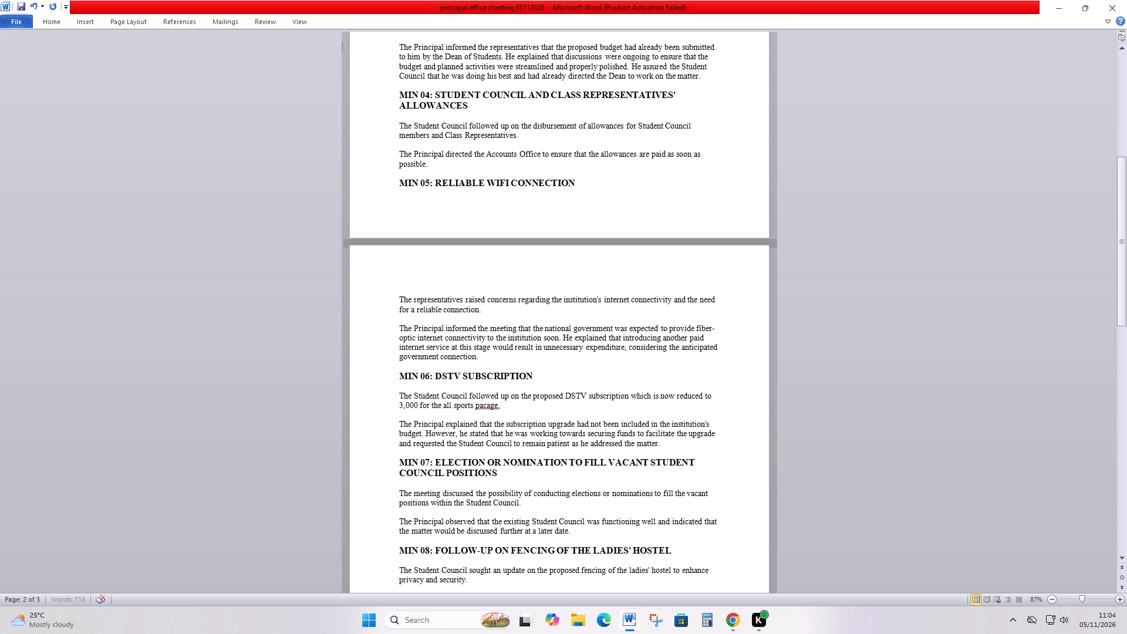
{"action": "key", "text": "BackSpace"}
{"action": "key", "text": "BackSpace"}
{"action": "key", "text": "BackSpace"}
{"action": "type", "text": "kage"}
{"action": "key", "text": "space"}
Complete the first MIN 06 sentence by adding "from 7300" after "all sports package".
{"action": "key", "text": "space"}
{"action": "key", "text": "f"}
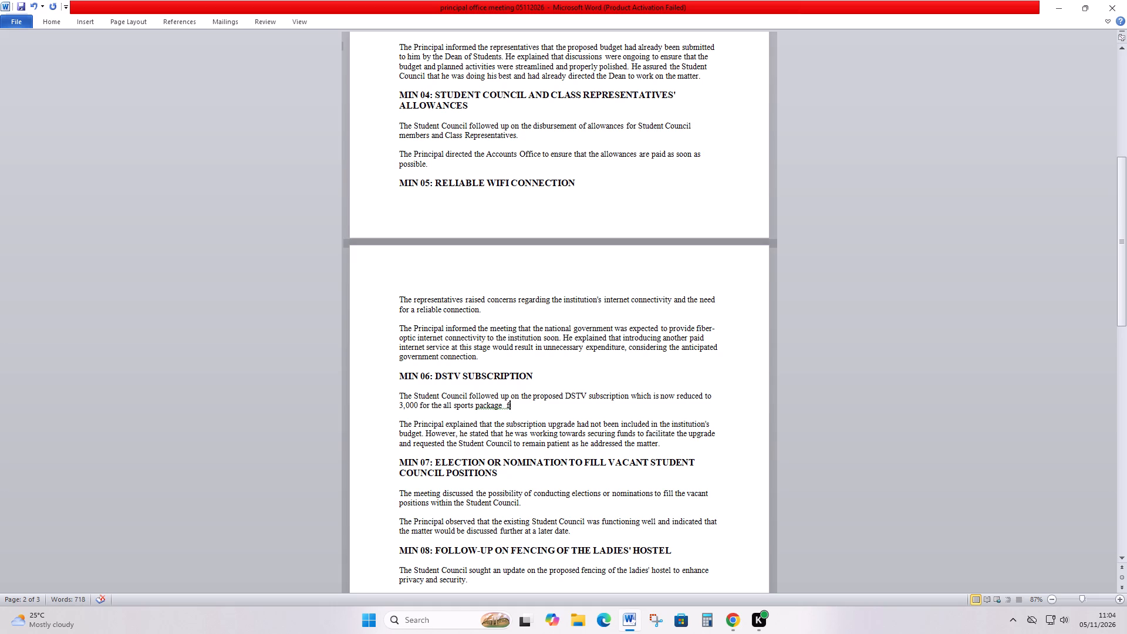
{"action": "type", "text": "rom"}
{"action": "key", "text": "space"}
{"action": "key", "text": "7"}
{"action": "type", "text": "300"}
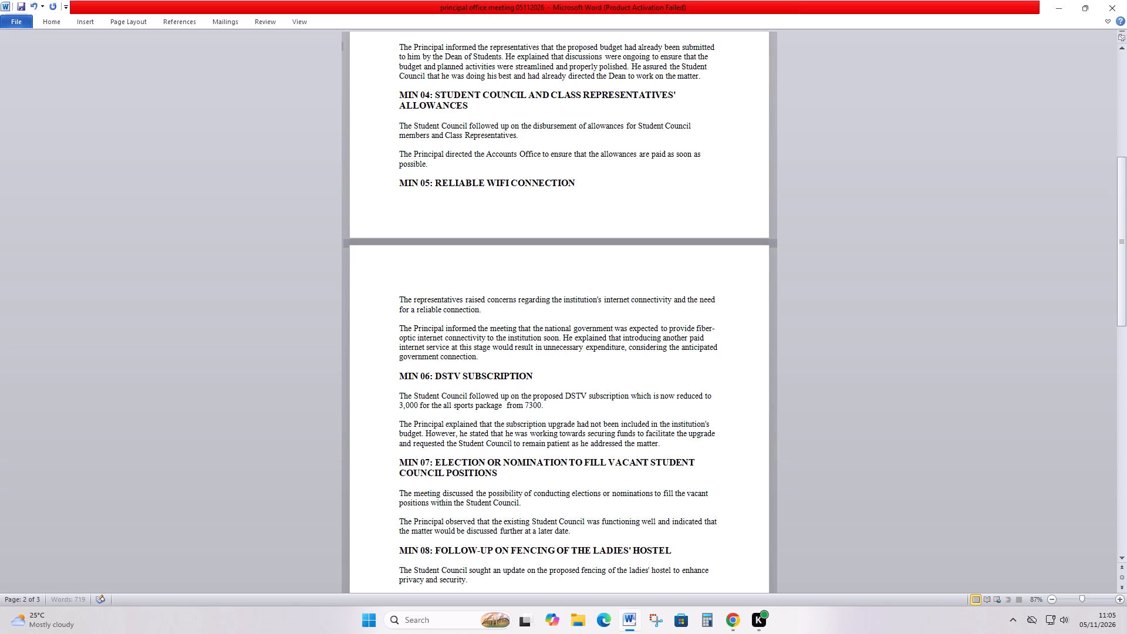
{"action": "key", "text": "space"}
{"action": "key", "text": "BackSpace"}
Accept the grammar correction for the spacing in "package from" in the MIN 06 sentence.
{"action": "left_click", "coordinate": [524, 433]}
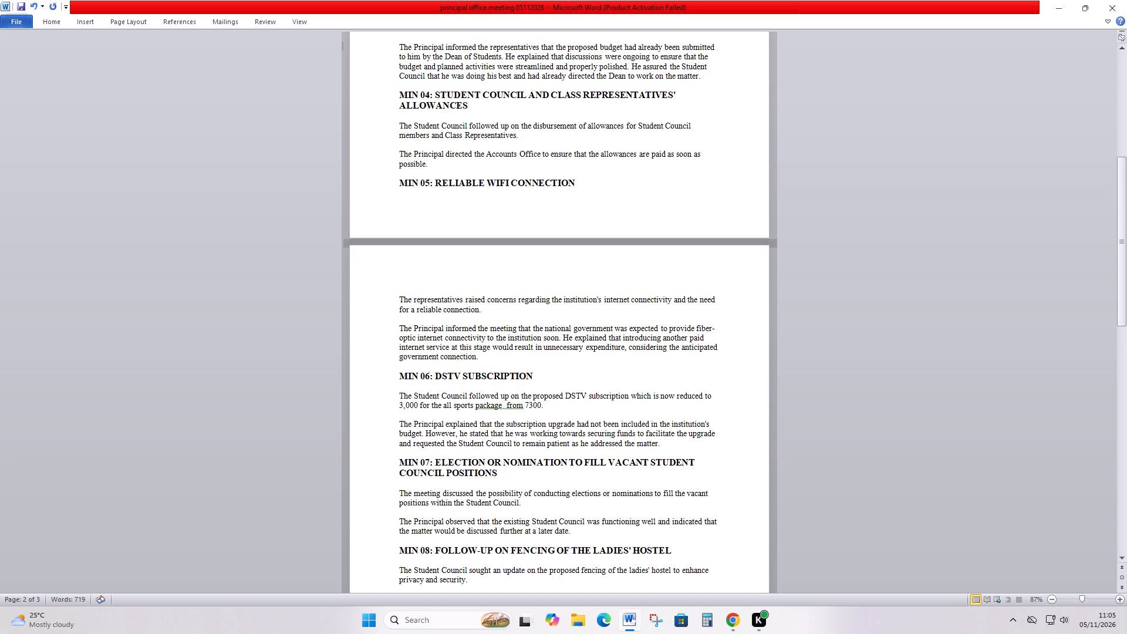
{"action": "right_click", "coordinate": [514, 407]}
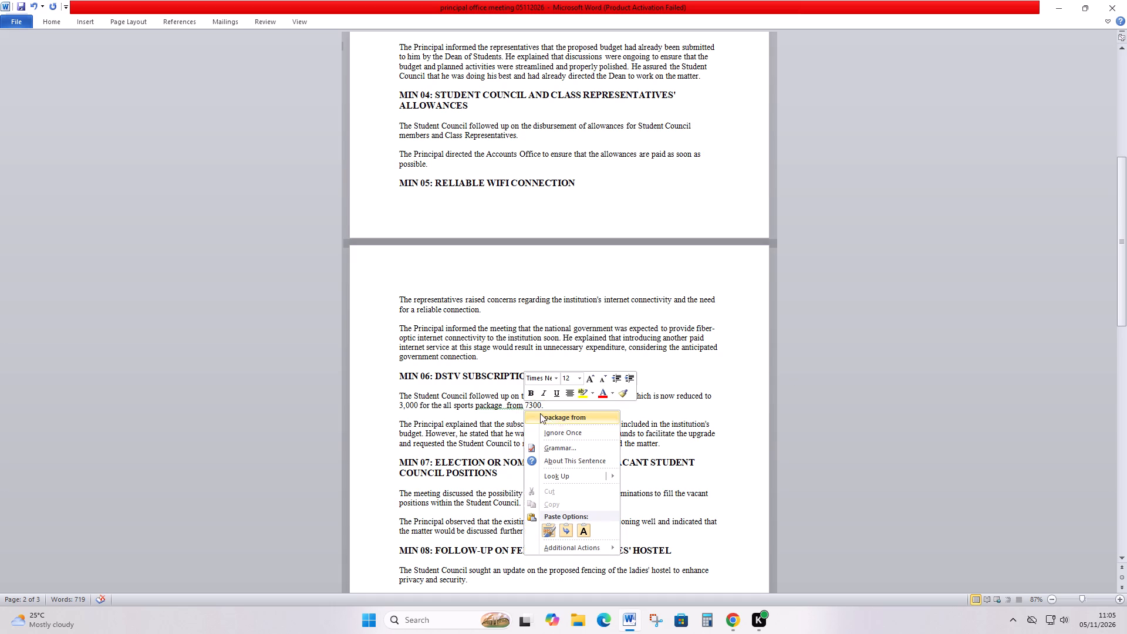
{"action": "left_click", "coordinate": [559, 420]}
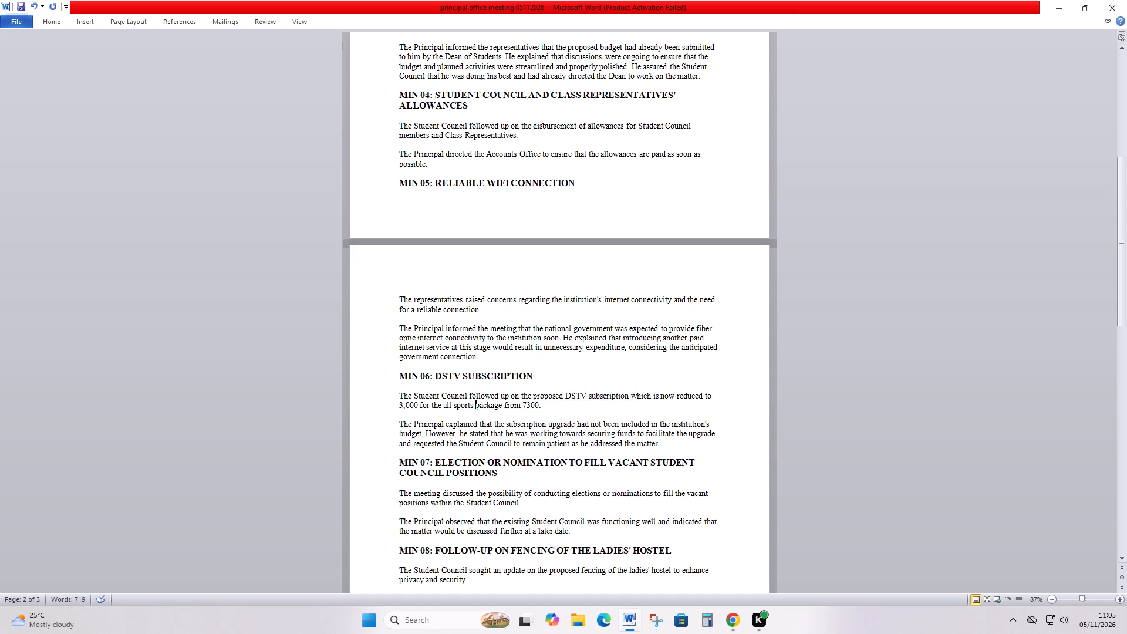
Insert "from 5th November" after "3,000" in the first MIN 06 sentence.
{"action": "left_click", "coordinate": [418, 407]}
{"action": "key", "text": "space"}
{"action": "type", "text": "from"}
{"action": "key", "text": "space"}
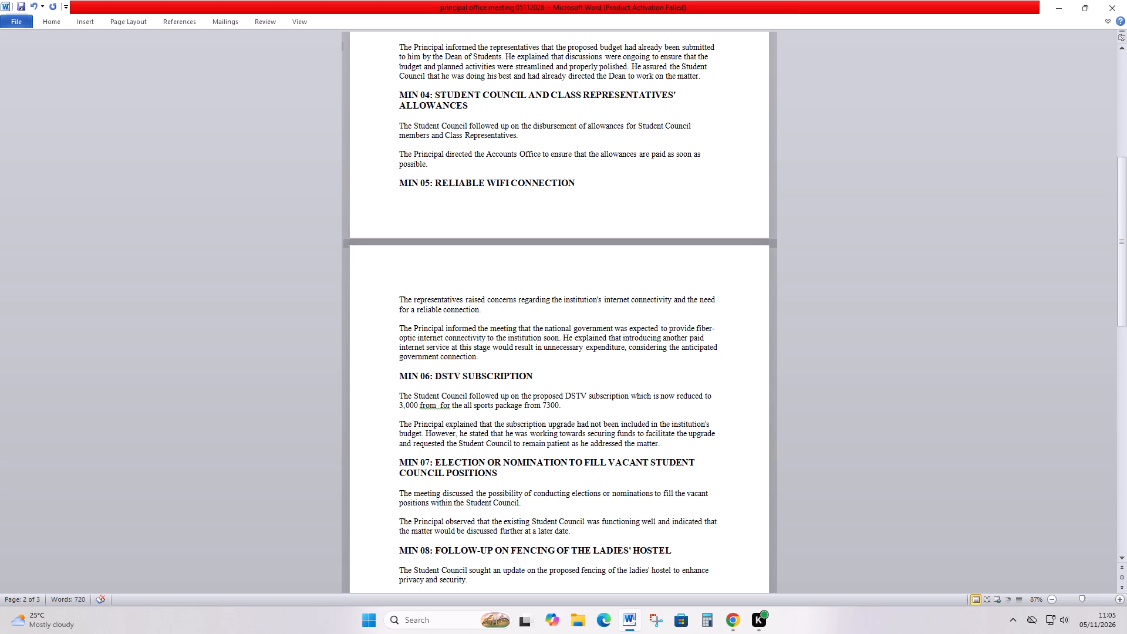
{"action": "type", "text": "5th nove"}
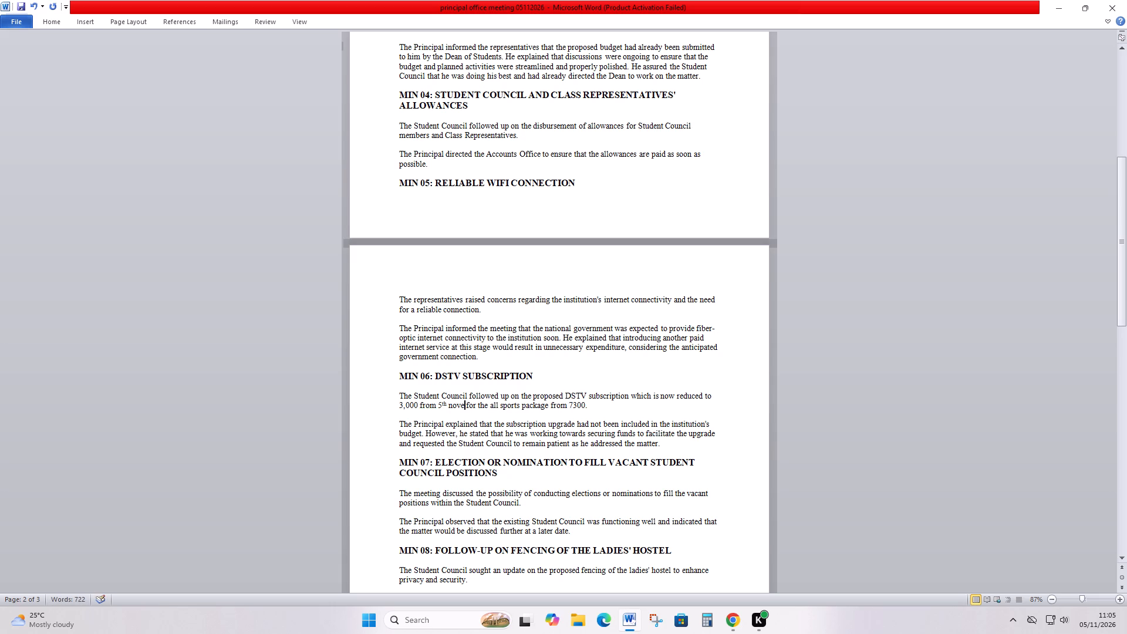
{"action": "key", "text": "m"}
{"action": "type", "text": "ber"}
{"action": "key", "text": "space"}
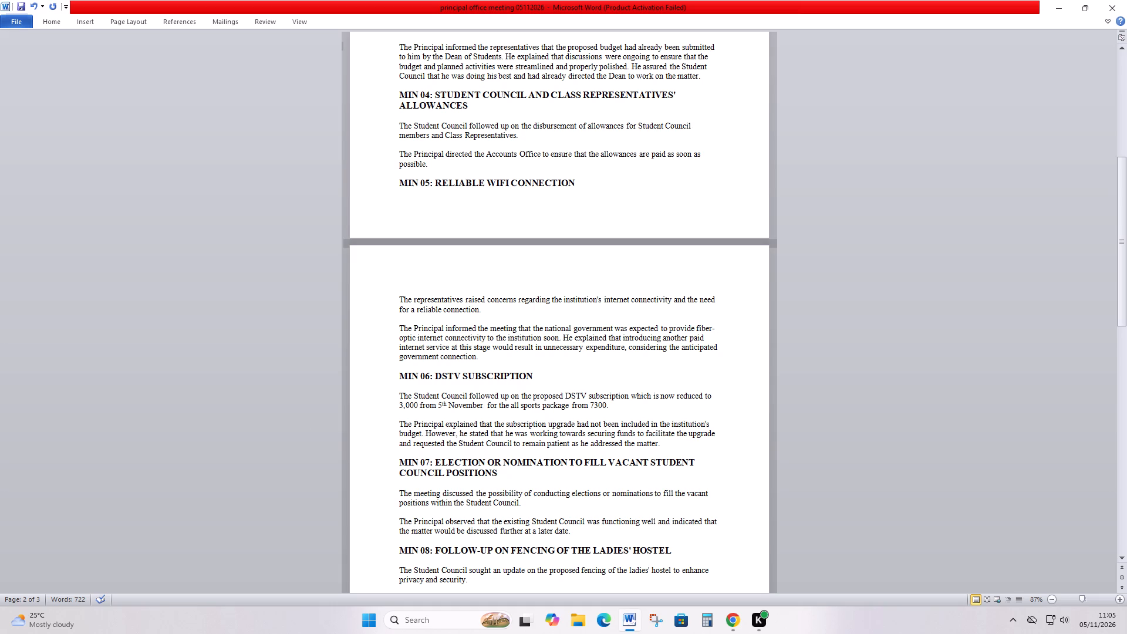
Replace the word "security" at the end of the first MIN 08 sentence with "usage of".
{"action": "scroll", "coordinate": [614, 450], "scroll_direction": "down", "scroll_amount": 3}
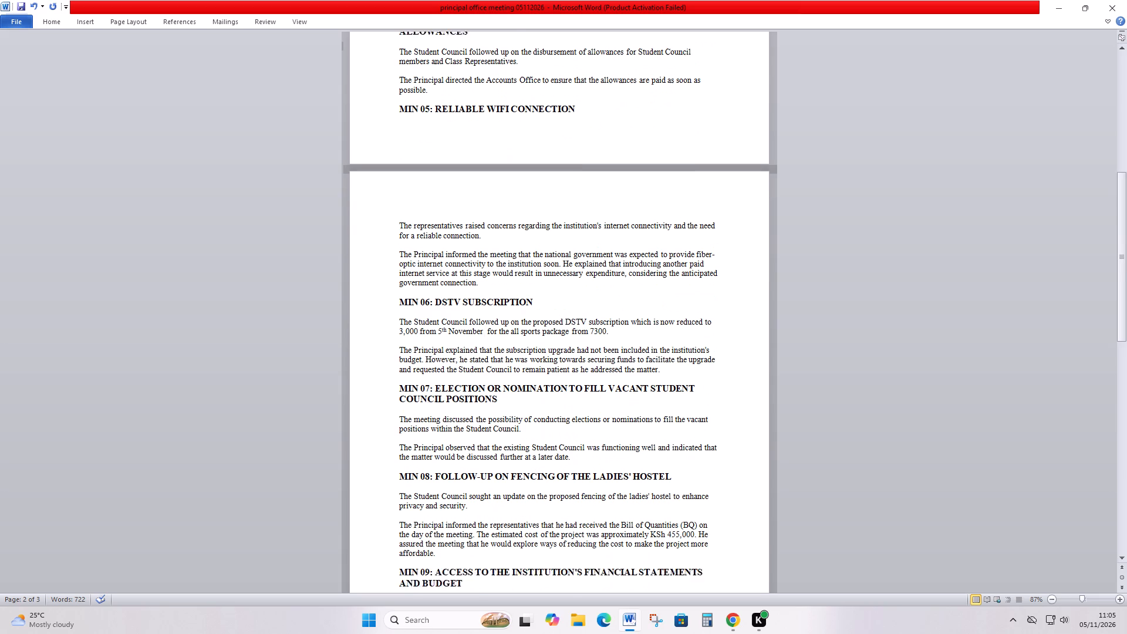
{"action": "scroll", "coordinate": [614, 446], "scroll_direction": "down", "scroll_amount": 1}
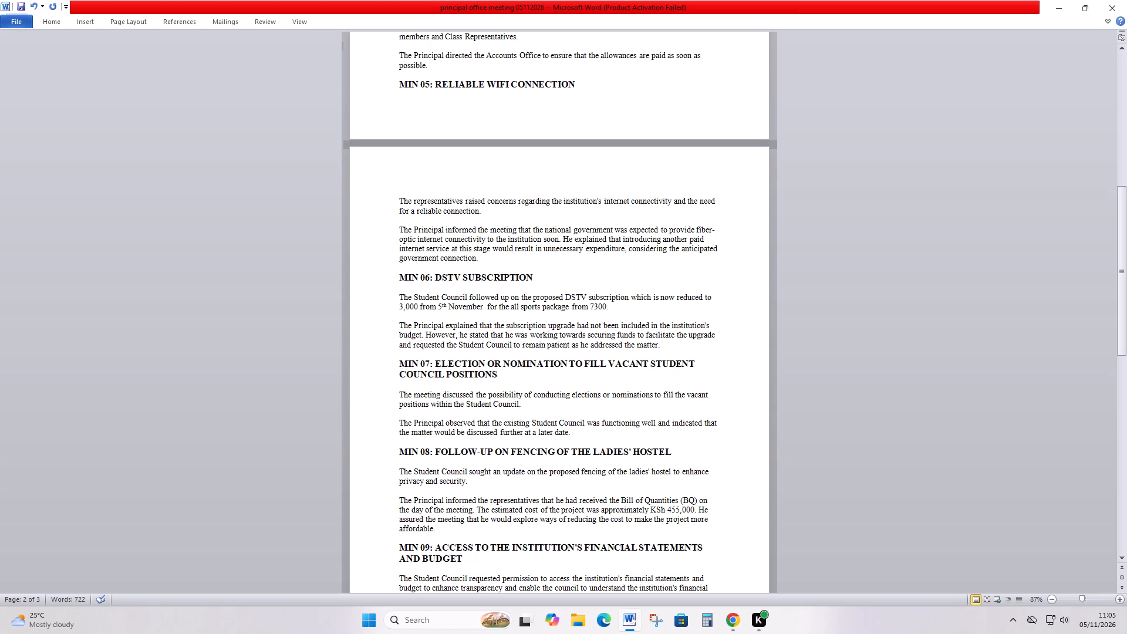
{"action": "scroll", "coordinate": [453, 482], "scroll_direction": "down", "scroll_amount": 2}
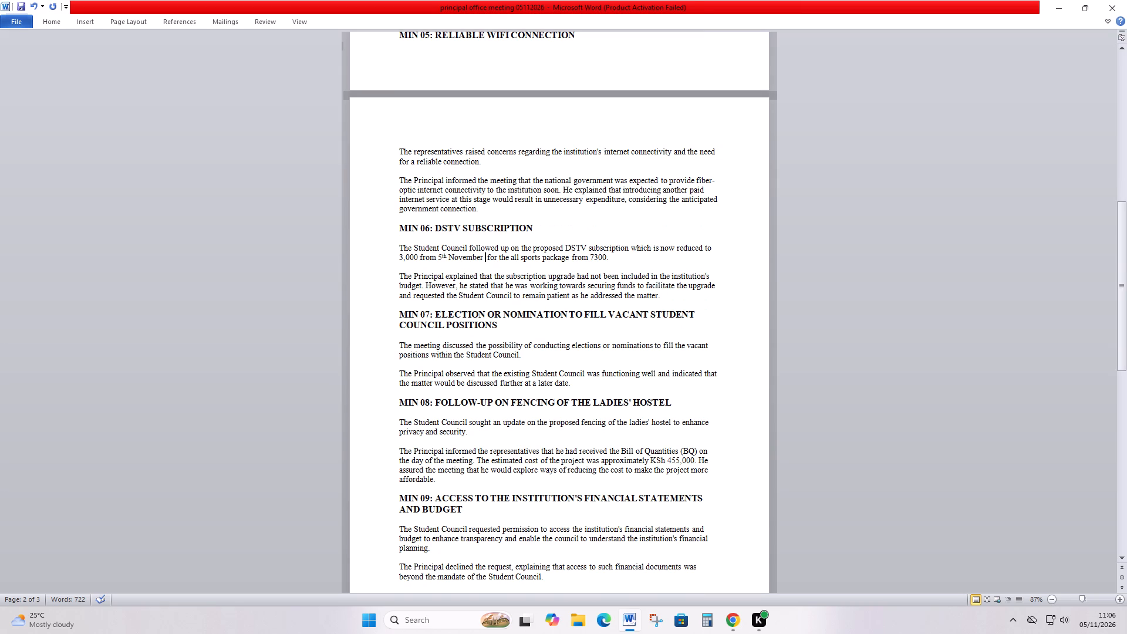
{"action": "scroll", "coordinate": [437, 457], "scroll_direction": "down", "scroll_amount": 1}
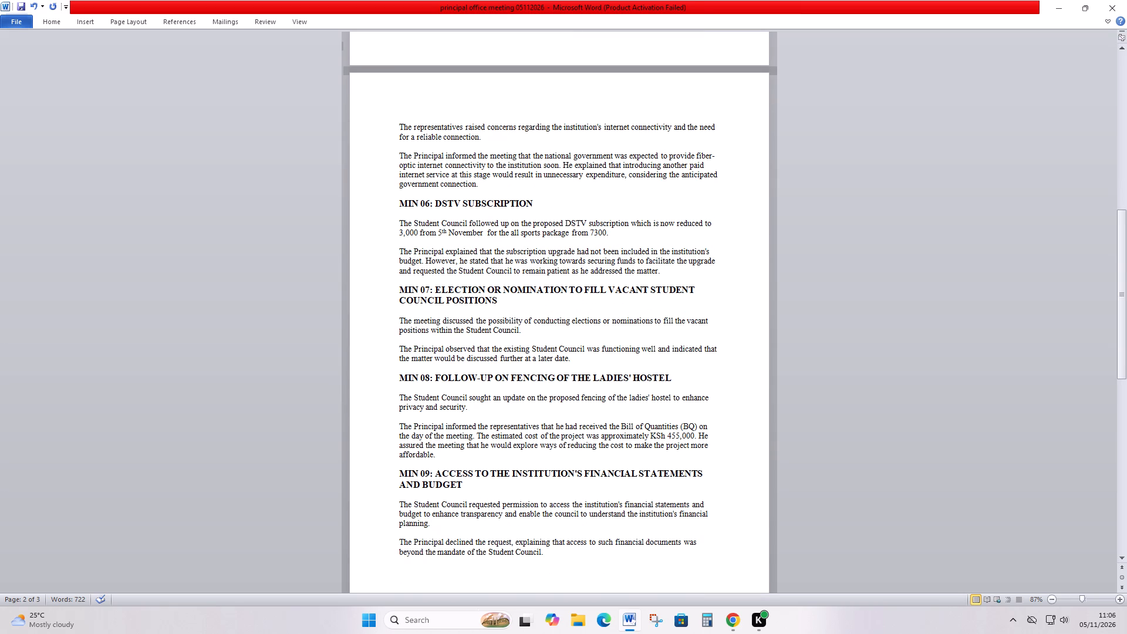
{"action": "left_click", "coordinate": [464, 406]}
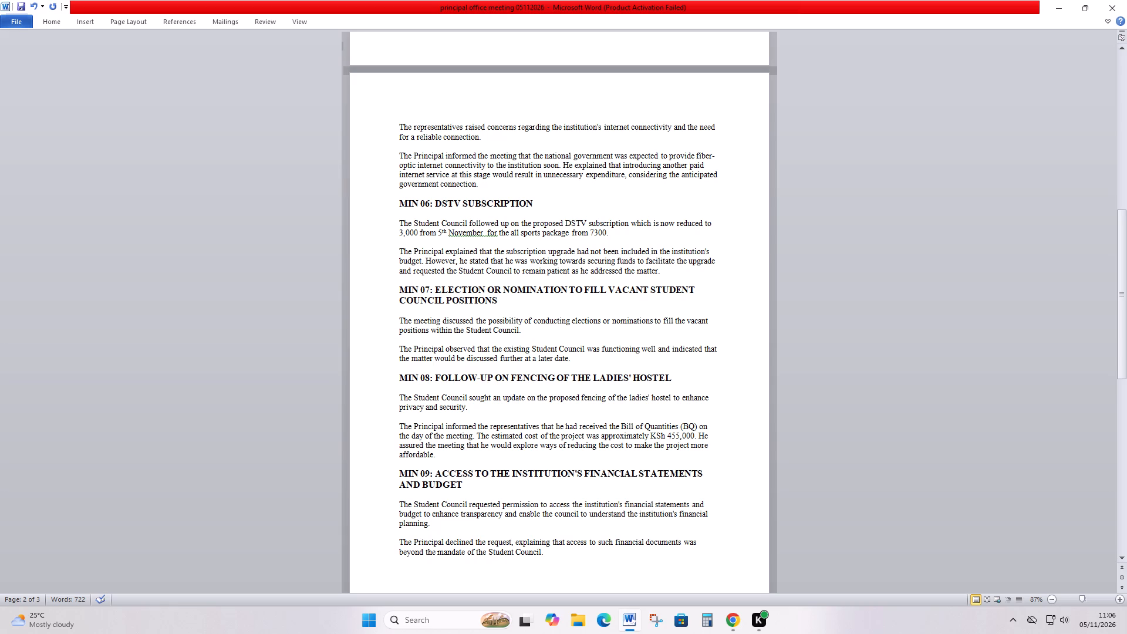
{"action": "key", "text": "BackSpace"}
{"action": "key", "text": "BackSpace"}
{"action": "key", "text": "BackSpace"}
{"action": "key", "text": "BackSpace"}
In the first MIN 08 sentence, replace "security" after "privacy and" with "usage of the washroom".
{"action": "key", "text": "BackSpace"}
{"action": "key", "text": "BackSpace"}
{"action": "key", "text": "BackSpace"}
{"action": "key", "text": "BackSpace"}
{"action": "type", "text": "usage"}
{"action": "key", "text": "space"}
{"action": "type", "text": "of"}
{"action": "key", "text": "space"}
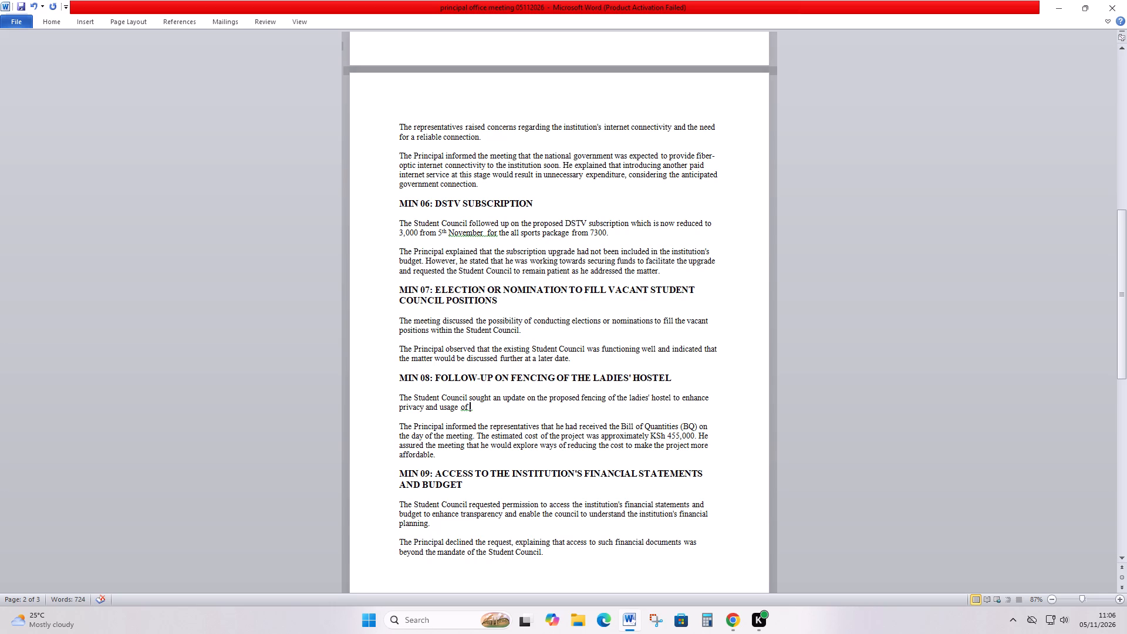
{"action": "type", "text": "the"}
{"action": "key", "text": "space"}
{"action": "key", "text": "w"}
{"action": "type", "text": "ash"}
{"action": "key", "text": "space"}
{"action": "key", "text": "BackSpace"}
{"action": "type", "text": "roo"}
{"action": "key", "text": "m"}
In the second MIN 08 paragraph, add "from the building" after "on the day of the meeting".
{"action": "left_click", "coordinate": [471, 447]}
{"action": "left_click", "coordinate": [471, 433]}
{"action": "key", "text": "space"}
{"action": "type", "text": "from the"}
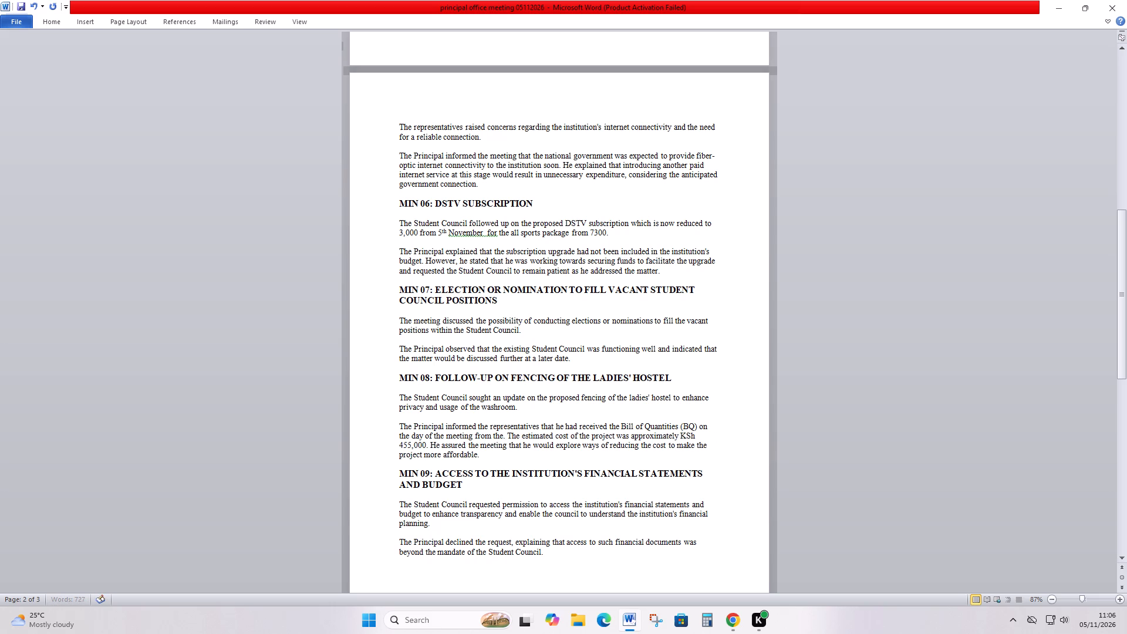
{"action": "key", "text": "space"}
{"action": "type", "text": "bui"}
{"action": "key", "text": "l"}
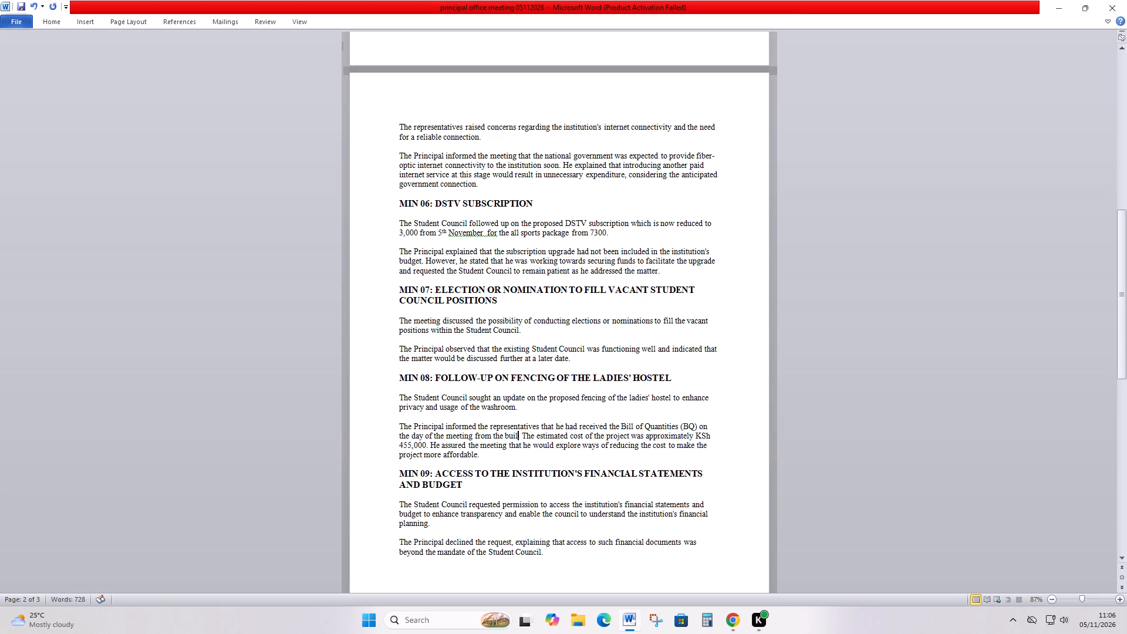
{"action": "type", "text": "ding"}
{"action": "key", "text": "space"}
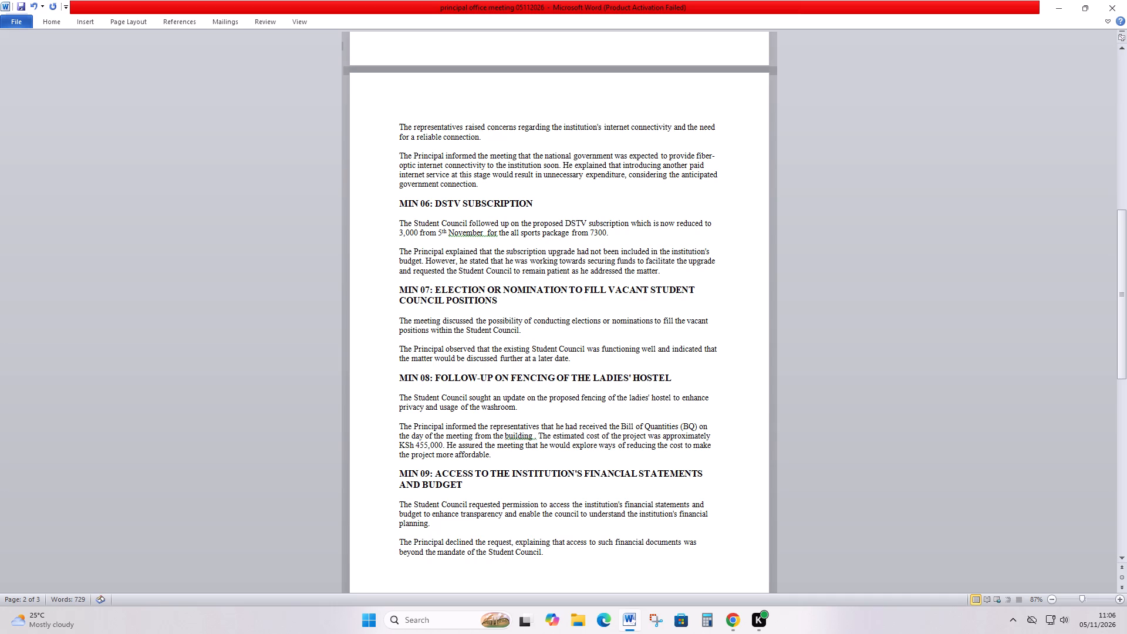
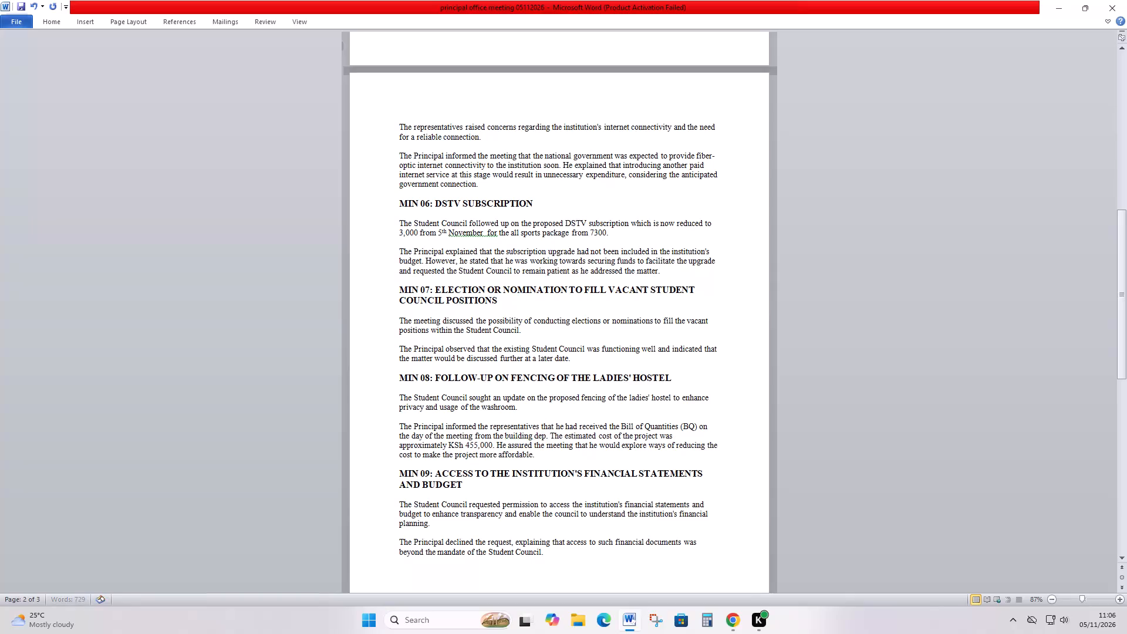
Complete the word "department" after "building" in the second MIN 08 paragraph and accept the grammar correction for its spacing.
{"action": "type", "text": "ar"}
{"action": "key", "text": "t"}
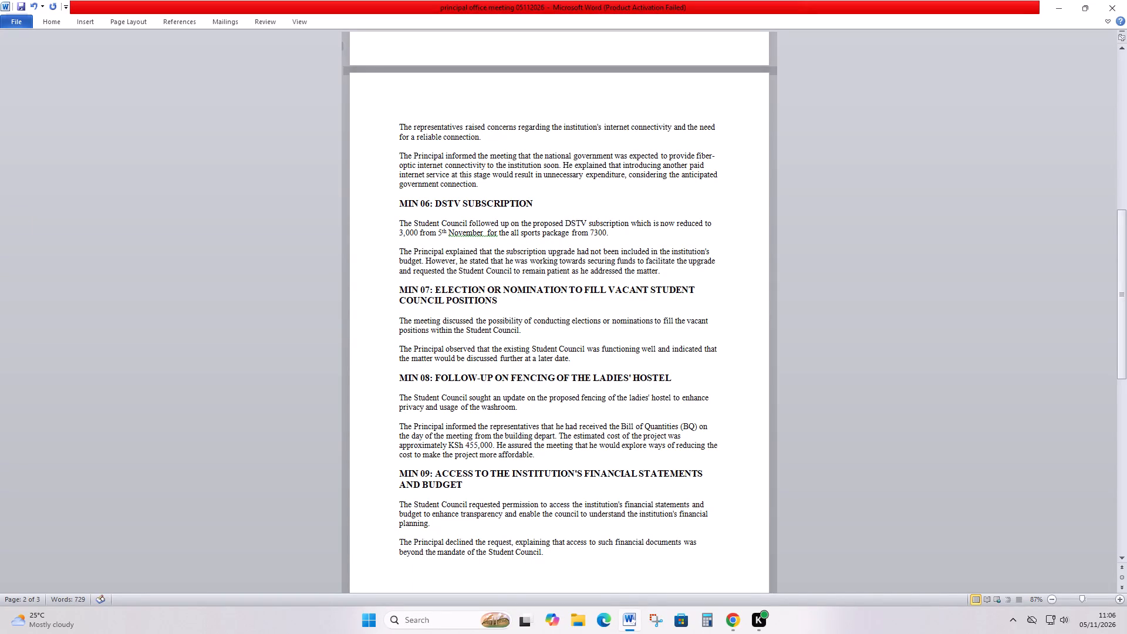
{"action": "type", "text": "ment"}
{"action": "key", "text": "space"}
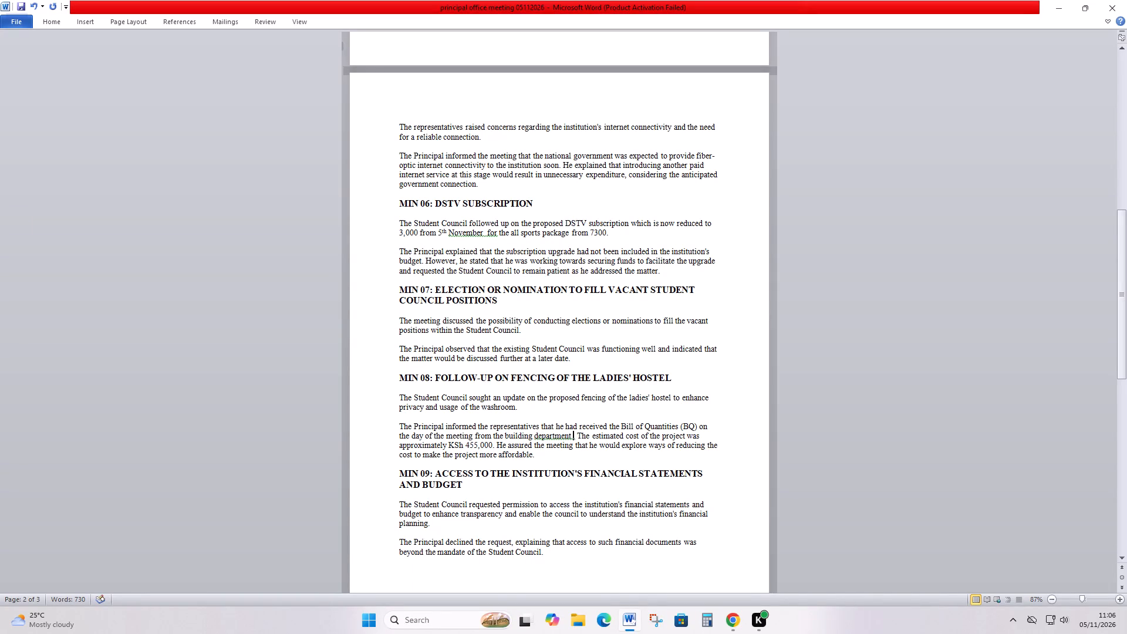
{"action": "right_click", "coordinate": [541, 437]}
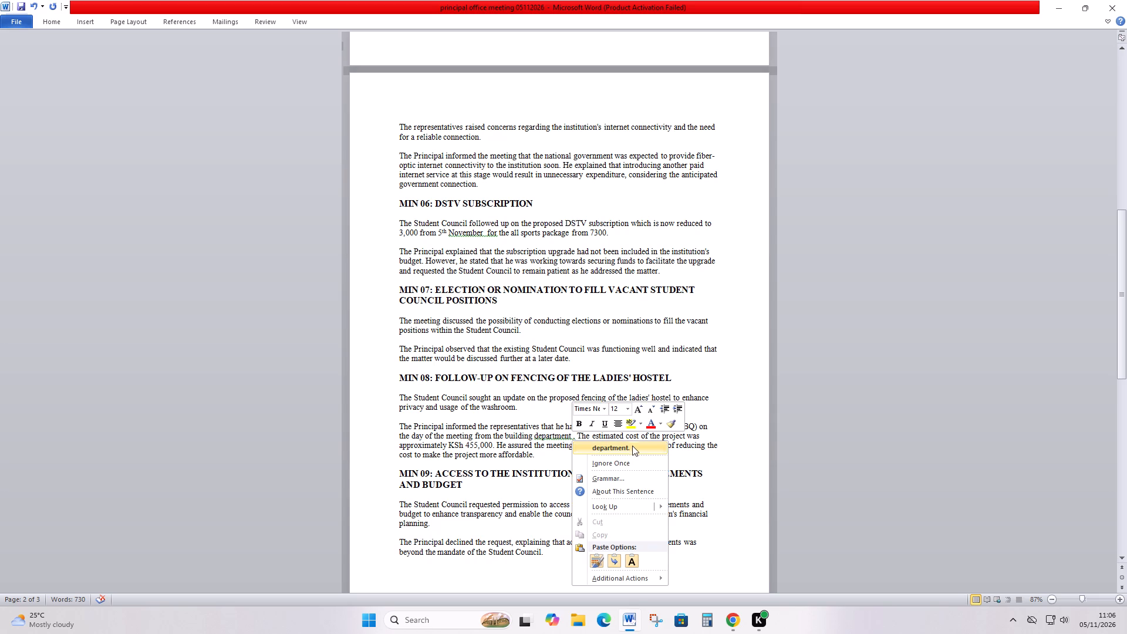
{"action": "left_click", "coordinate": [634, 445]}
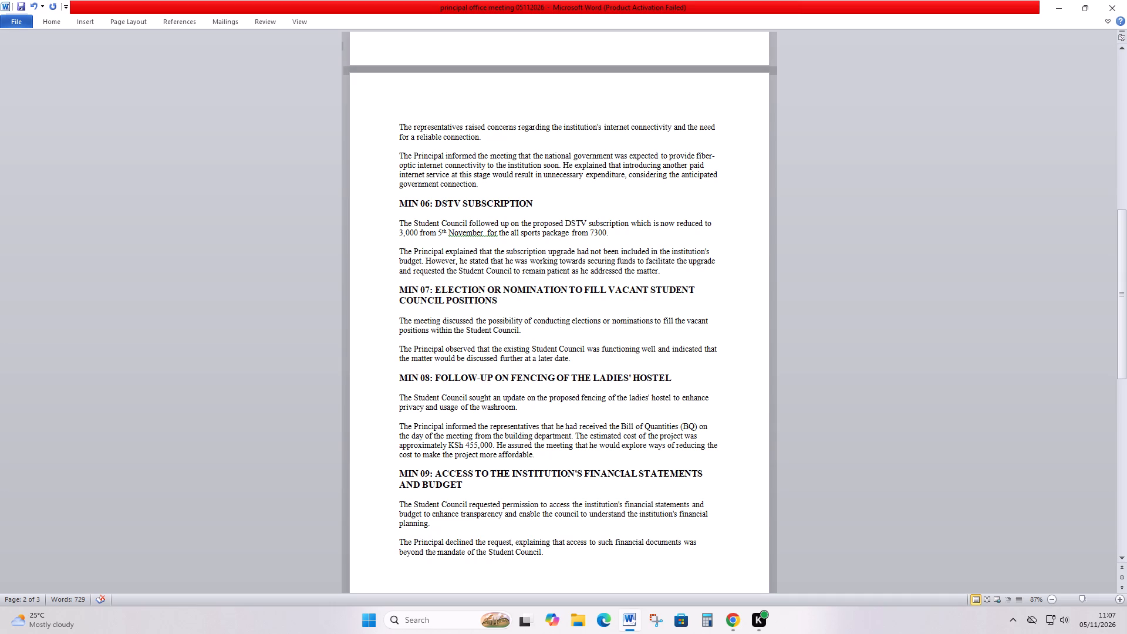
Add "and successful" after "more affordable" at the end of the second MIN 08 paragraph.
{"action": "left_click", "coordinate": [532, 455]}
{"action": "key", "text": "space"}
{"action": "key", "text": "a"}
{"action": "type", "text": "nd success"}
{"action": "type", "text": "full"}
{"action": "key", "text": "space"}
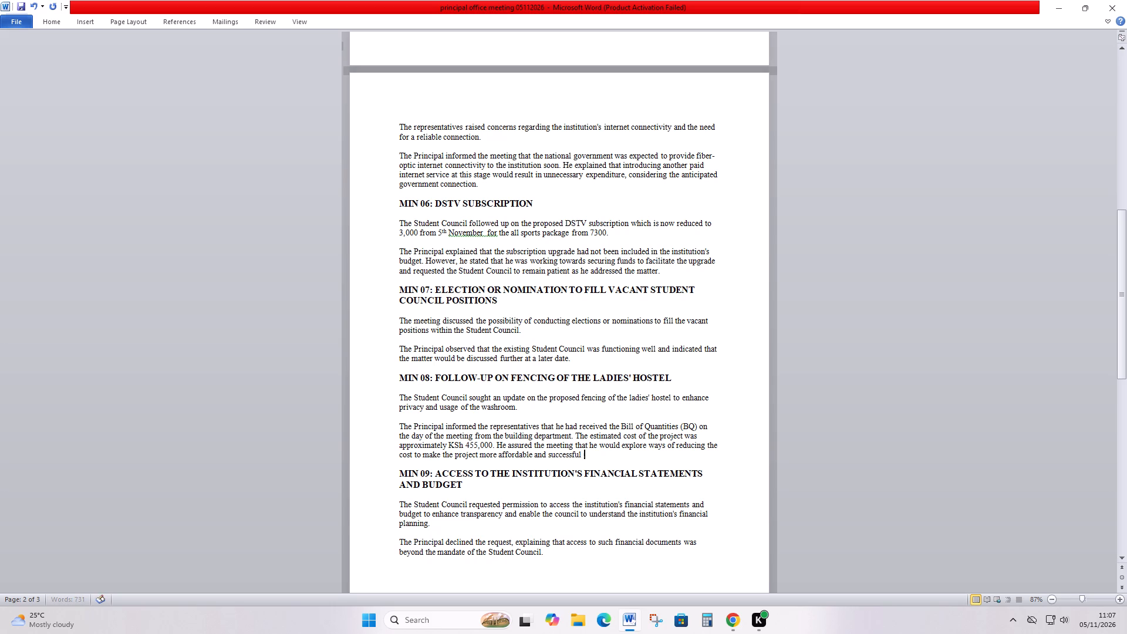
{"action": "key", "text": "BackSpace"}
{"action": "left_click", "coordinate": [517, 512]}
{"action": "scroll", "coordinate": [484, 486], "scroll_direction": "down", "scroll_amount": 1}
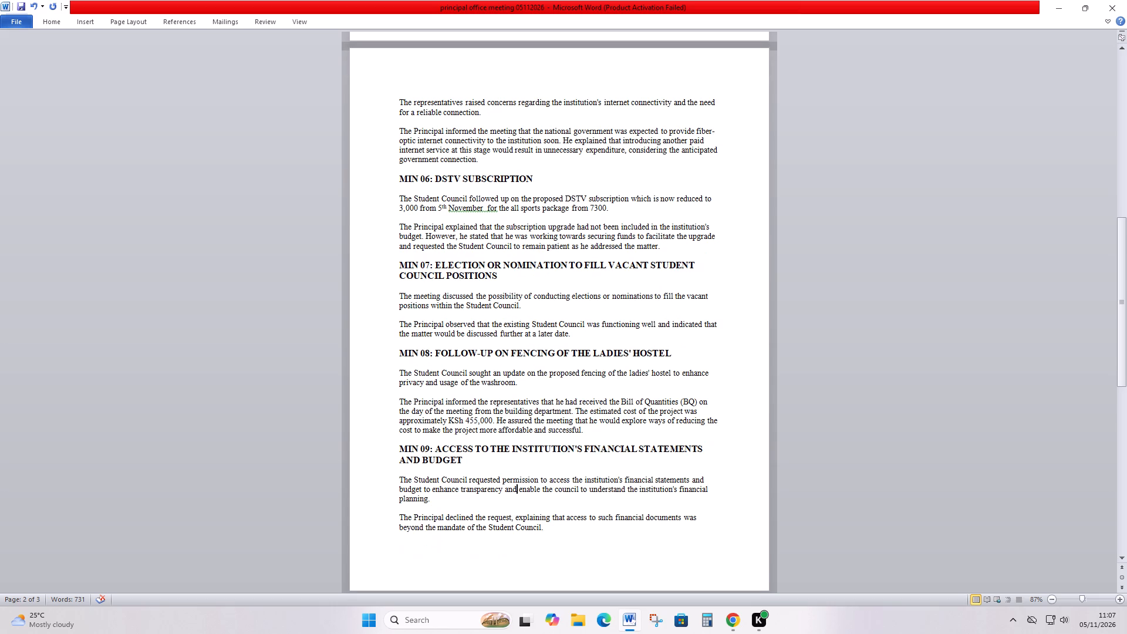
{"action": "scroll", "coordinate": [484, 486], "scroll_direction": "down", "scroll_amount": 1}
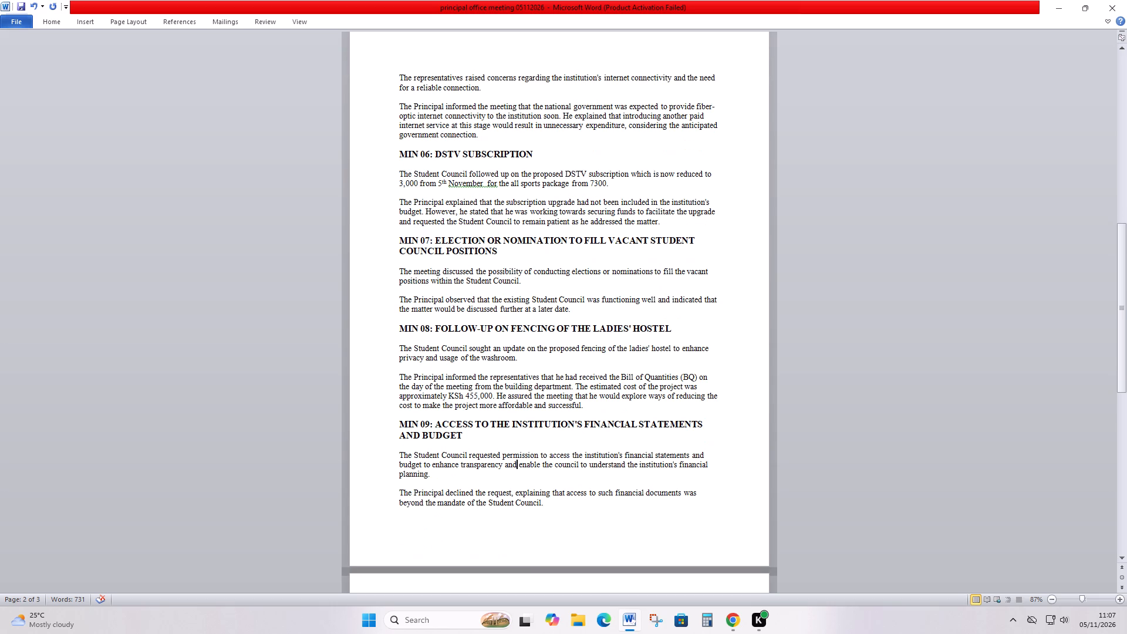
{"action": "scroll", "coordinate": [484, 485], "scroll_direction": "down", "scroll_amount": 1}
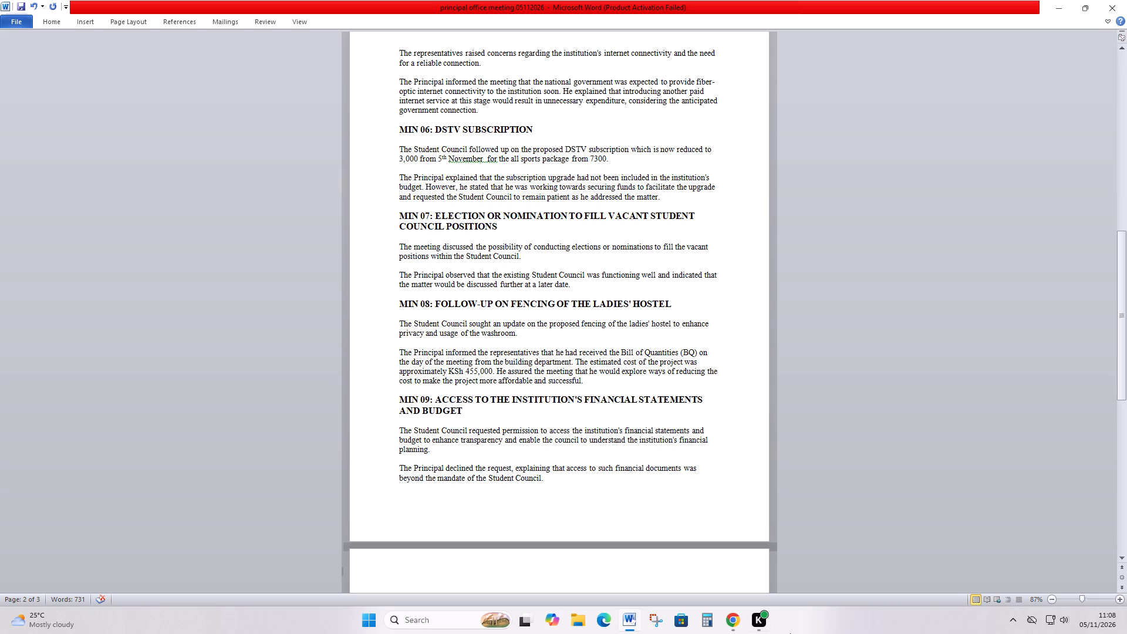
Switch to the YouTube window in Chrome, restart the "Not Afraid" remix from near its beginning, and keep the window small.
{"action": "left_click", "coordinate": [732, 622]}
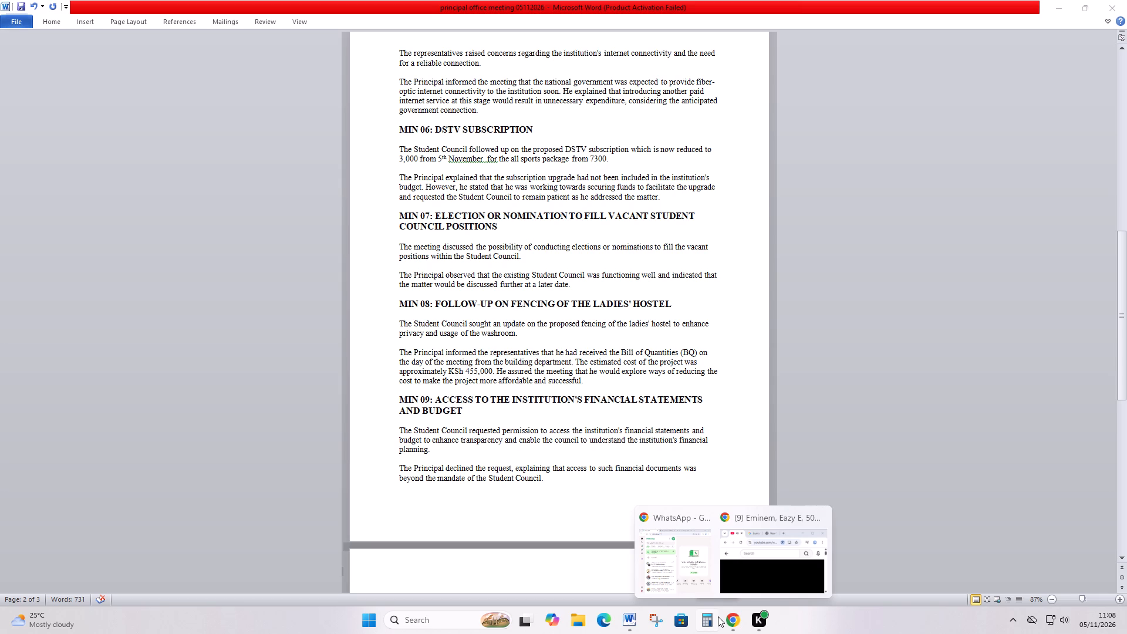
{"action": "left_click", "coordinate": [785, 576]}
{"action": "left_click", "coordinate": [205, 134]}
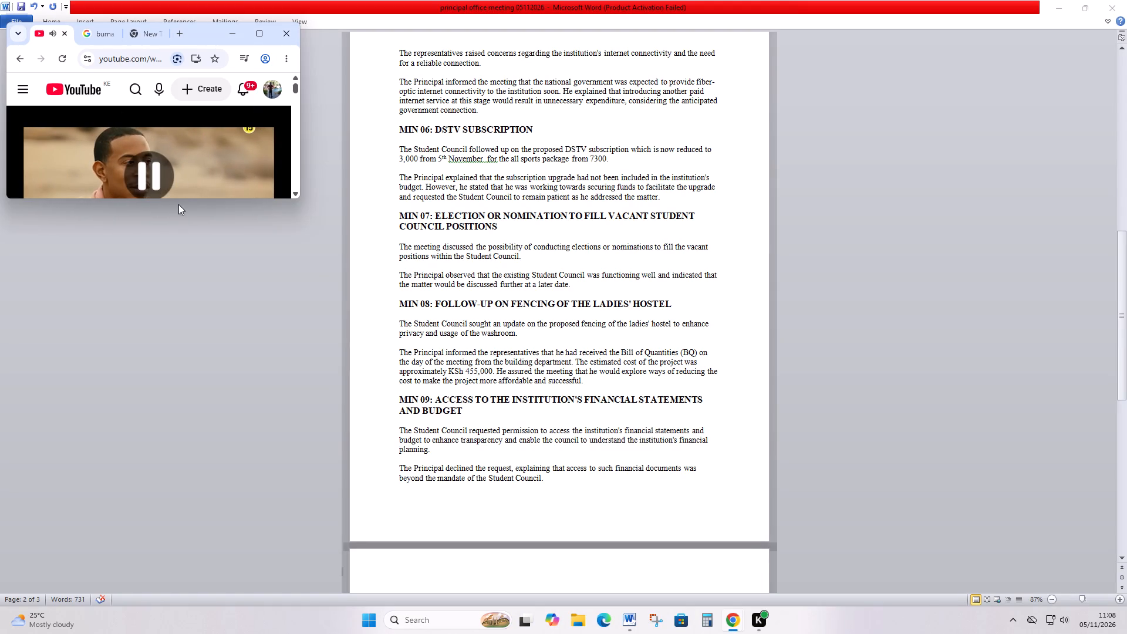
{"action": "left_click_drag", "start_coordinate": [187, 202], "coordinate": [200, 306]}
{"action": "left_click", "coordinate": [176, 202]}
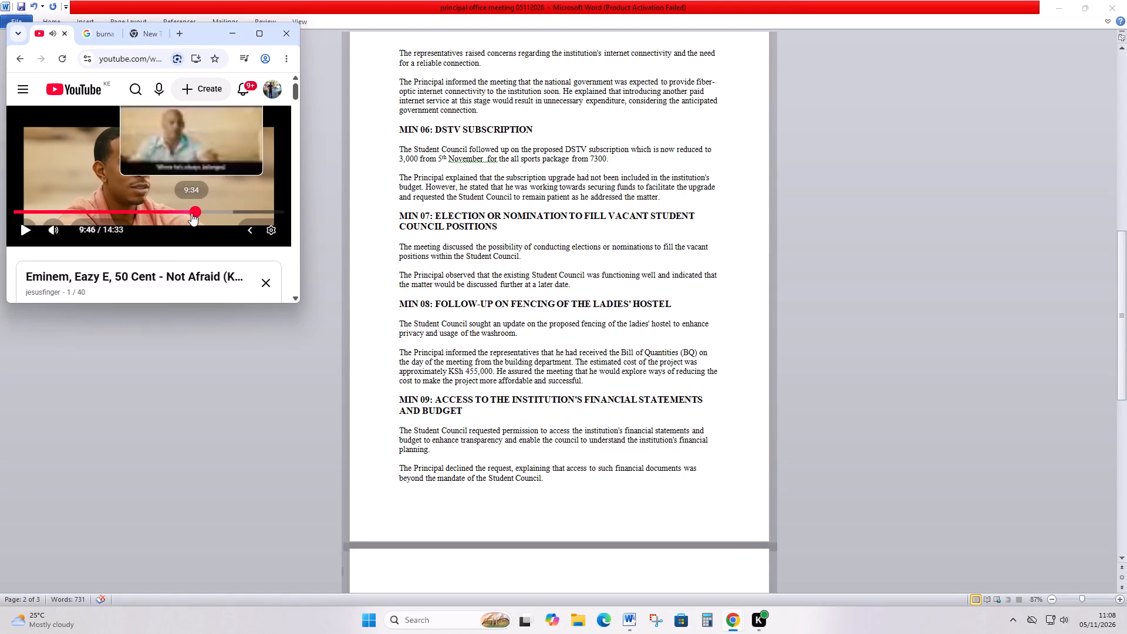
{"action": "left_click_drag", "start_coordinate": [192, 213], "coordinate": [19, 207]}
{"action": "left_click", "coordinate": [24, 227]}
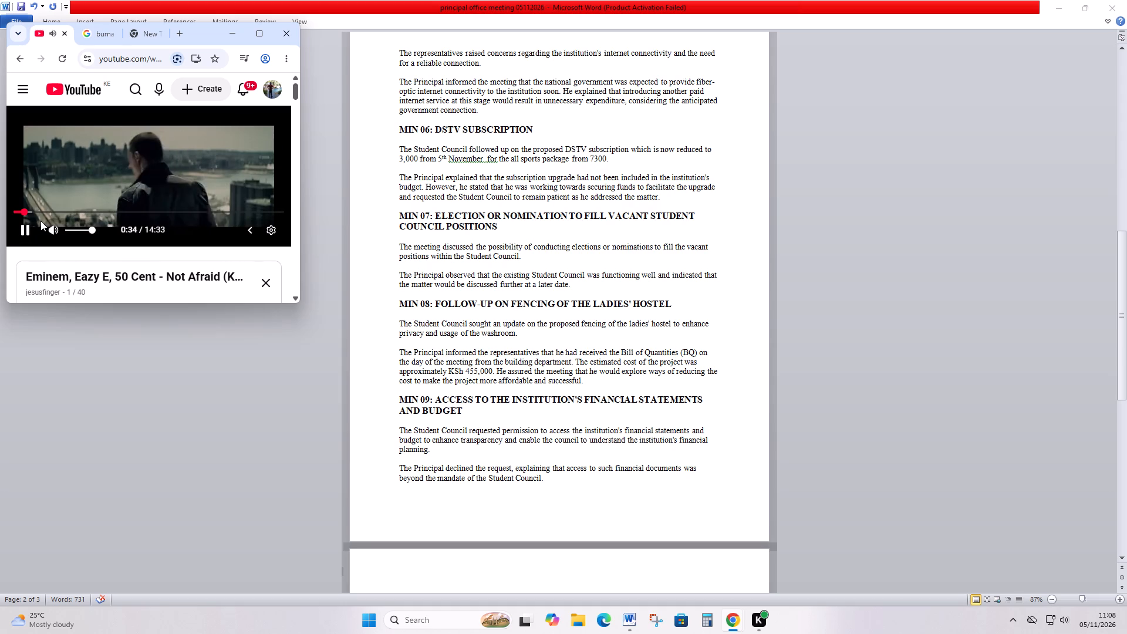
{"action": "left_click_drag", "start_coordinate": [188, 304], "coordinate": [195, 258]}
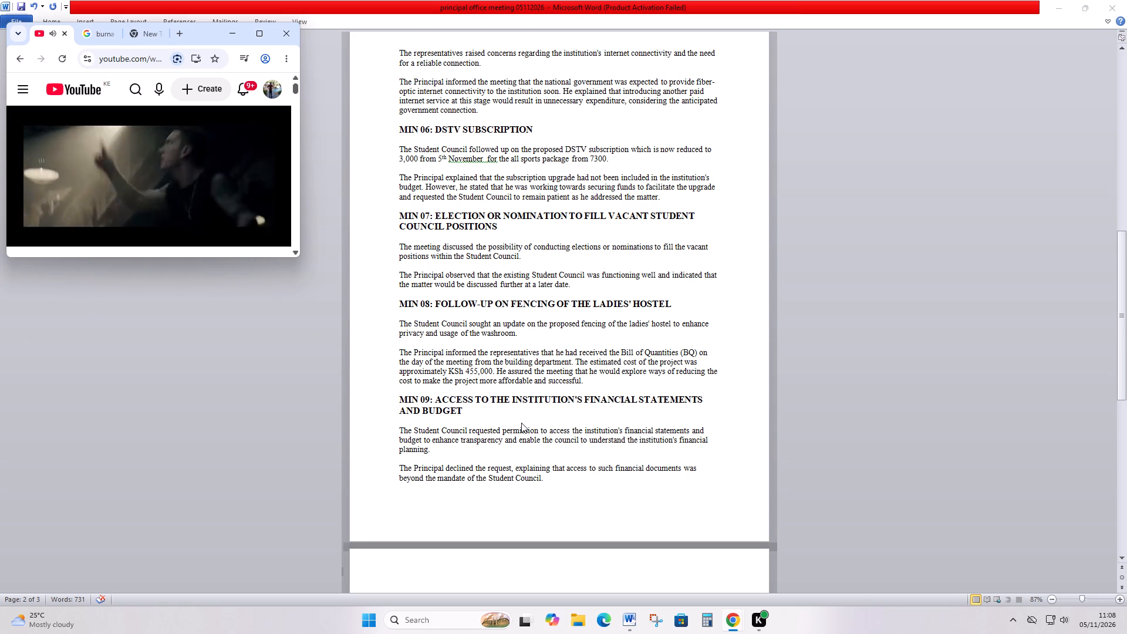
Read through the remaining minutes, from MIN 09 on the financial statements to the MIN 12 adjournment and signature block.
{"action": "scroll", "coordinate": [521, 423], "scroll_direction": "down", "scroll_amount": 2}
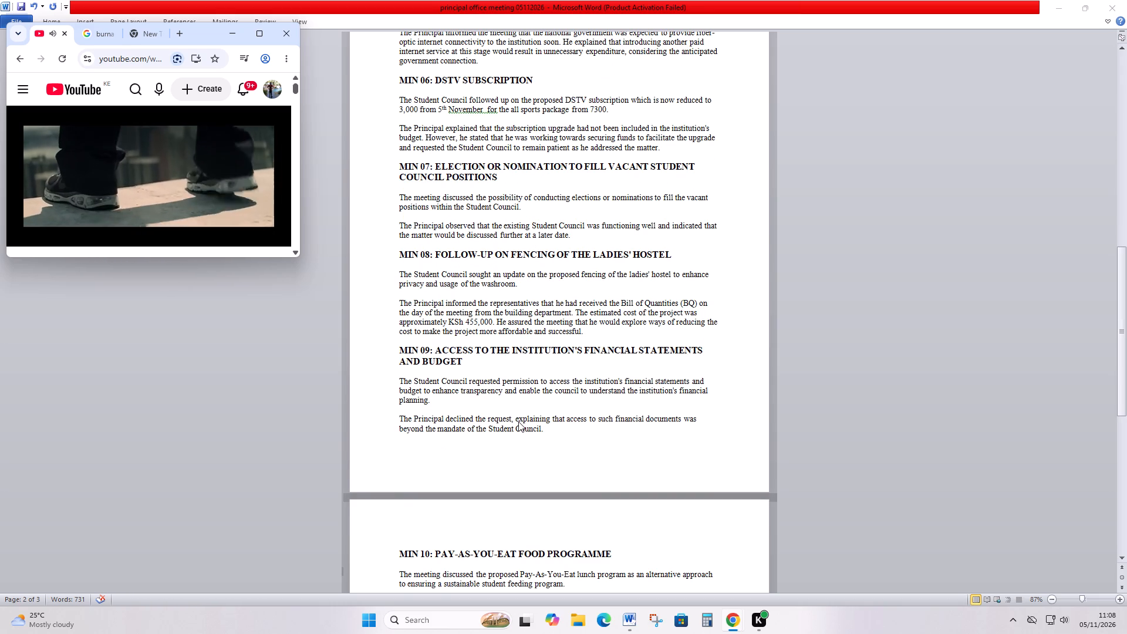
{"action": "scroll", "coordinate": [518, 421], "scroll_direction": "down", "scroll_amount": 1}
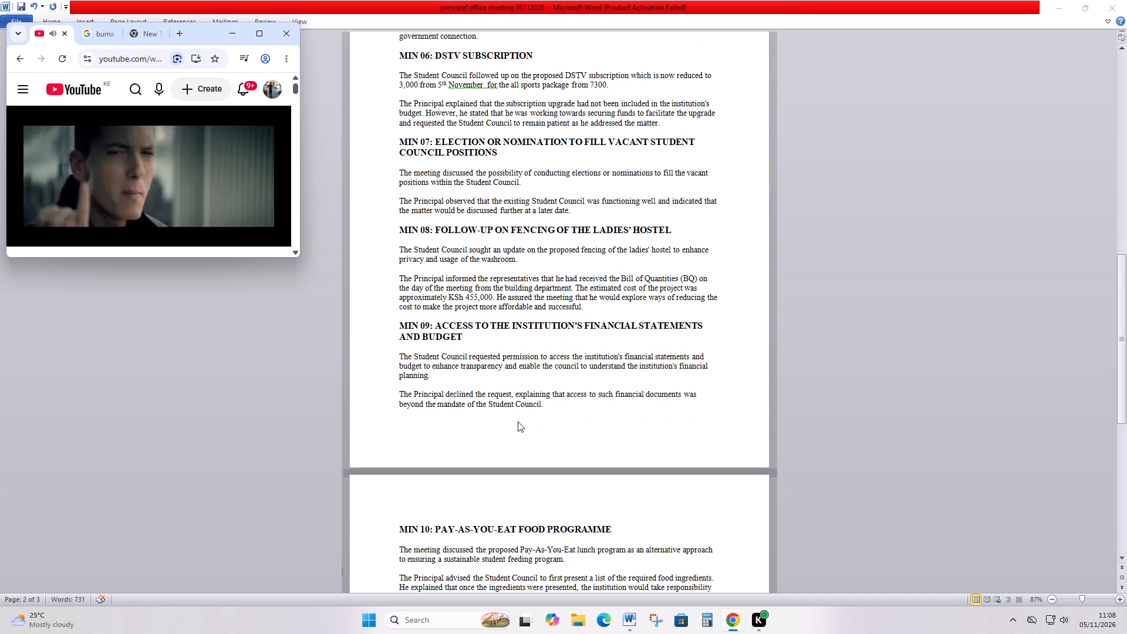
{"action": "scroll", "coordinate": [518, 421], "scroll_direction": "down", "scroll_amount": 1}
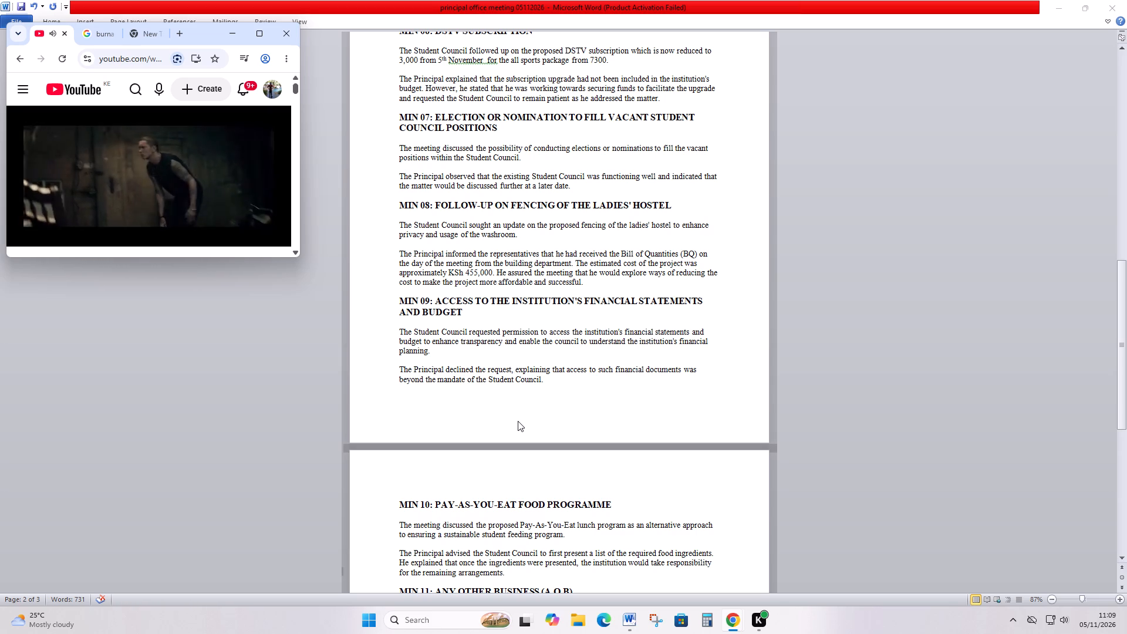
{"action": "scroll", "coordinate": [518, 421], "scroll_direction": "down", "scroll_amount": 1}
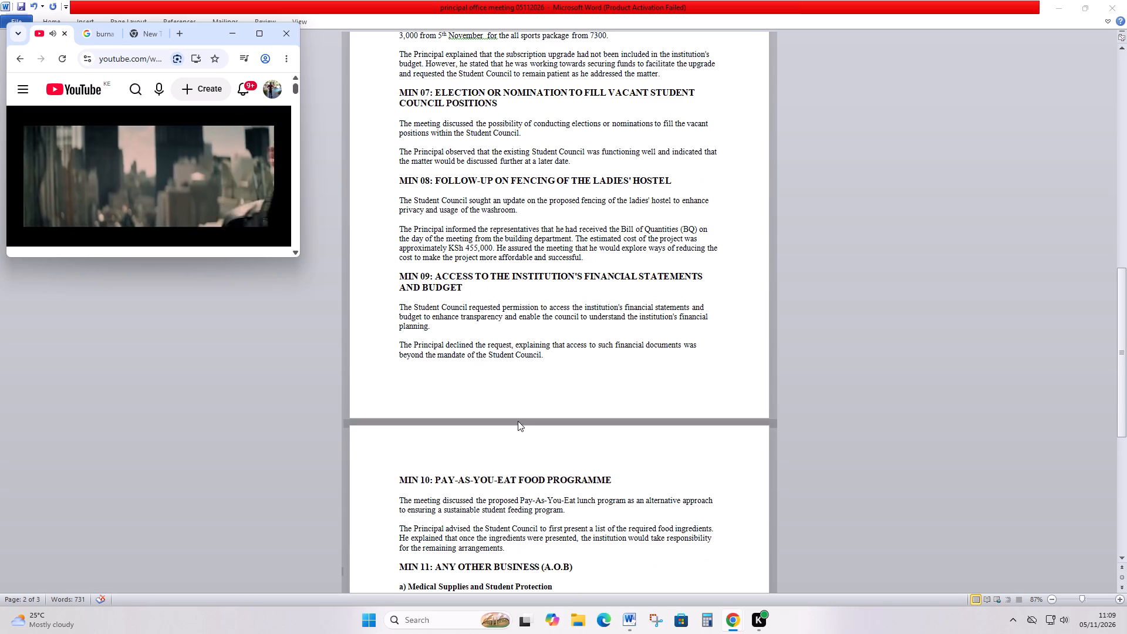
{"action": "scroll", "coordinate": [518, 421], "scroll_direction": "down", "scroll_amount": 1}
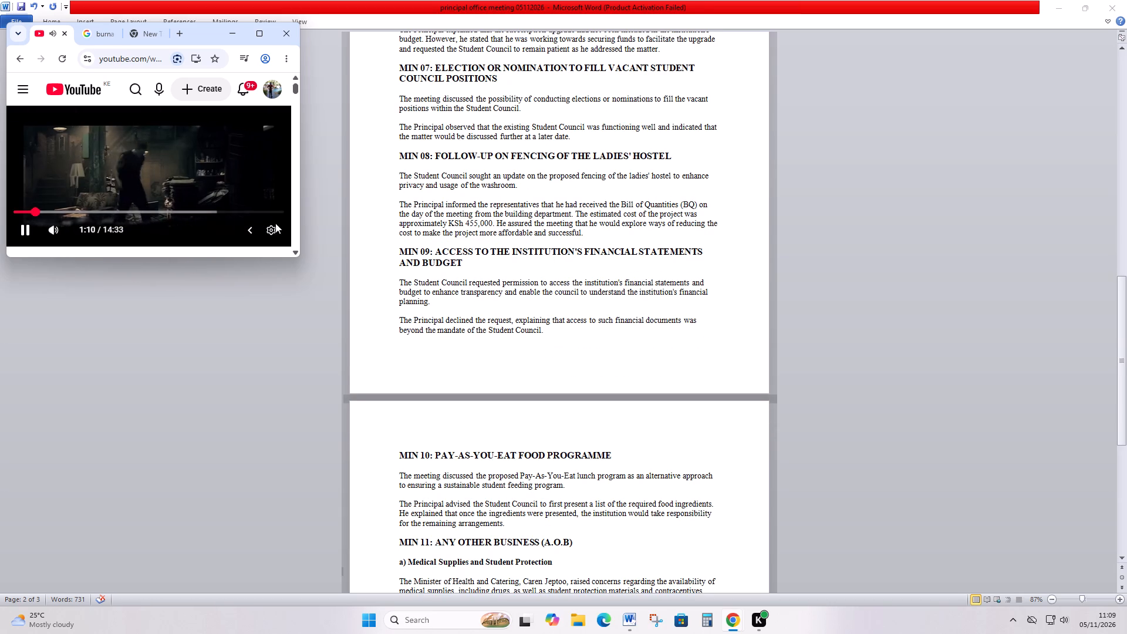
{"action": "scroll", "coordinate": [615, 372], "scroll_direction": "down", "scroll_amount": 1}
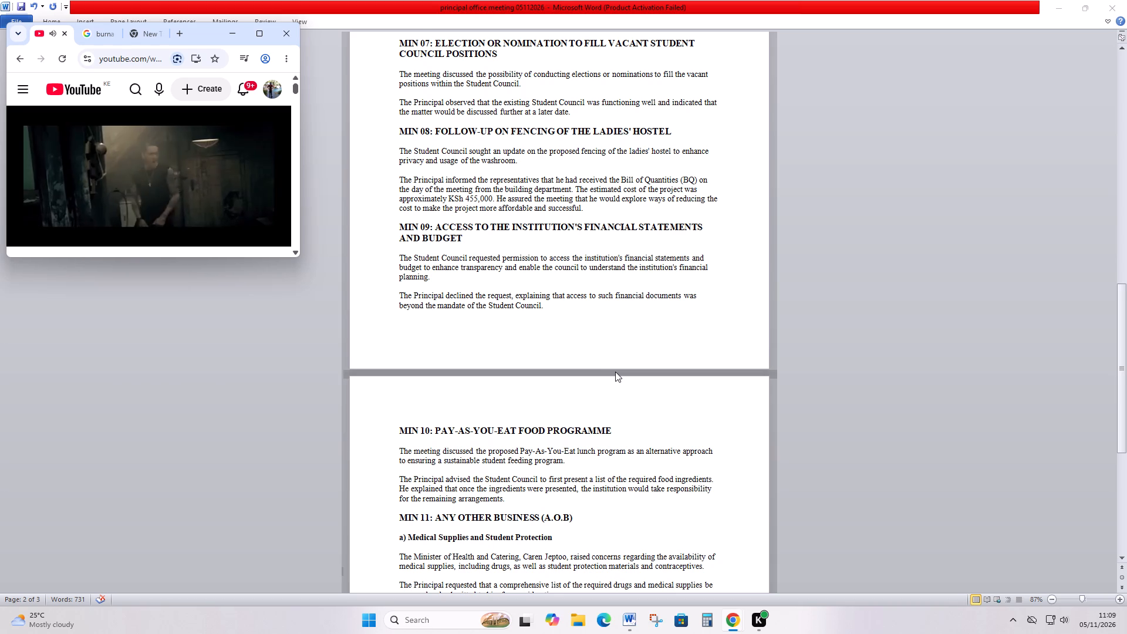
{"action": "scroll", "coordinate": [615, 372], "scroll_direction": "down", "scroll_amount": 1}
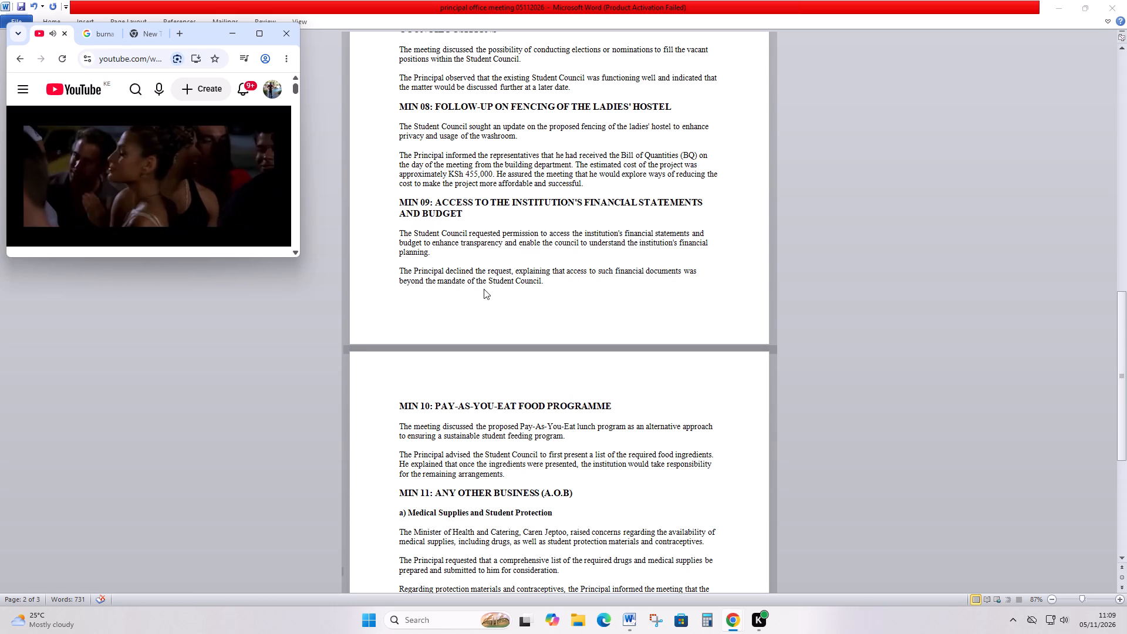
{"action": "scroll", "coordinate": [517, 355], "scroll_direction": "down", "scroll_amount": 5}
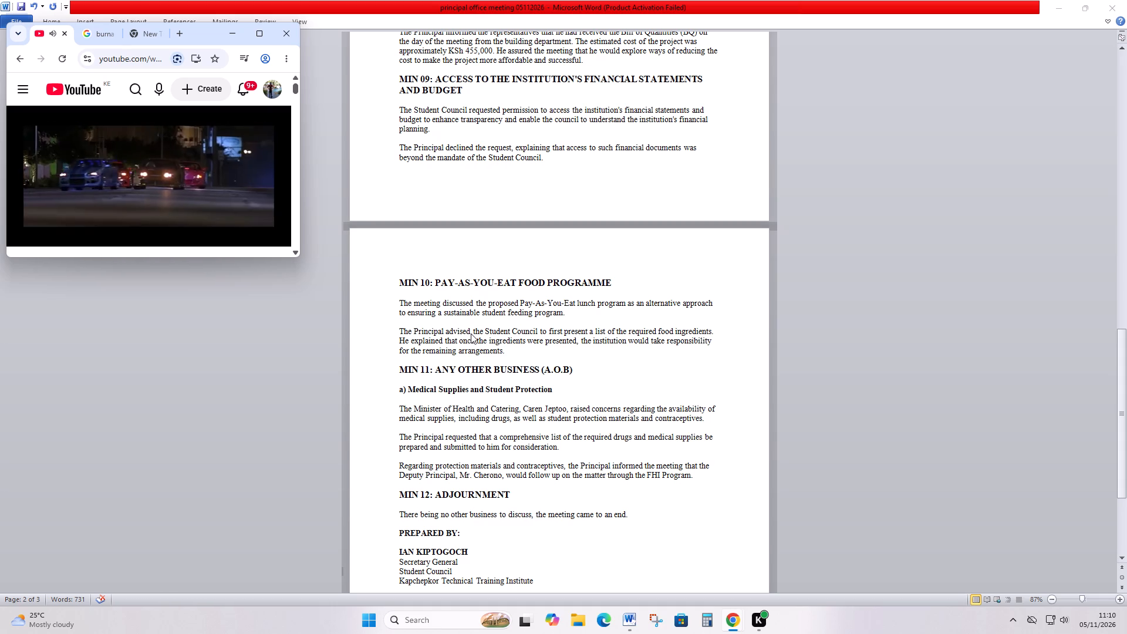
{"action": "left_click", "coordinate": [563, 314]}
{"action": "left_click", "coordinate": [563, 314]}
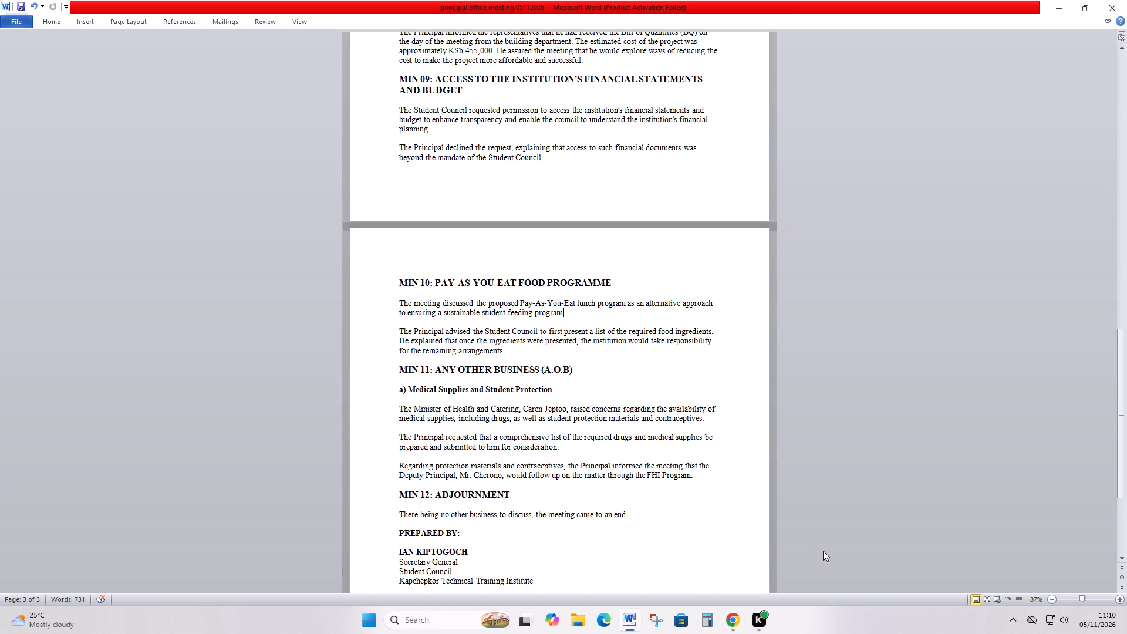
Switch to the YouTube window, play "Justin Timberlake - Mirrors (Official Video)" from the playlist, and skip the advert.
{"action": "left_click", "coordinate": [739, 625]}
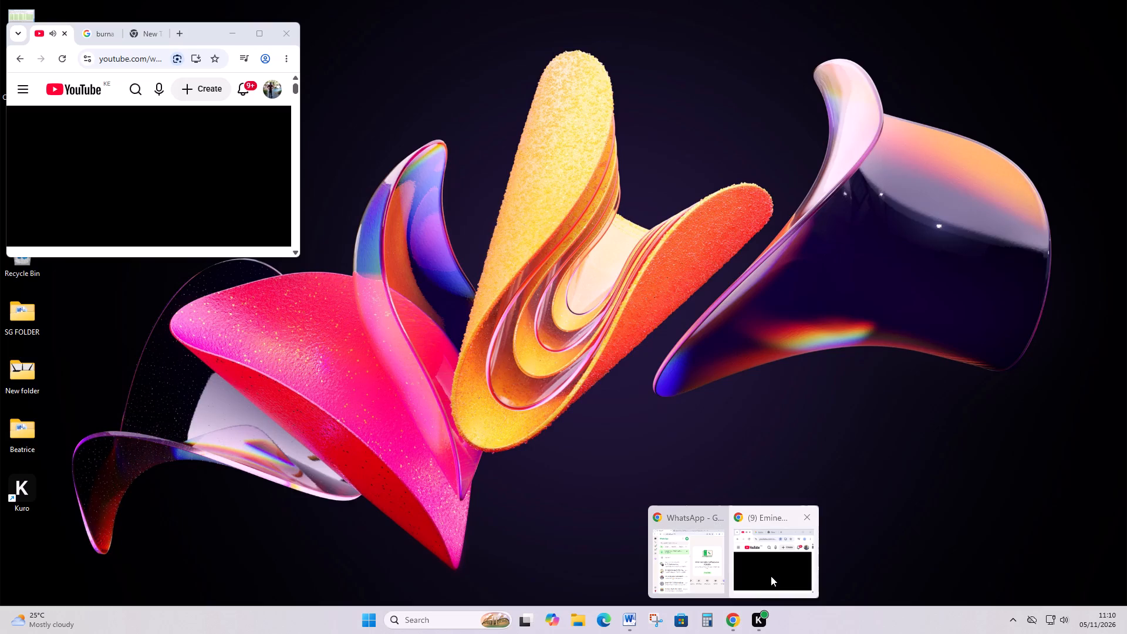
{"action": "left_click", "coordinate": [771, 576]}
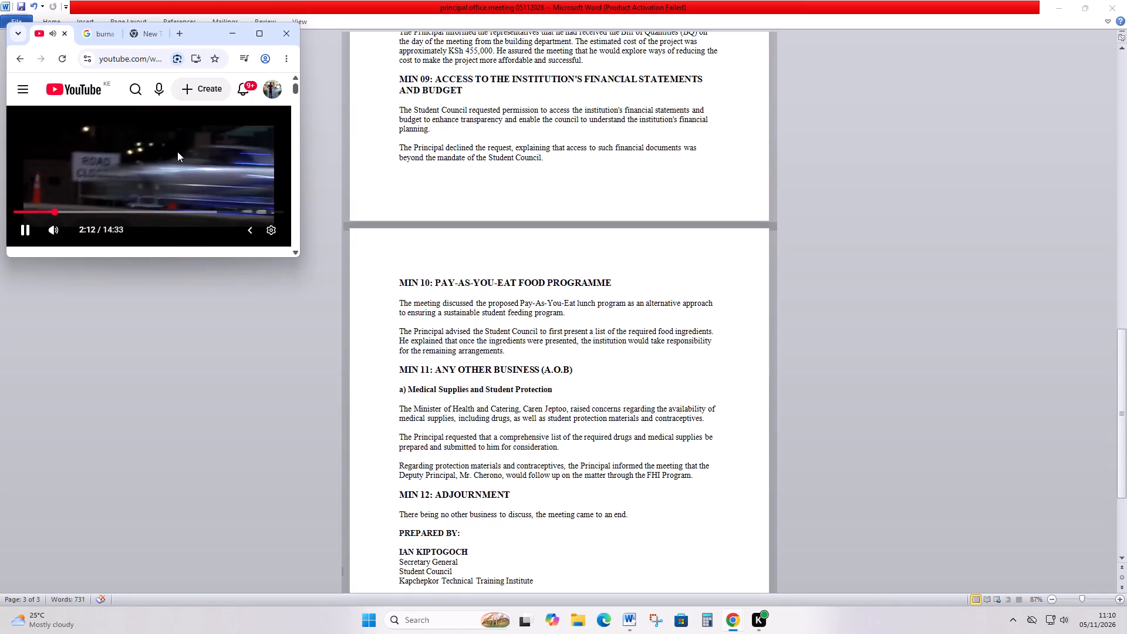
{"action": "scroll", "coordinate": [177, 151], "scroll_direction": "down", "scroll_amount": 3}
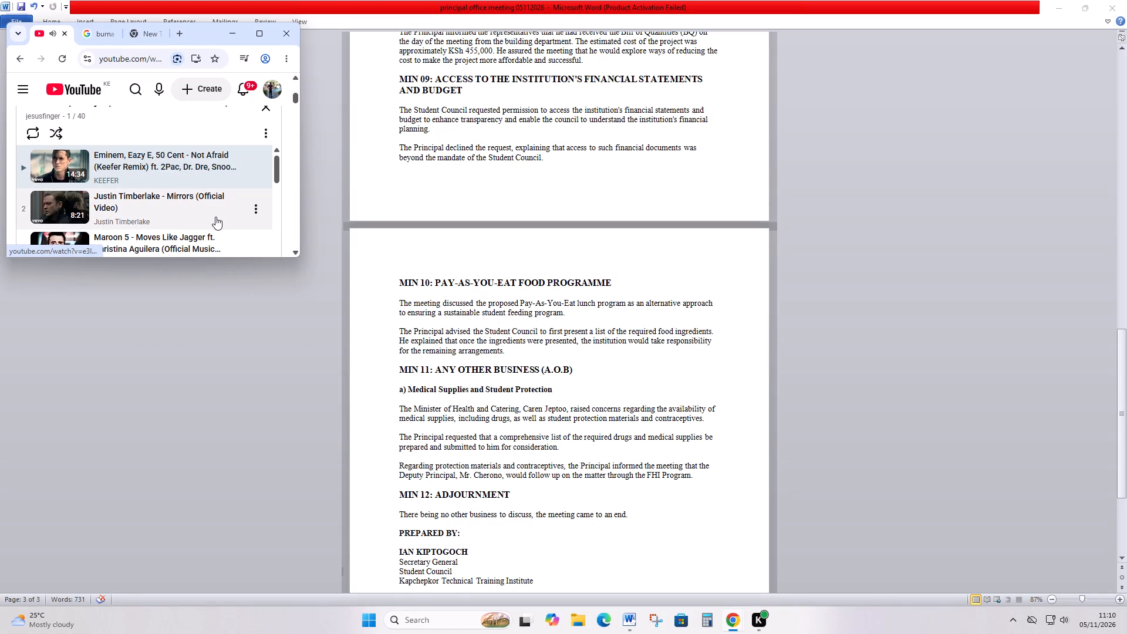
{"action": "scroll", "coordinate": [222, 209], "scroll_direction": "down", "scroll_amount": 1}
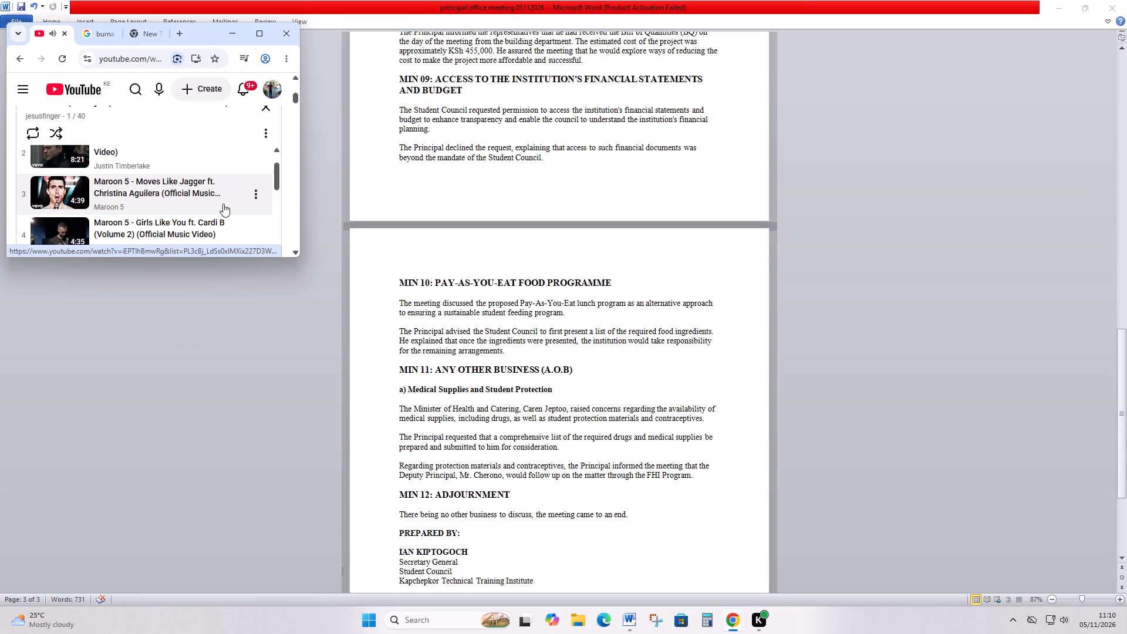
{"action": "scroll", "coordinate": [223, 201], "scroll_direction": "up", "scroll_amount": 1}
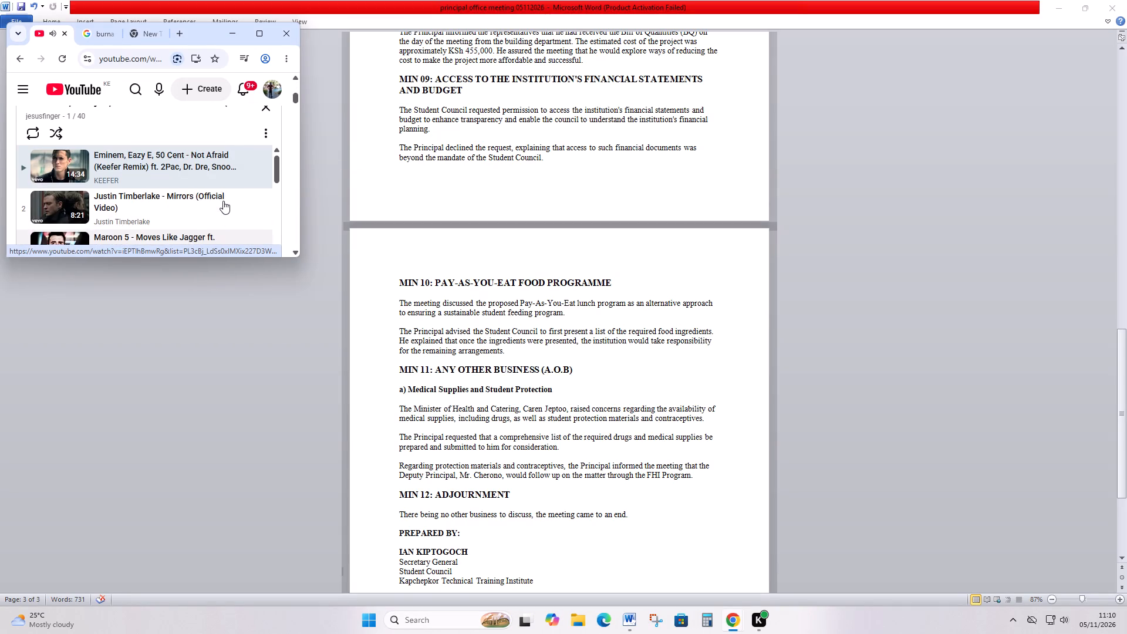
{"action": "left_click", "coordinate": [156, 200]}
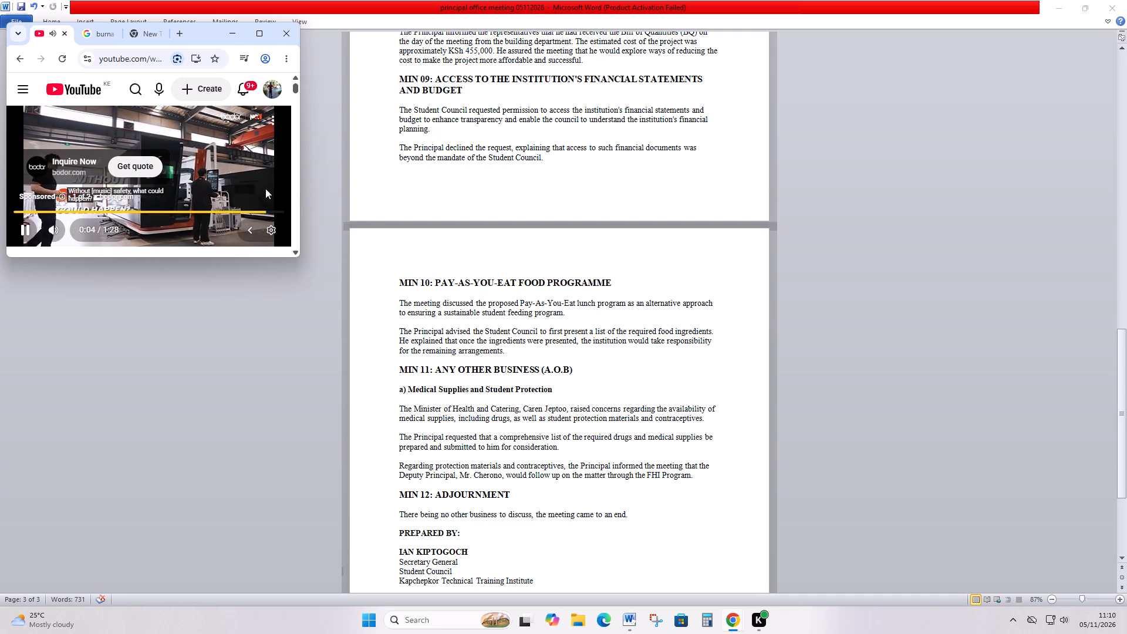
{"action": "left_click", "coordinate": [241, 188]}
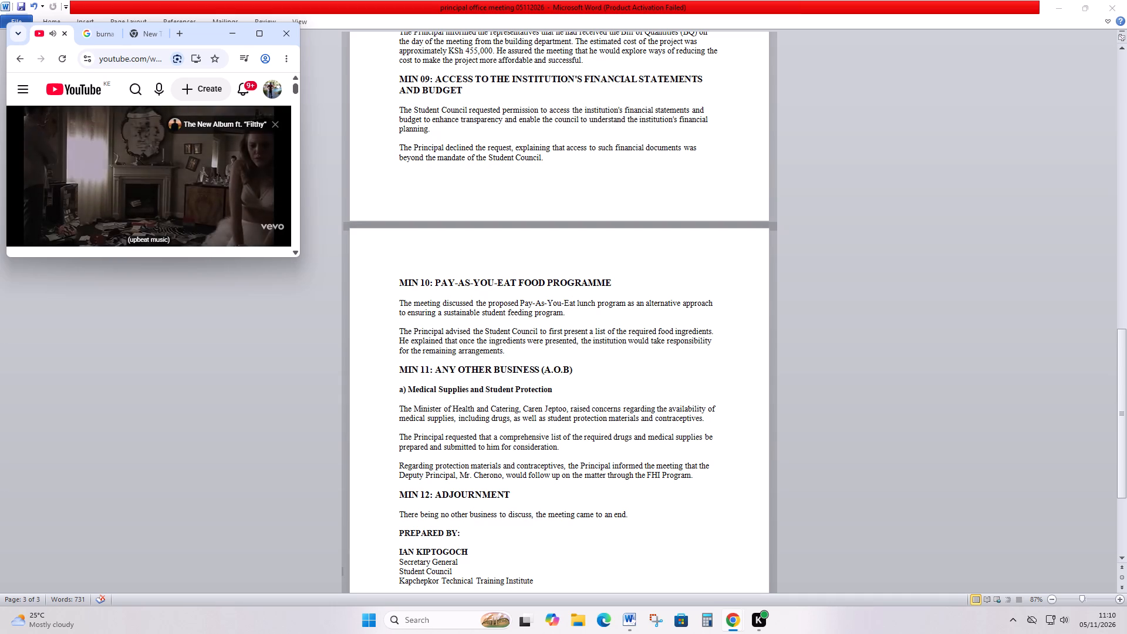
{"action": "scroll", "coordinate": [204, 187], "scroll_direction": "down", "scroll_amount": 1}
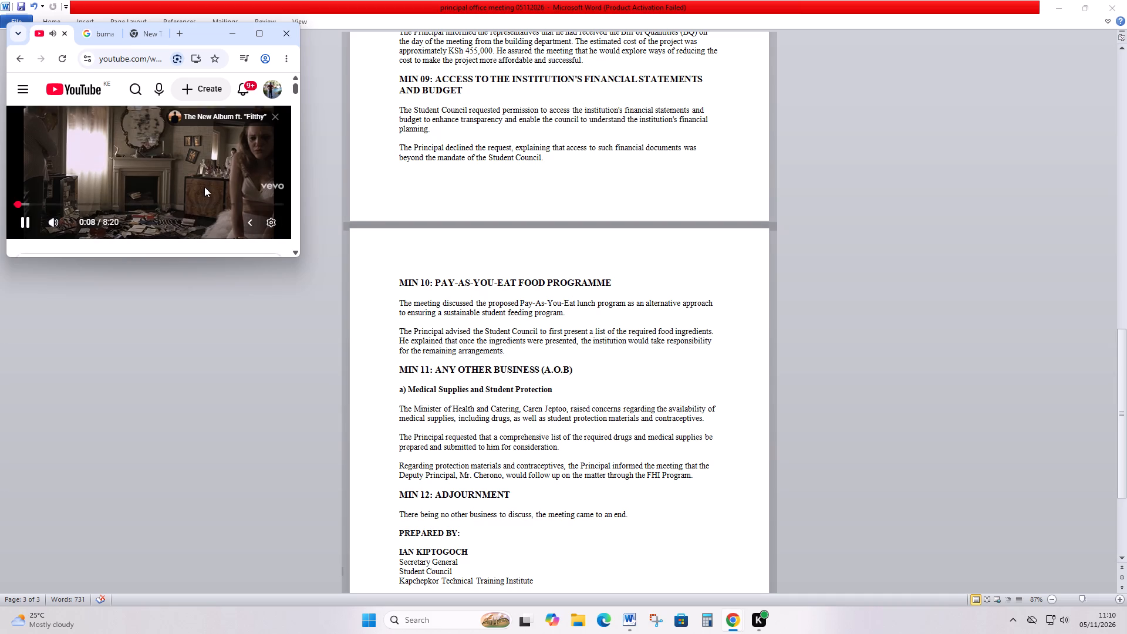
Play "Ed Sheeran - Shape of You (Official Music Video)" from the YouTube playlist.
{"action": "scroll", "coordinate": [204, 187], "scroll_direction": "down", "scroll_amount": 3}
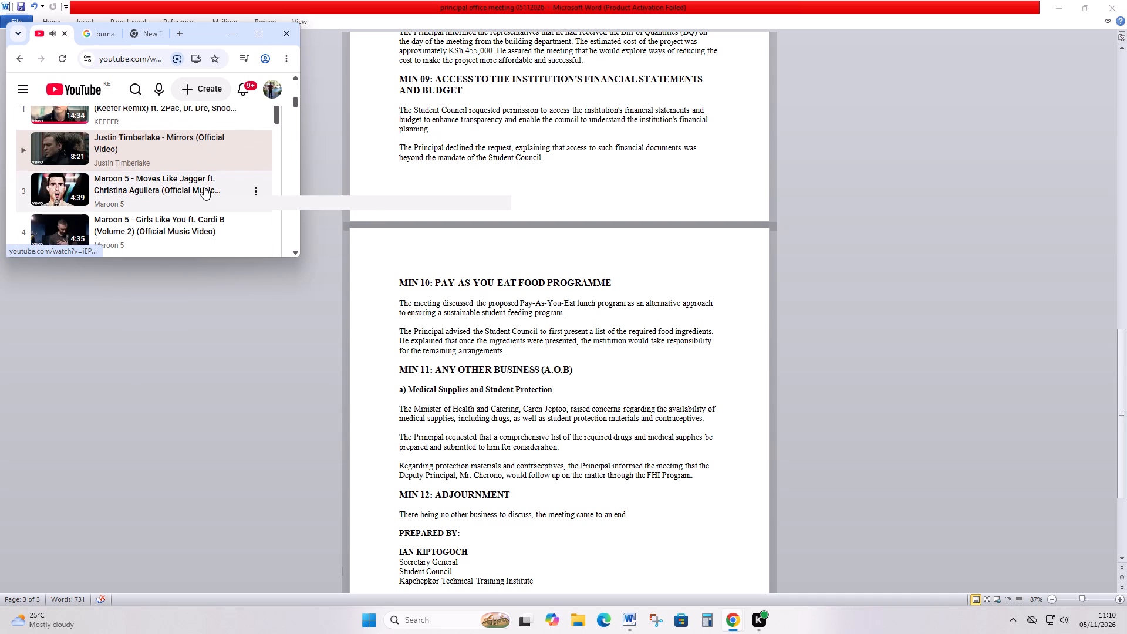
{"action": "scroll", "coordinate": [203, 188], "scroll_direction": "down", "scroll_amount": 1}
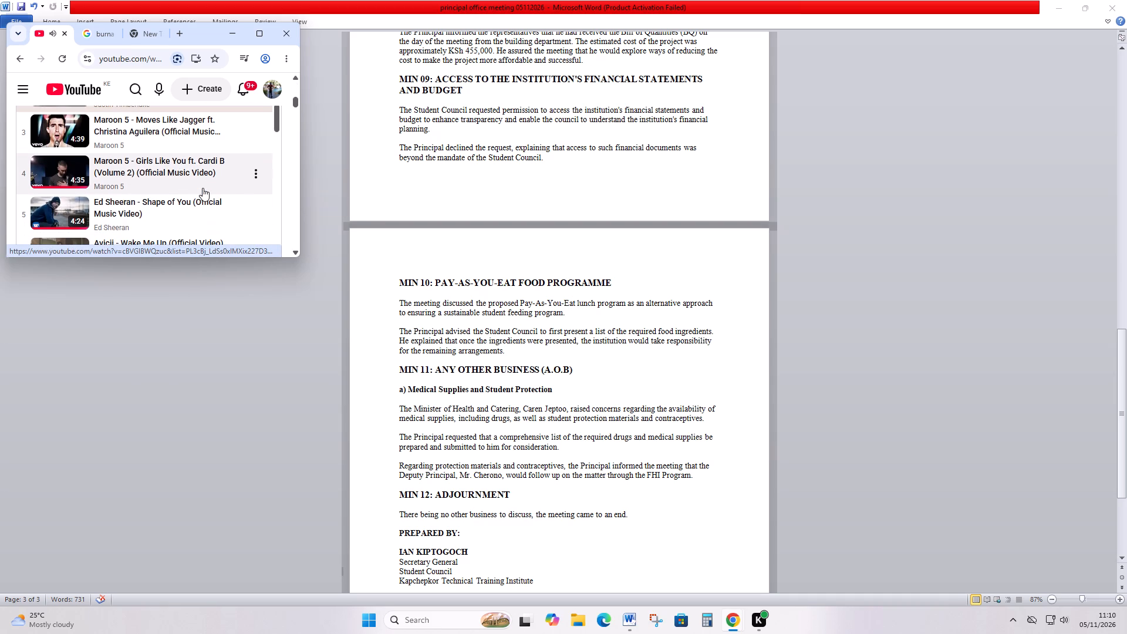
{"action": "scroll", "coordinate": [203, 188], "scroll_direction": "down", "scroll_amount": 1}
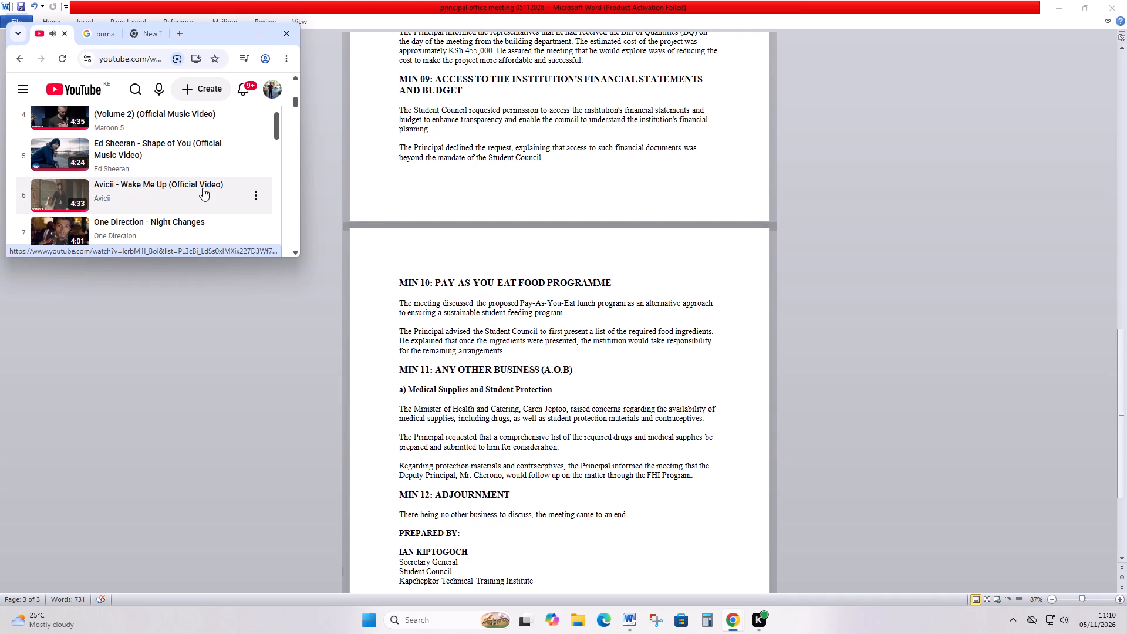
{"action": "left_click", "coordinate": [111, 155]}
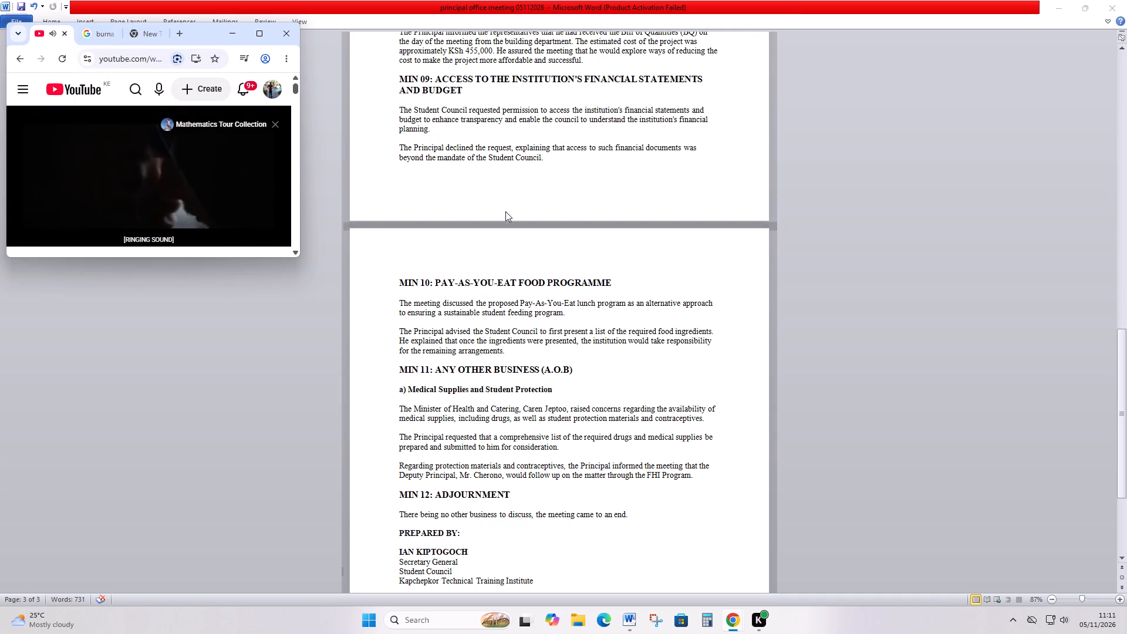
Switch to the Word minutes and add "as exams are approaching" after "student feeding program" in the first MIN 10 paragraph.
{"action": "left_click", "coordinate": [522, 307]}
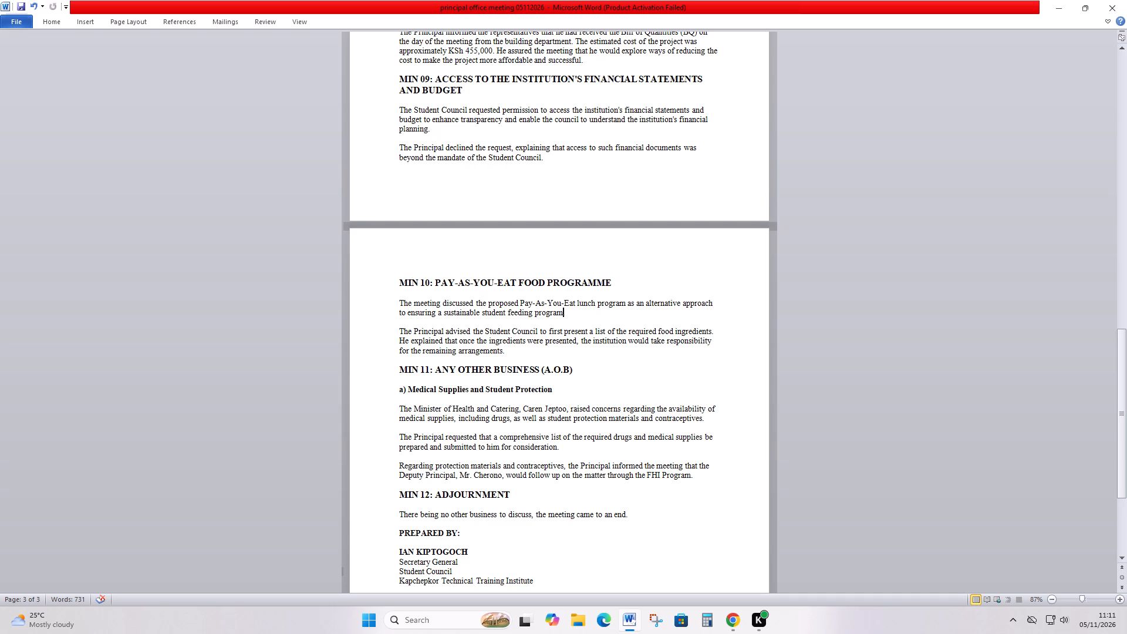
{"action": "key", "text": "space"}
{"action": "type", "text": "as"}
{"action": "key", "text": "space"}
{"action": "type", "text": "exams a"}
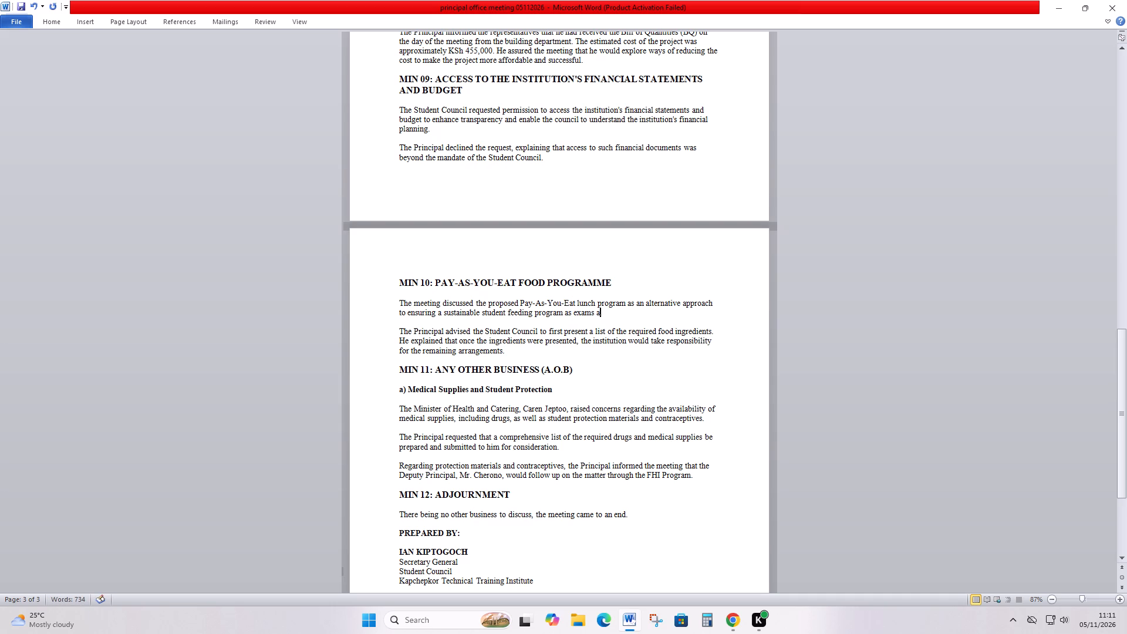
{"action": "type", "text": "re appr"}
{"action": "type", "text": "oa"}
{"action": "type", "text": "ching"}
{"action": "key", "text": "space"}
{"action": "key", "text": "BackSpace"}
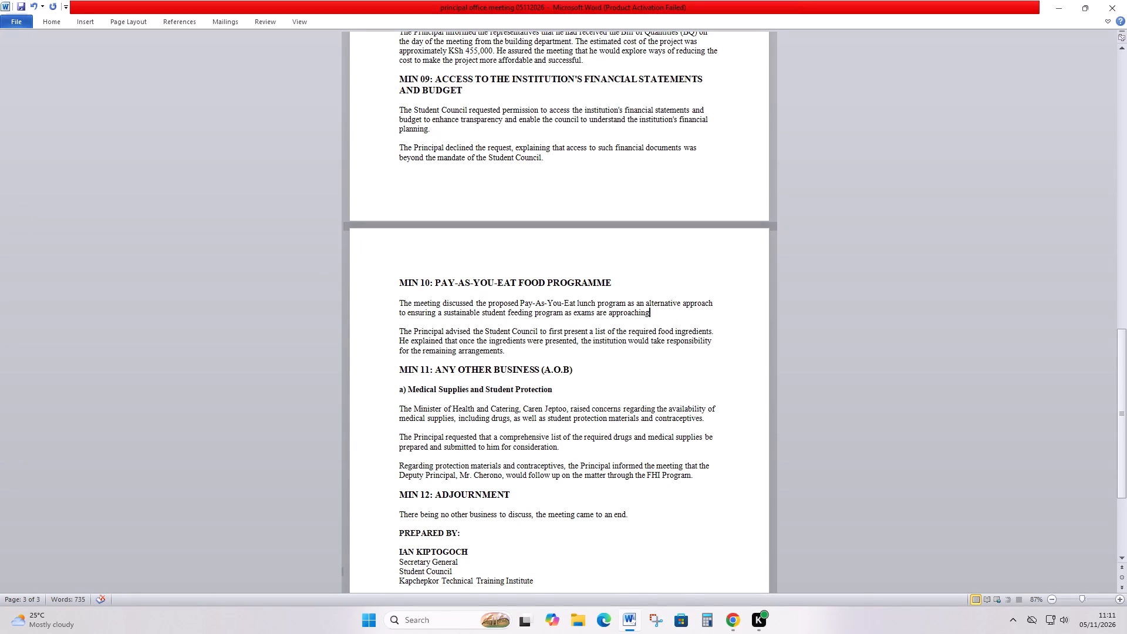
Delete "a list of" from the second MIN 10 paragraph so it reads "first present the required food ingredients", with single word spacing.
{"action": "left_click", "coordinate": [614, 332]}
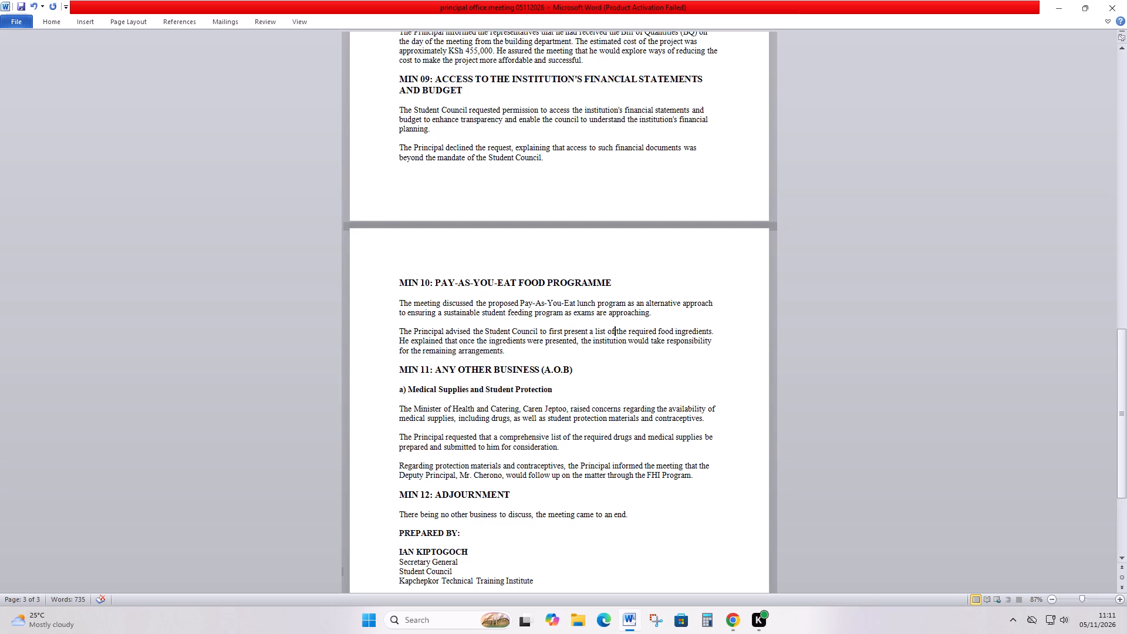
{"action": "key", "text": "BackSpace"}
{"action": "key", "text": "BackSpace"}
{"action": "key", "text": "BackSpace"}
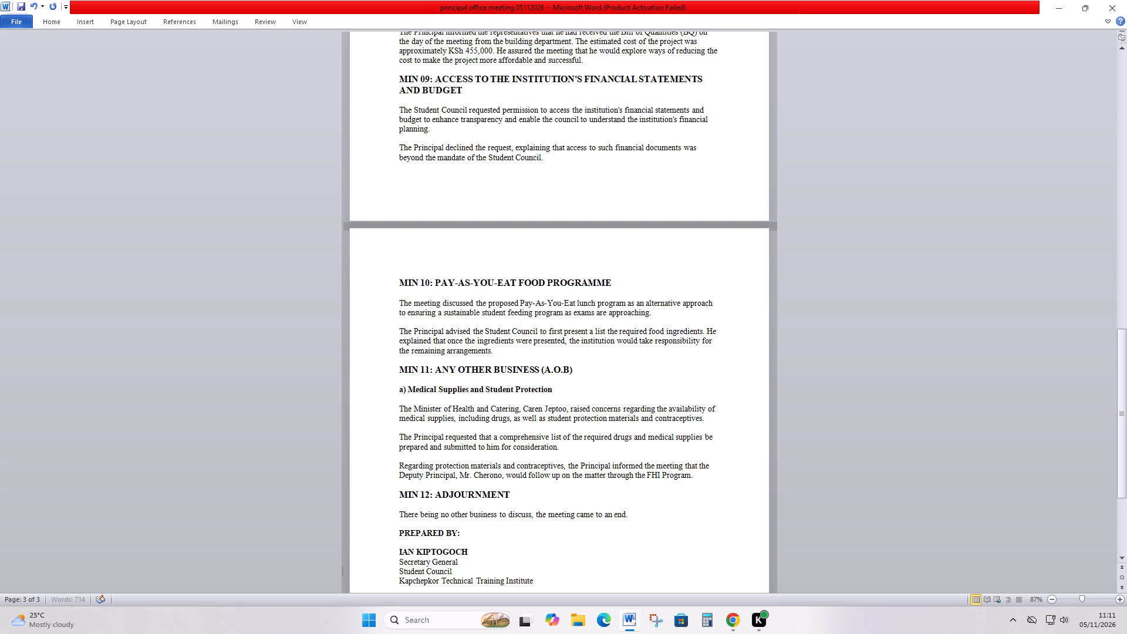
{"action": "key", "text": "BackSpace"}
{"action": "key", "text": "BackSpace"}
{"action": "key", "text": "BackSpace"}
{"action": "key", "text": "BackSpace"}
{"action": "key", "text": "BackSpace"}
{"action": "key", "text": "BackSpace"}
{"action": "key", "text": "BackSpace"}
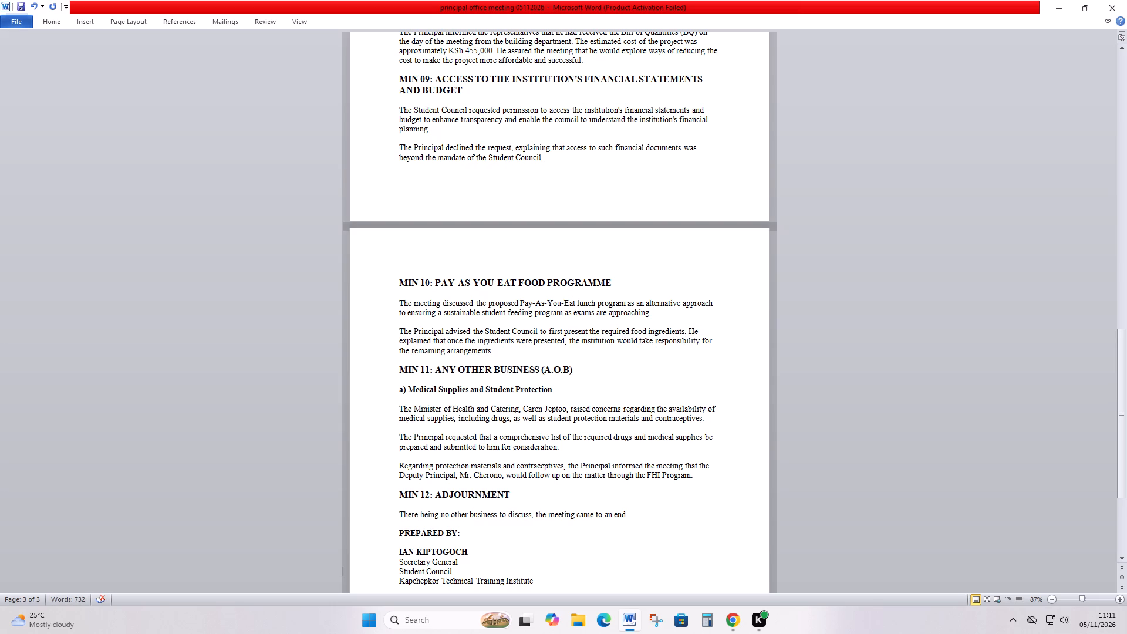
{"action": "key", "text": "space"}
{"action": "left_click", "coordinate": [605, 338]}
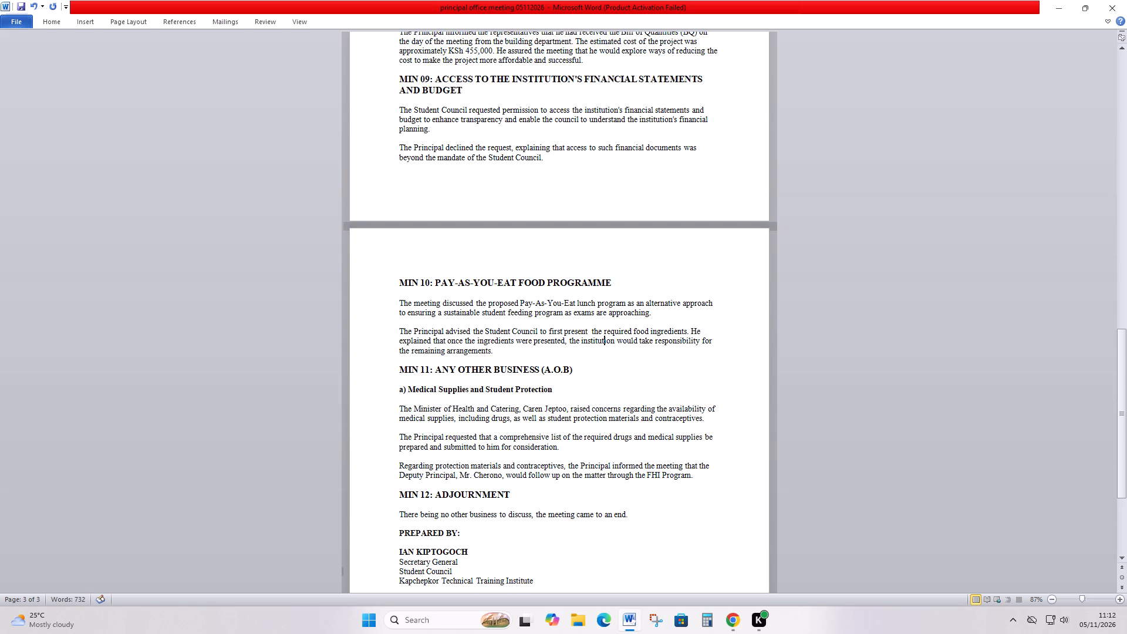
{"action": "right_click", "coordinate": [578, 332]}
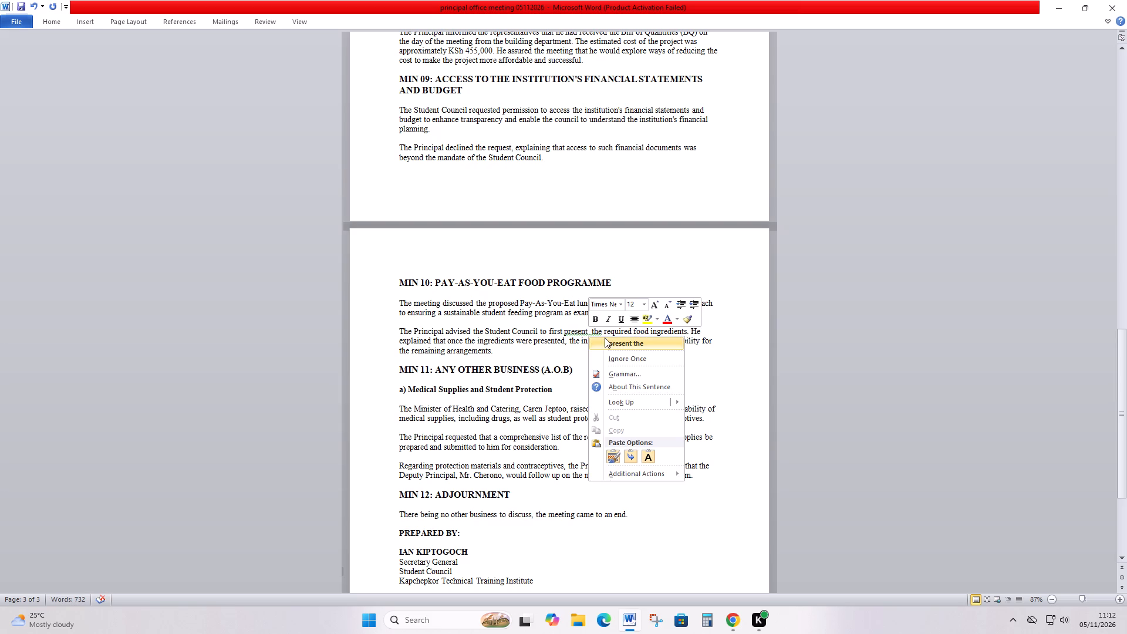
{"action": "left_click", "coordinate": [612, 342]}
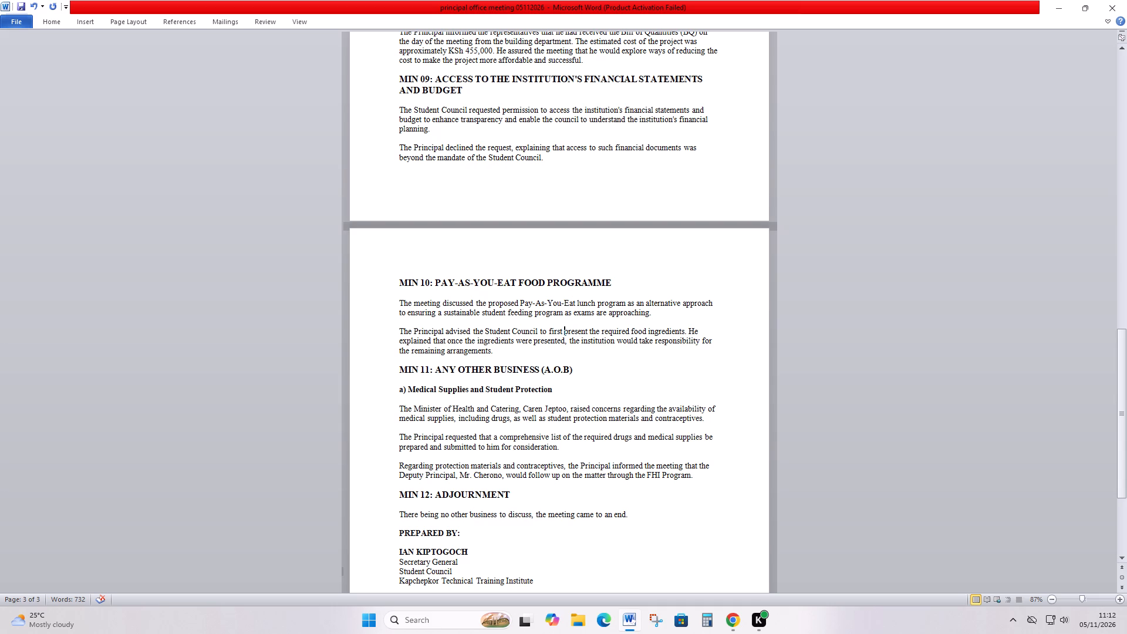
Read through the last page of the minutes, from MIN 10 to the signature and date lines.
{"action": "scroll", "coordinate": [475, 407], "scroll_direction": "down", "scroll_amount": 2}
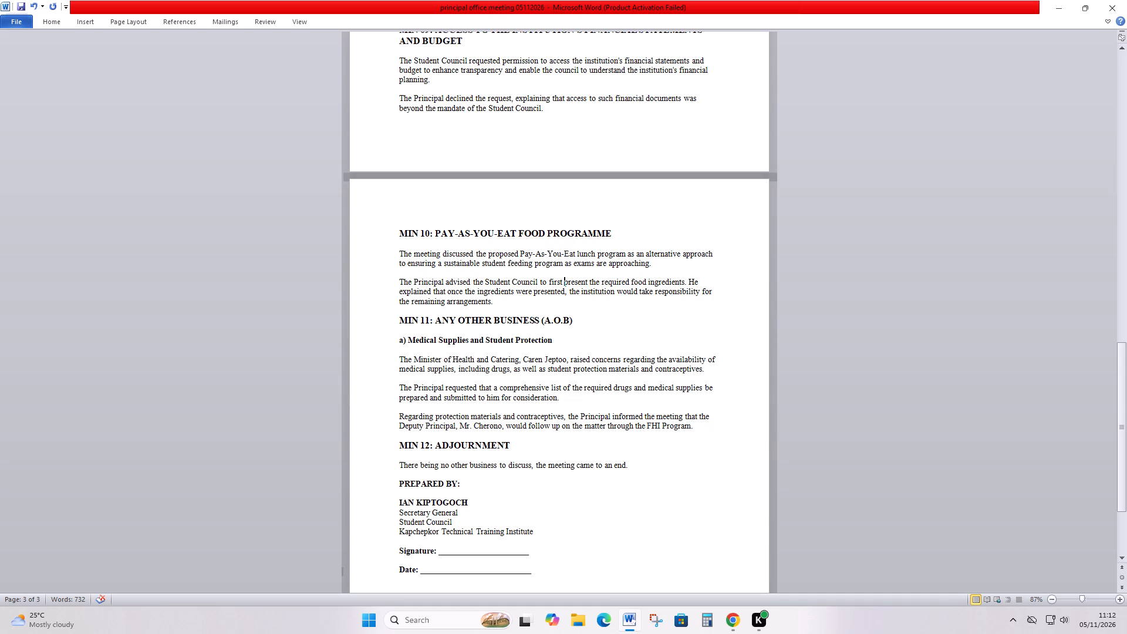
{"action": "scroll", "coordinate": [482, 394], "scroll_direction": "down", "scroll_amount": 1}
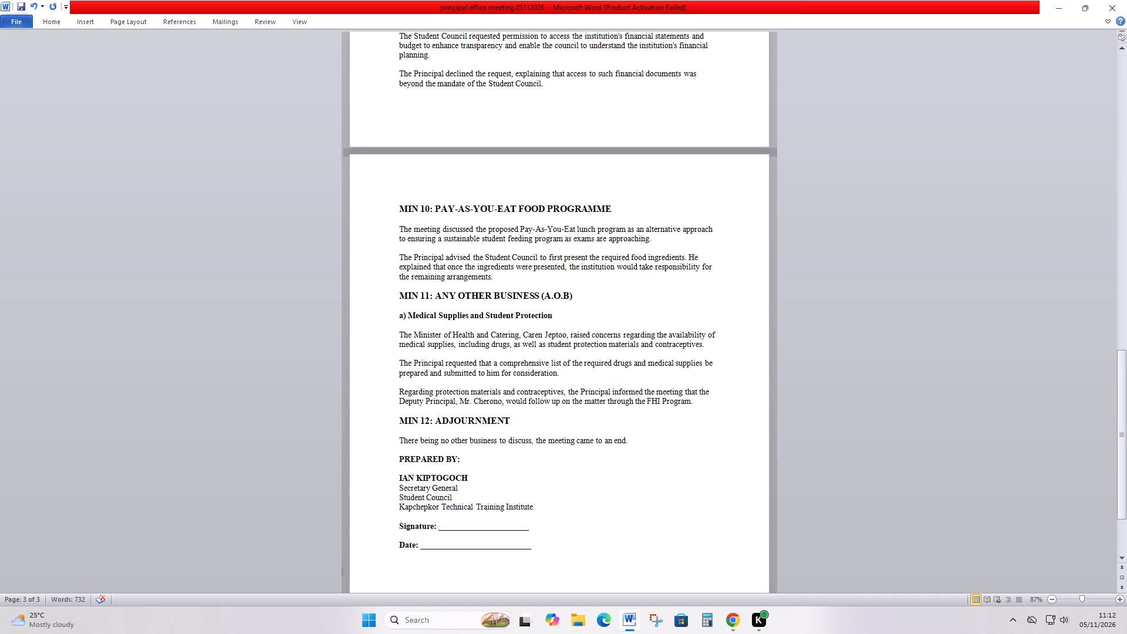
{"action": "scroll", "coordinate": [482, 394], "scroll_direction": "down", "scroll_amount": 3}
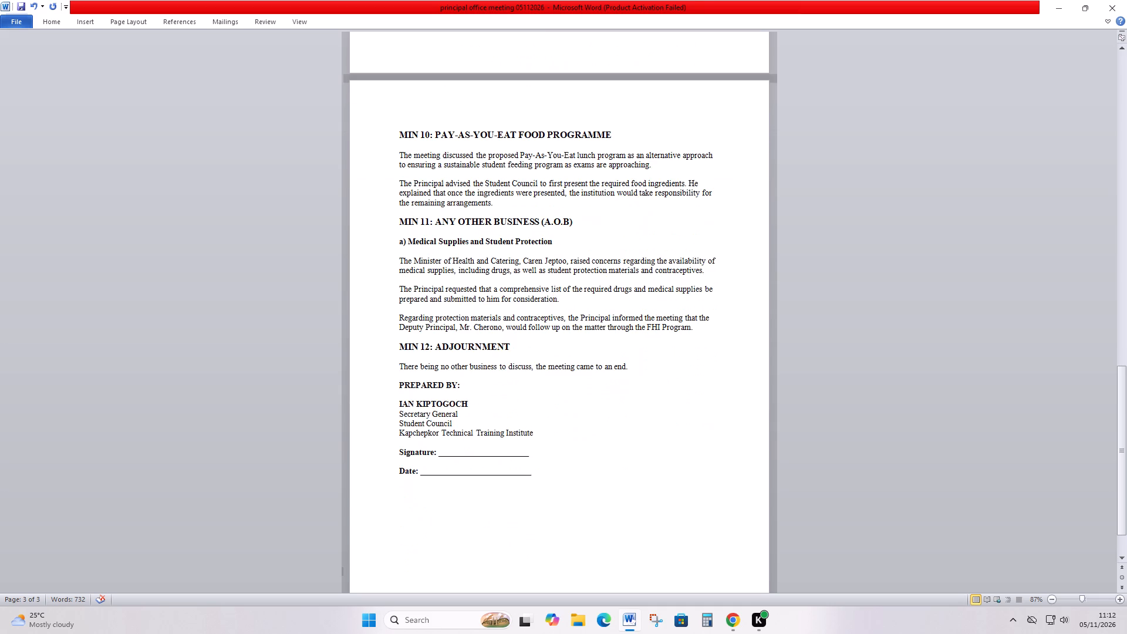
{"action": "scroll", "coordinate": [482, 394], "scroll_direction": "down", "scroll_amount": 6}
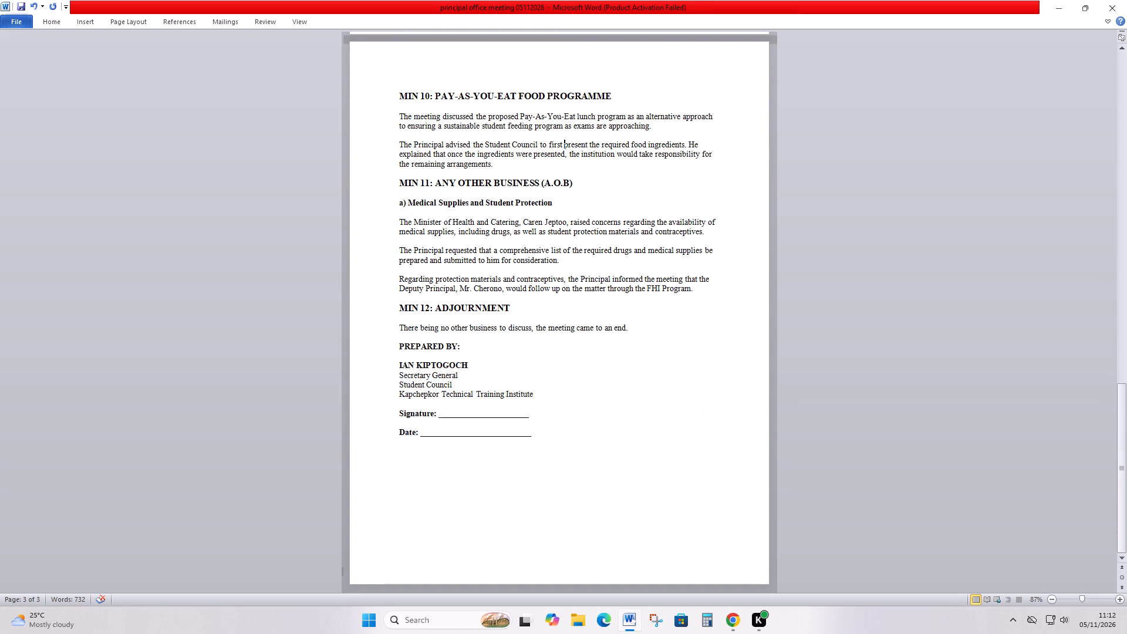
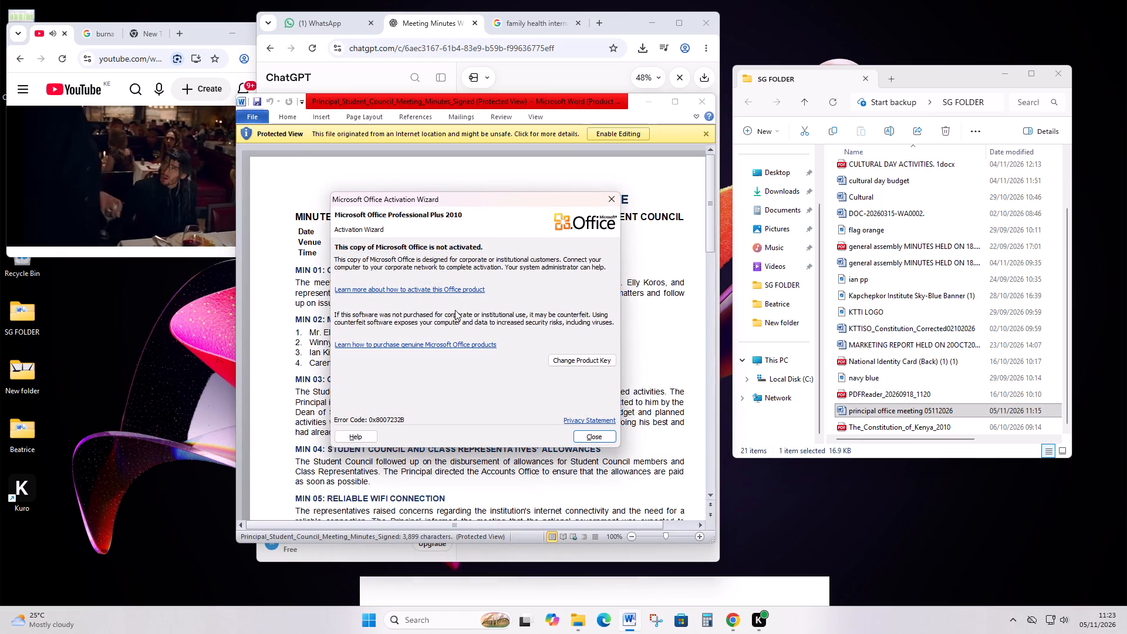
{"action": "left_click", "coordinate": [611, 198]}
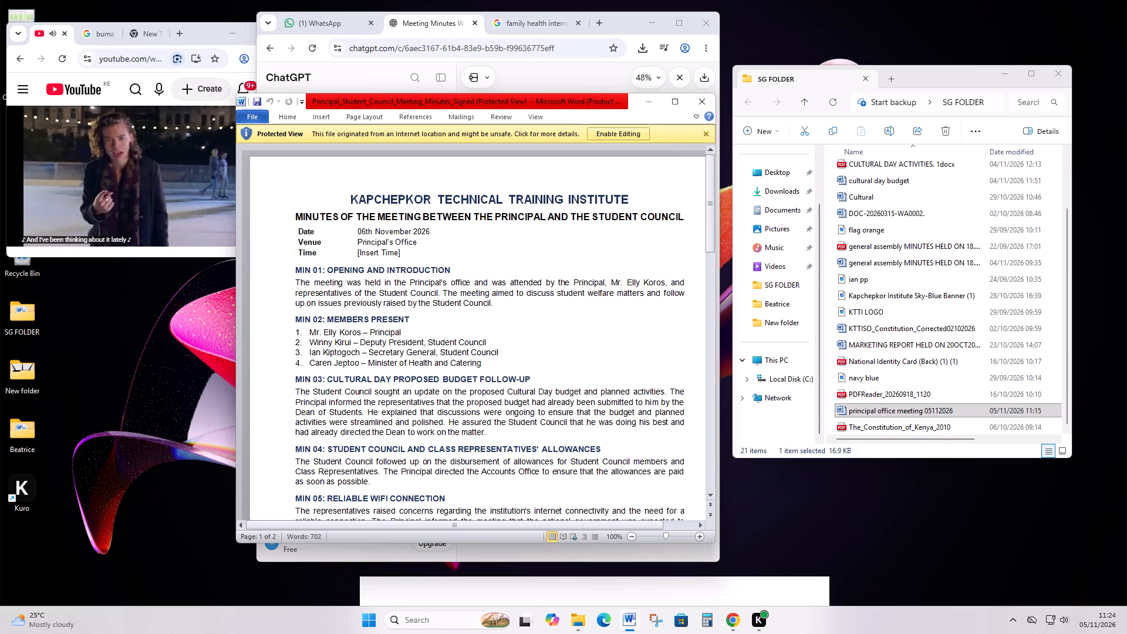
Enable editing of the signed minutes, maximize the Word window and fit one whole page in view.
{"action": "left_click", "coordinate": [640, 134]}
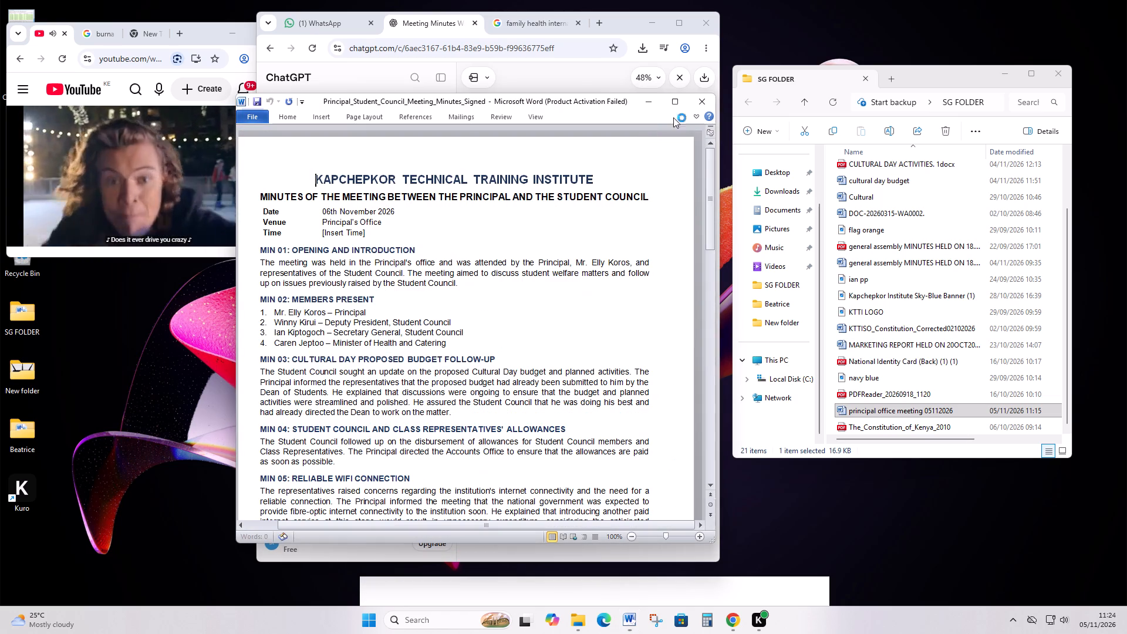
{"action": "left_click", "coordinate": [676, 105]}
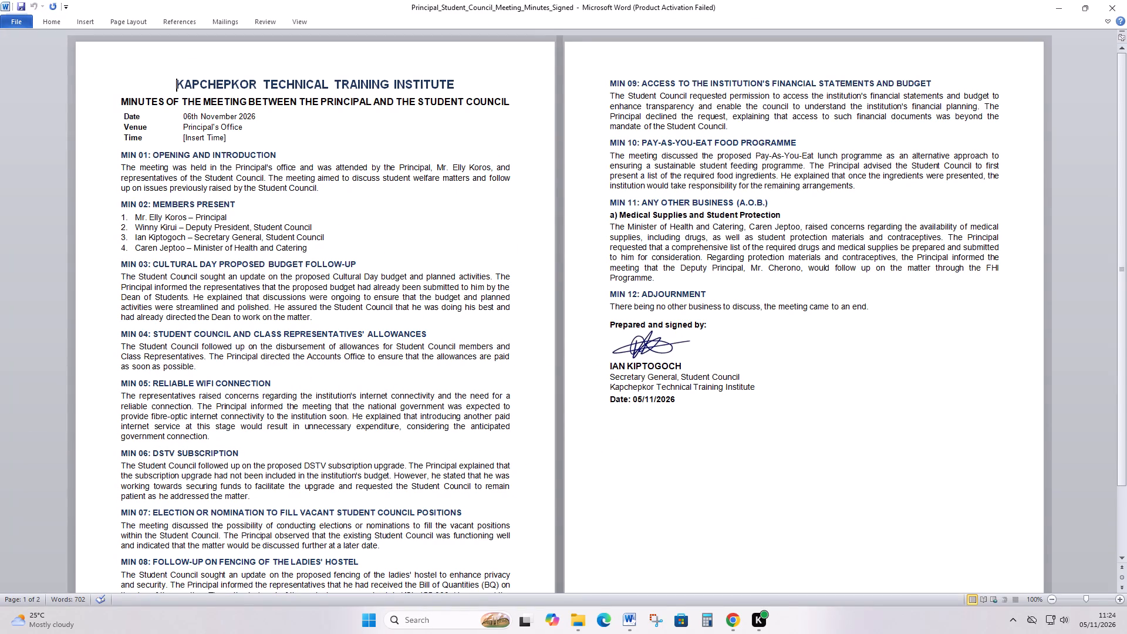
{"action": "left_click", "coordinate": [302, 20]}
{"action": "left_click", "coordinate": [295, 35]}
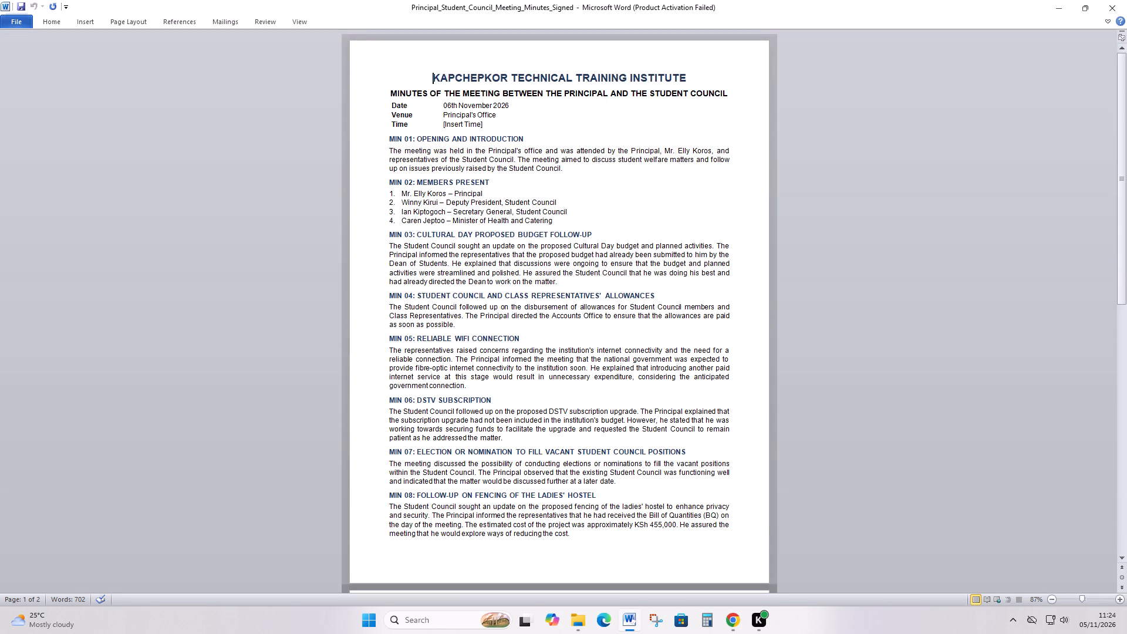
Lower the computer's sound volume slightly in the system quick settings.
{"action": "left_click", "coordinate": [1066, 623]}
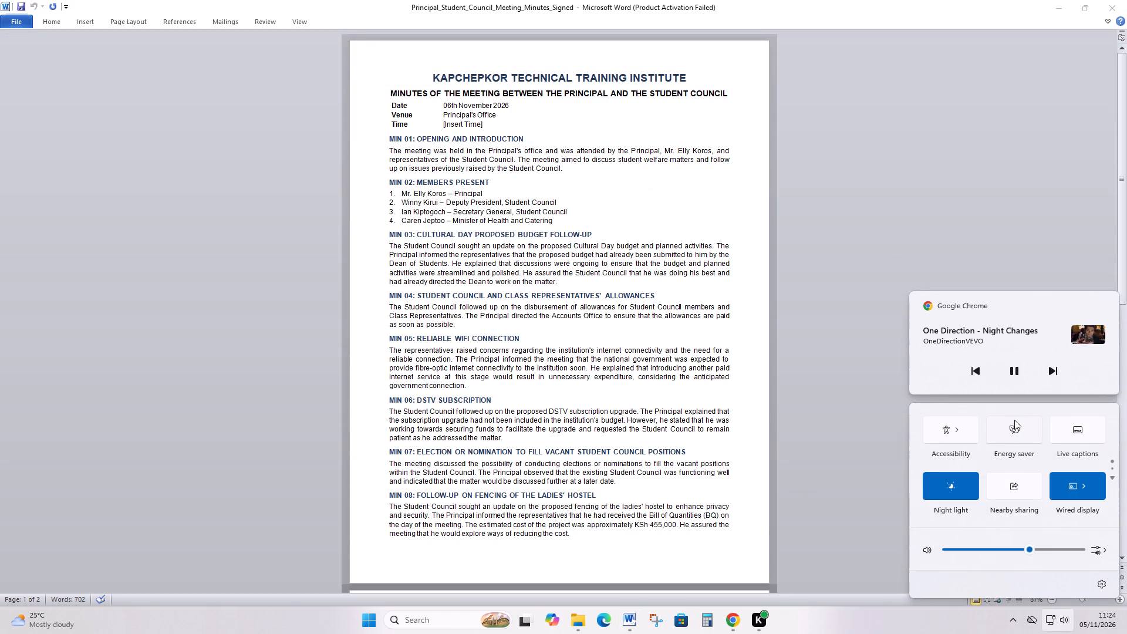
{"action": "scroll", "coordinate": [1028, 548], "scroll_direction": "down", "scroll_amount": 7}
{"action": "left_click", "coordinate": [938, 275]}
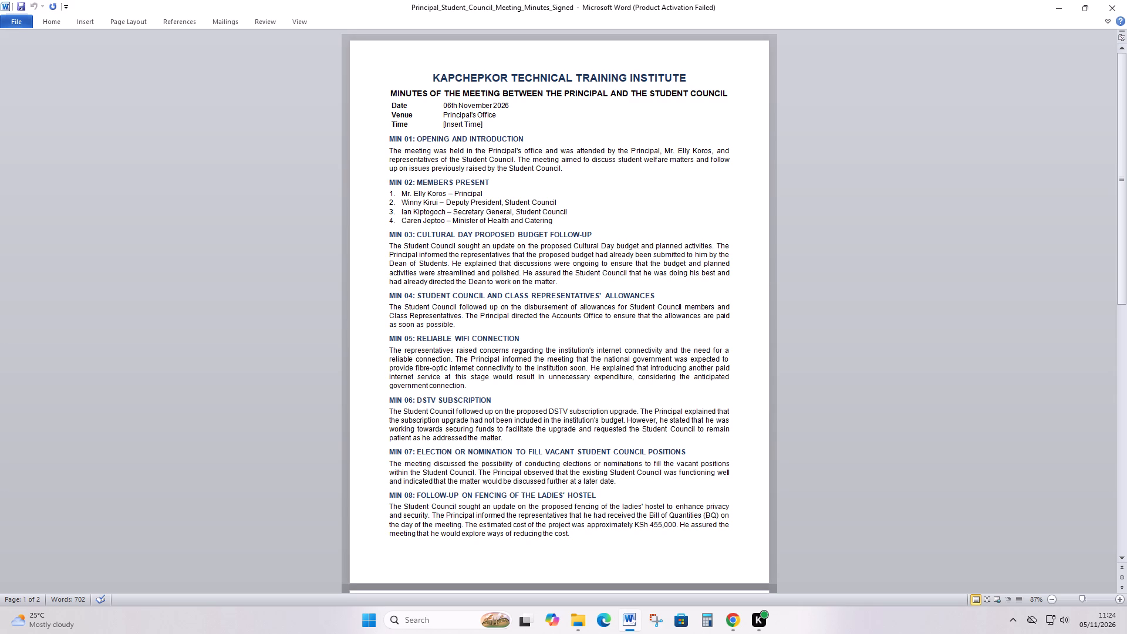
Delete the apostrophe after REPRESENTATIVES in the MIN 04 heading.
{"action": "left_click", "coordinate": [602, 295]}
{"action": "key", "text": "BackSpace"}
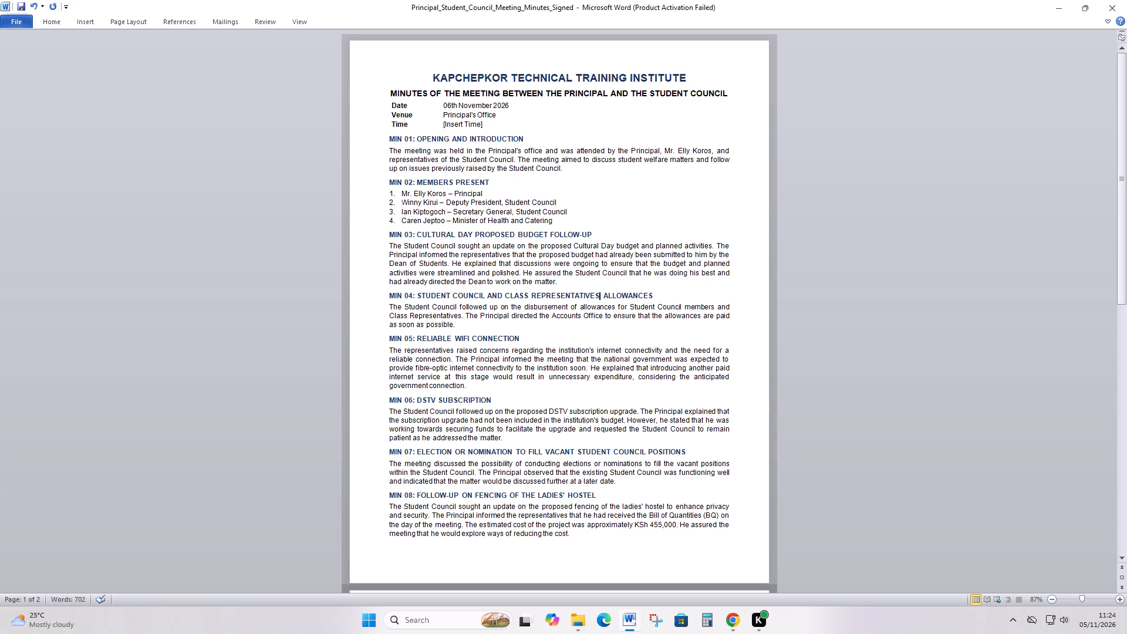
{"action": "left_click", "coordinate": [596, 295]}
Review the minutes down to the signature and date block on page 2, and return to the meeting details.
{"action": "scroll", "coordinate": [617, 325], "scroll_direction": "down", "scroll_amount": 10}
{"action": "scroll", "coordinate": [576, 406], "scroll_direction": "down", "scroll_amount": 5}
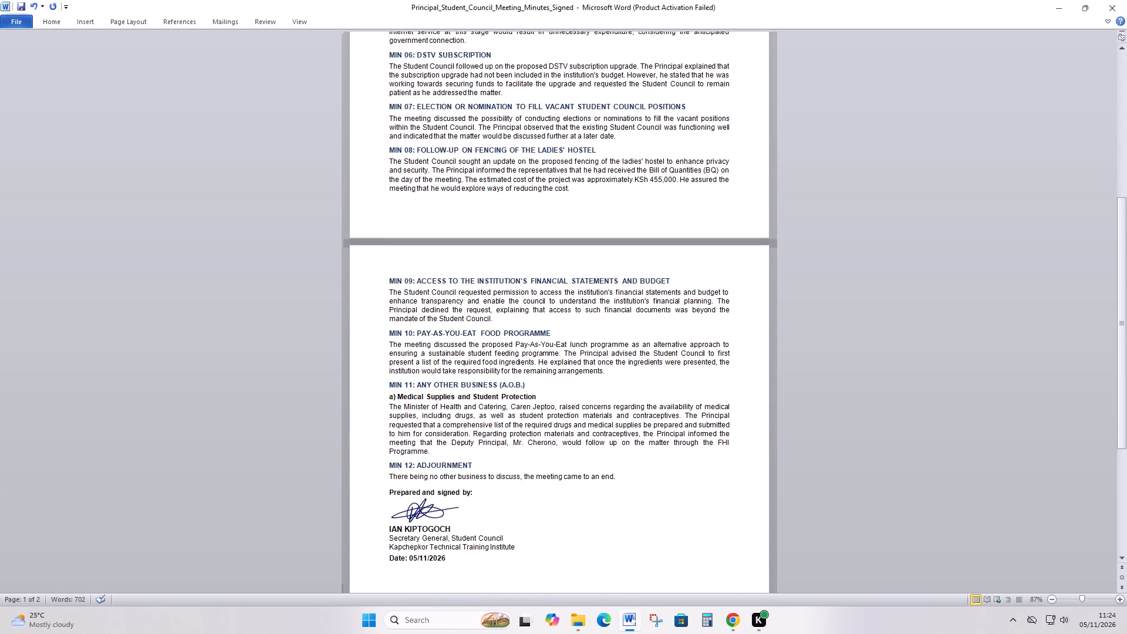
{"action": "scroll", "coordinate": [574, 423], "scroll_direction": "down", "scroll_amount": 5}
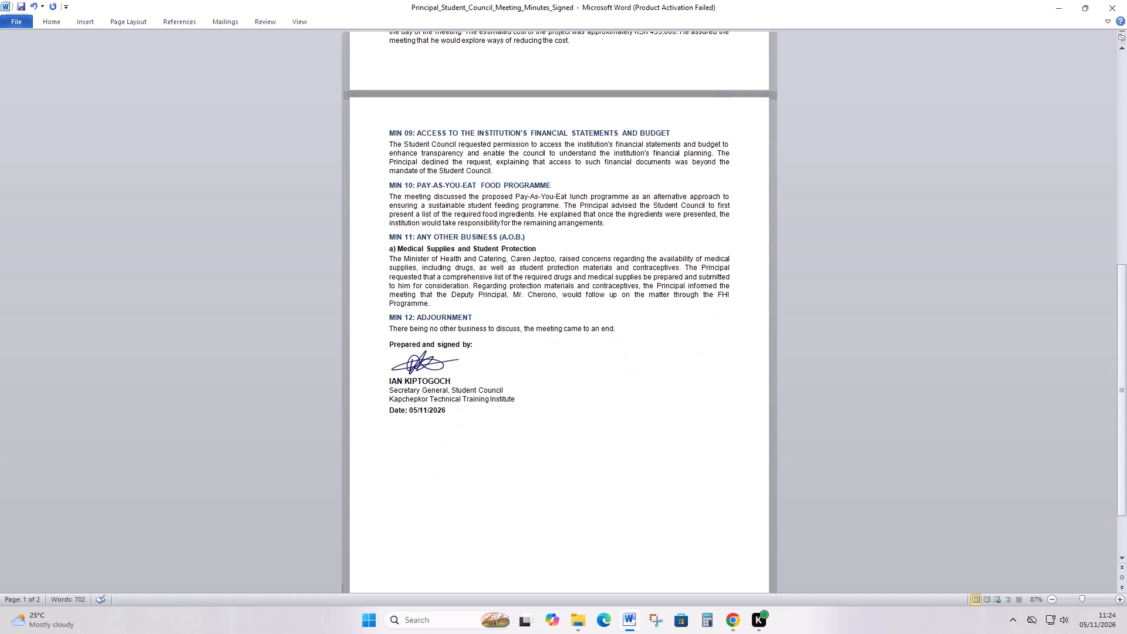
{"action": "scroll", "coordinate": [574, 423], "scroll_direction": "down", "scroll_amount": 7}
{"action": "scroll", "coordinate": [574, 423], "scroll_direction": "up", "scroll_amount": 6}
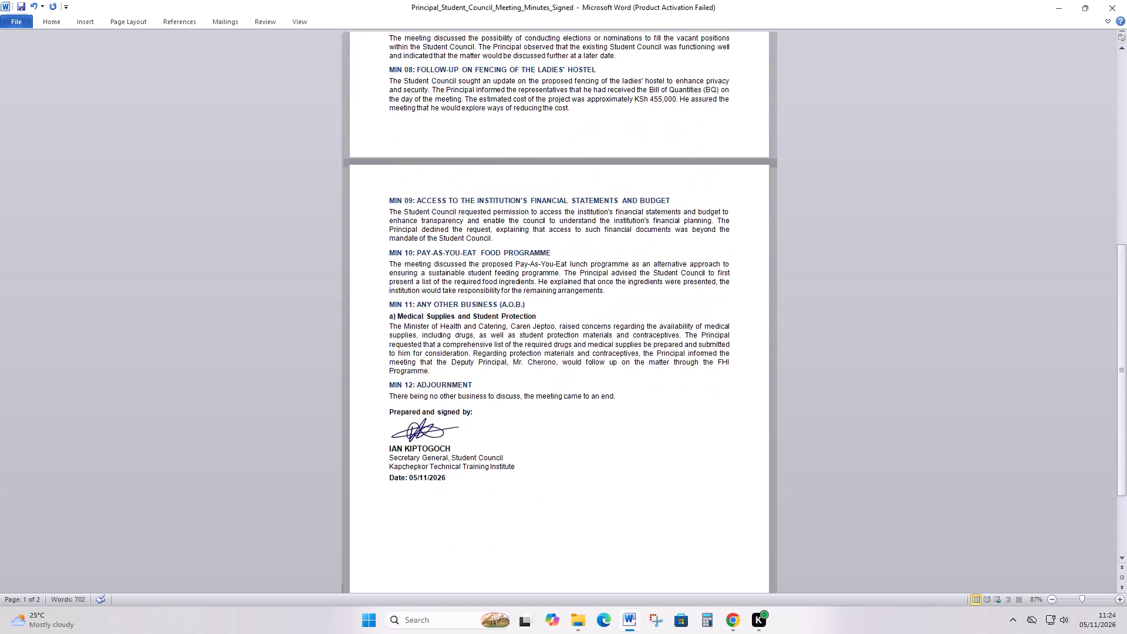
{"action": "scroll", "coordinate": [578, 421], "scroll_direction": "up", "scroll_amount": 18}
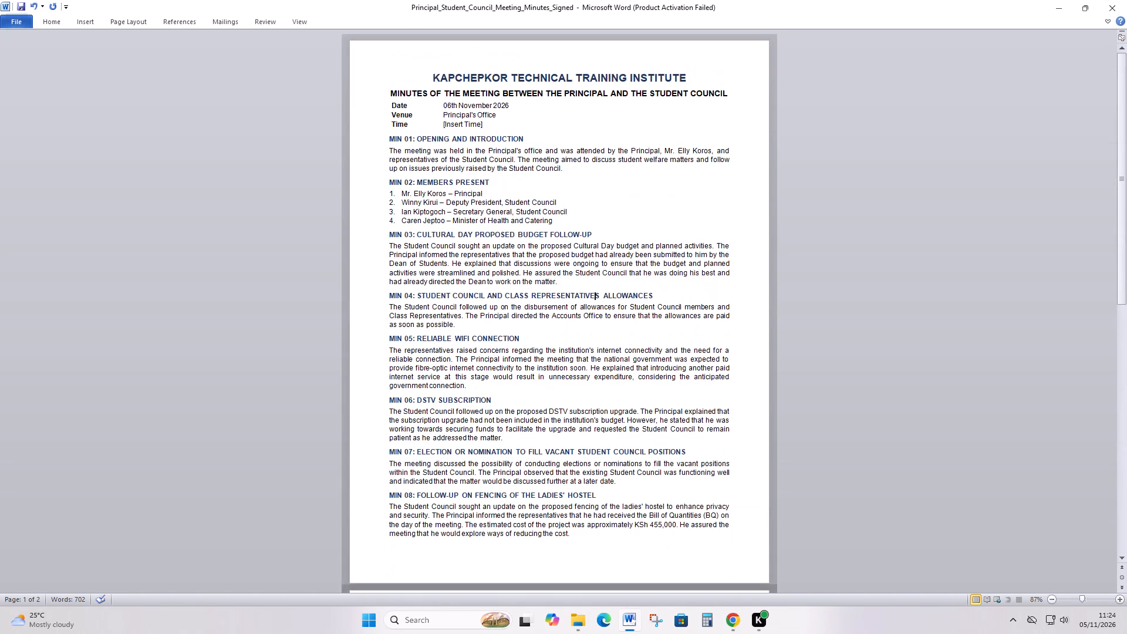
{"action": "scroll", "coordinate": [565, 406], "scroll_direction": "up", "scroll_amount": 3}
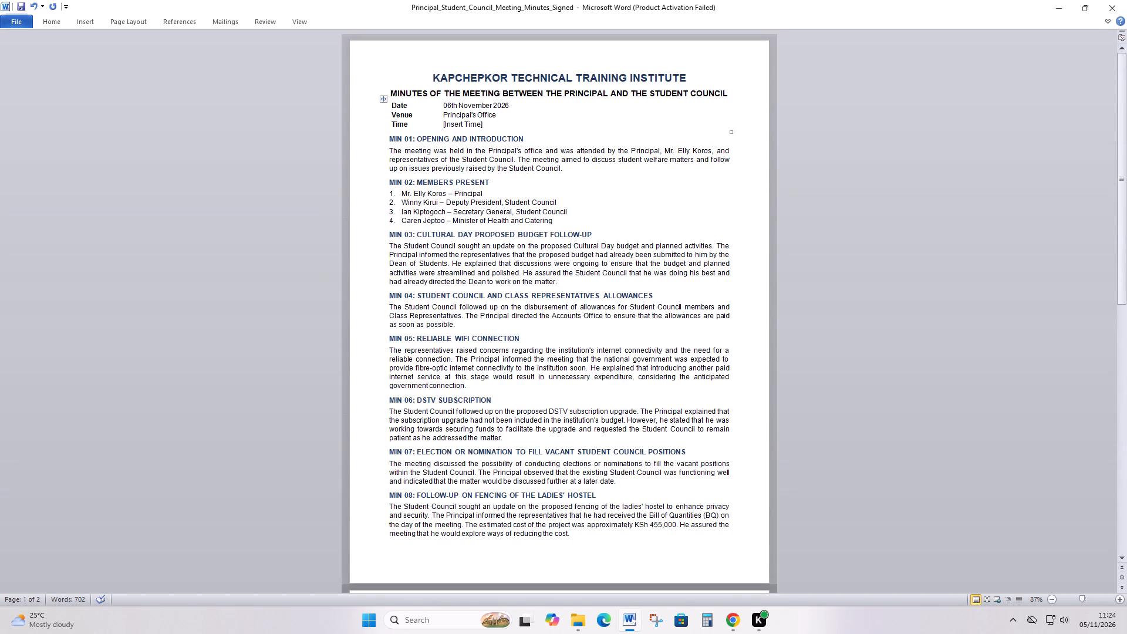
Replace the [Insert Time] placeholder in the meeting details with 1600hrs.
{"action": "left_click", "coordinate": [482, 124]}
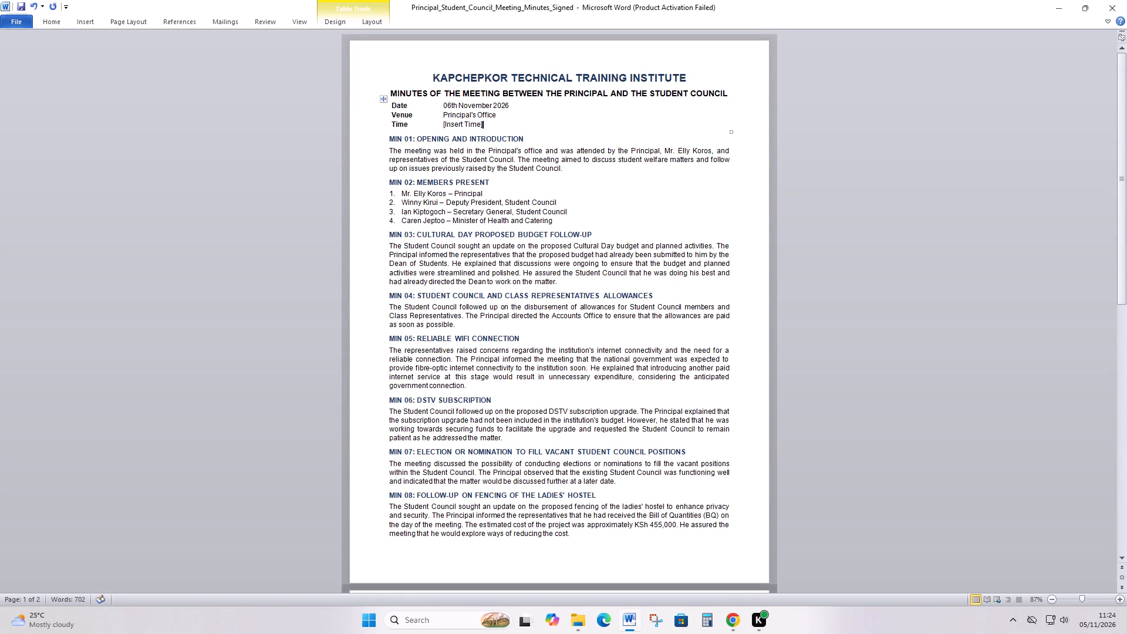
{"action": "key", "text": "BackSpace"}
{"action": "key", "text": "BackSpace"}
{"action": "key", "text": "BackSpace"}
{"action": "key", "text": "BackSpace"}
{"action": "key", "text": "BackSpace"}
{"action": "key", "text": "BackSpace"}
{"action": "key", "text": "BackSpace"}
{"action": "key", "text": "BackSpace"}
{"action": "key", "text": "BackSpace"}
{"action": "key", "text": "BackSpace"}
{"action": "key", "text": "BackSpace"}
{"action": "key", "text": "BackSpace"}
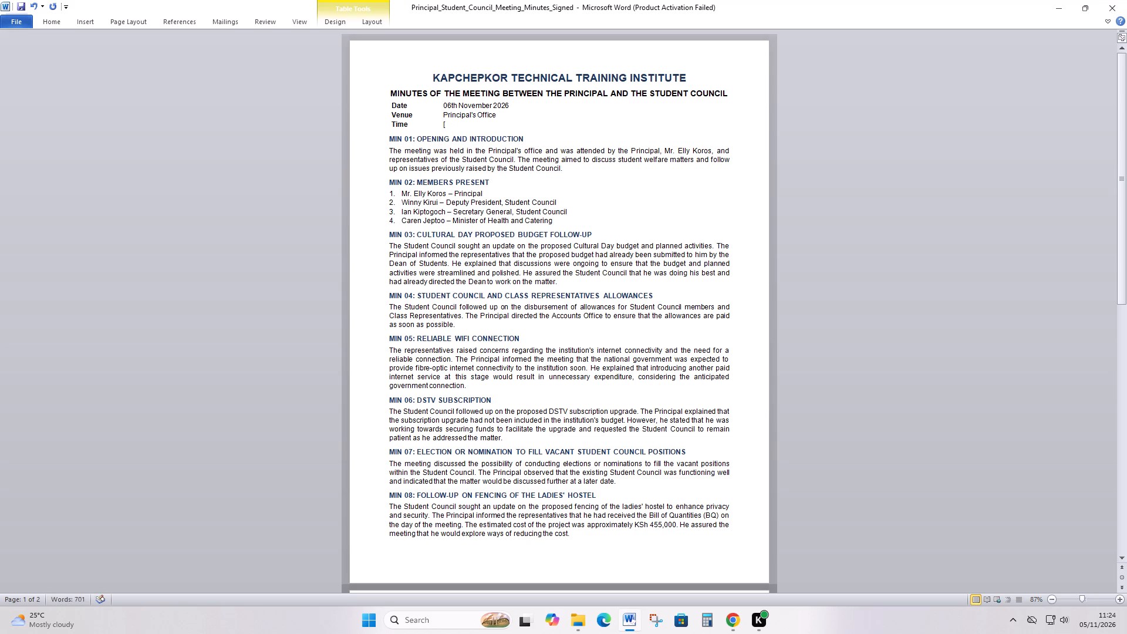
{"action": "key", "text": "BackSpace"}
{"action": "key", "text": "1"}
{"action": "type", "text": "600"}
{"action": "type", "text": "hrs"}
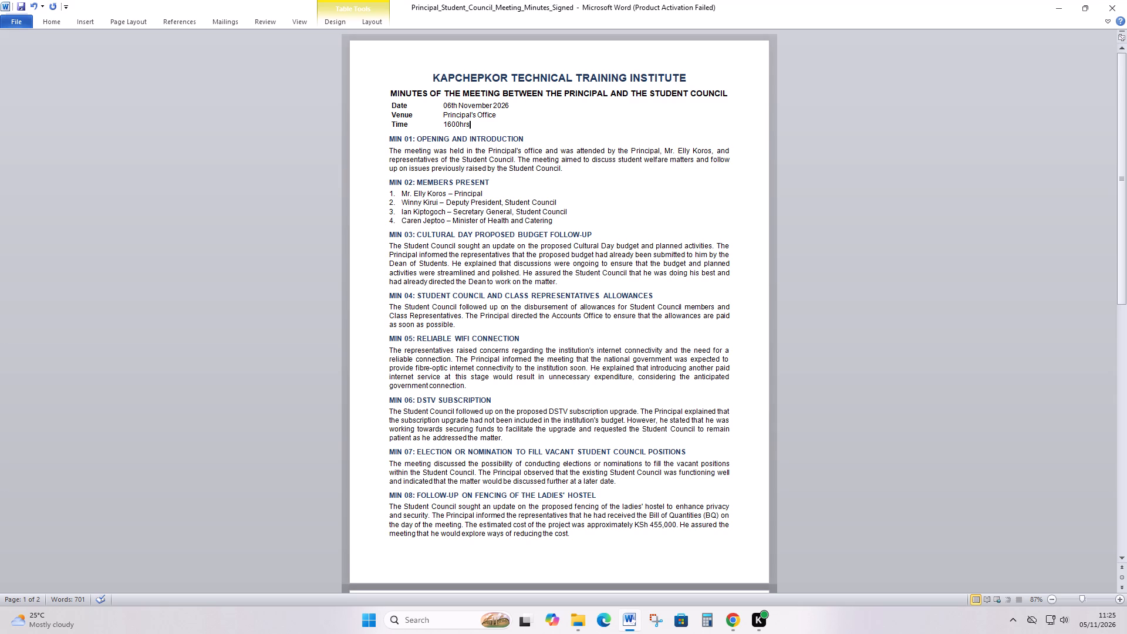
{"action": "scroll", "coordinate": [525, 308], "scroll_direction": "down", "scroll_amount": 1}
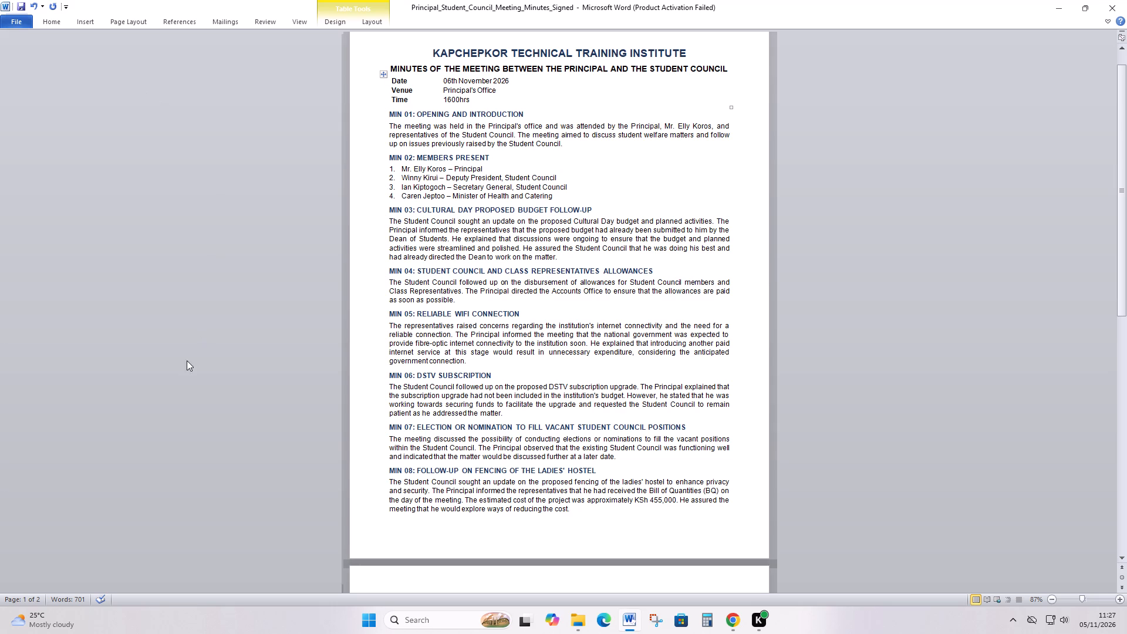
Switch to the YouTube window in Chrome and snap it side by side with the Word minutes, YouTube on the left half.
{"action": "left_click", "coordinate": [735, 621]}
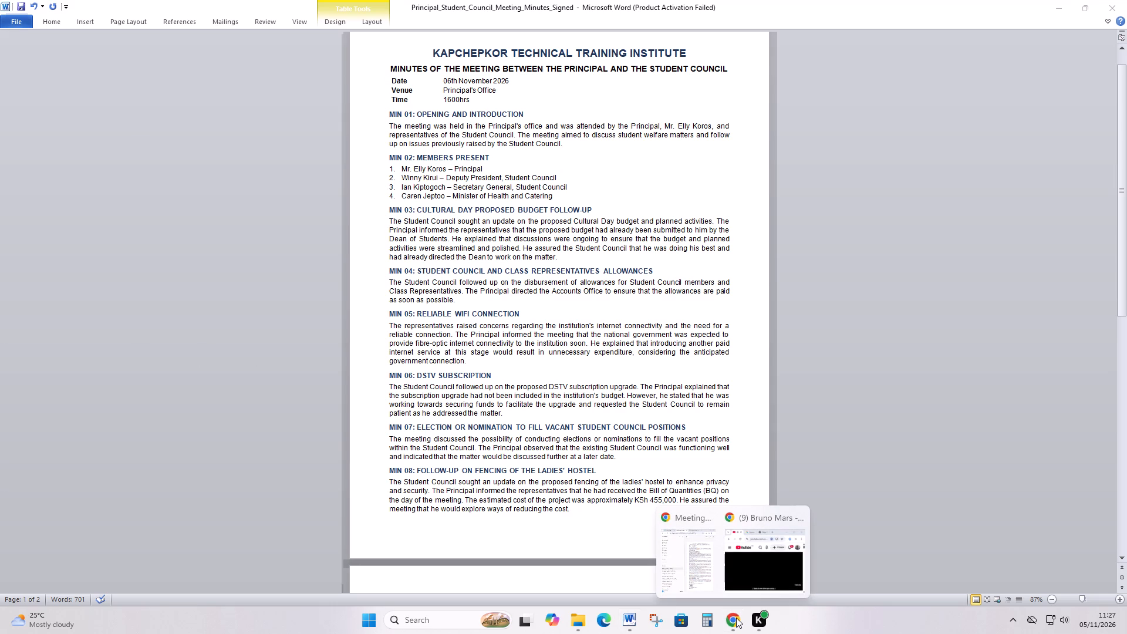
{"action": "left_click", "coordinate": [736, 618]}
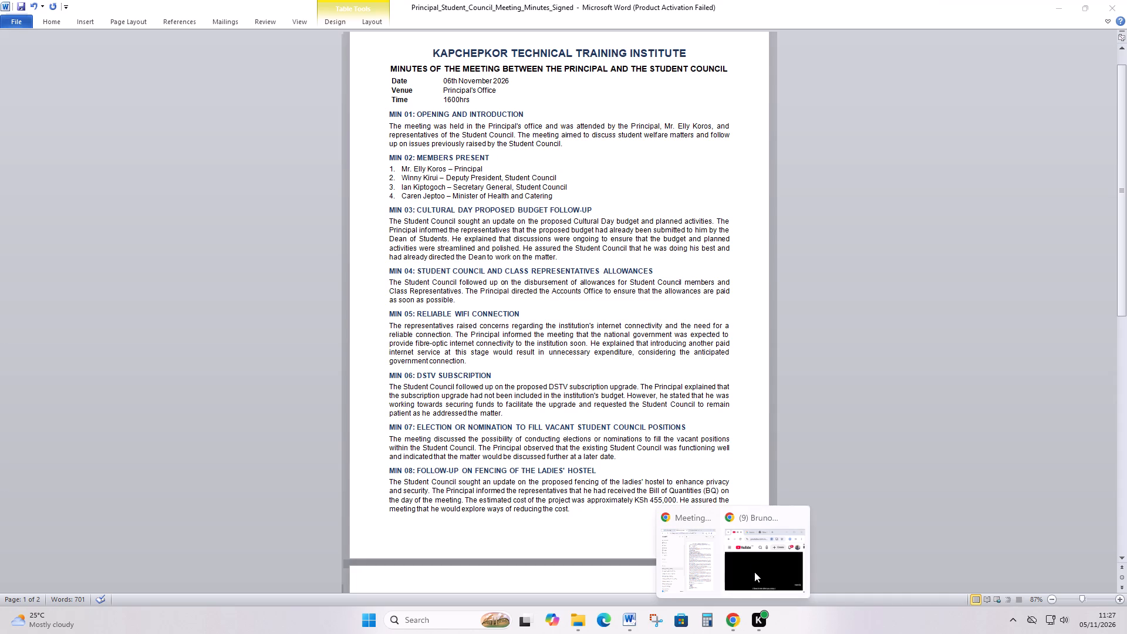
{"action": "left_click", "coordinate": [757, 560]}
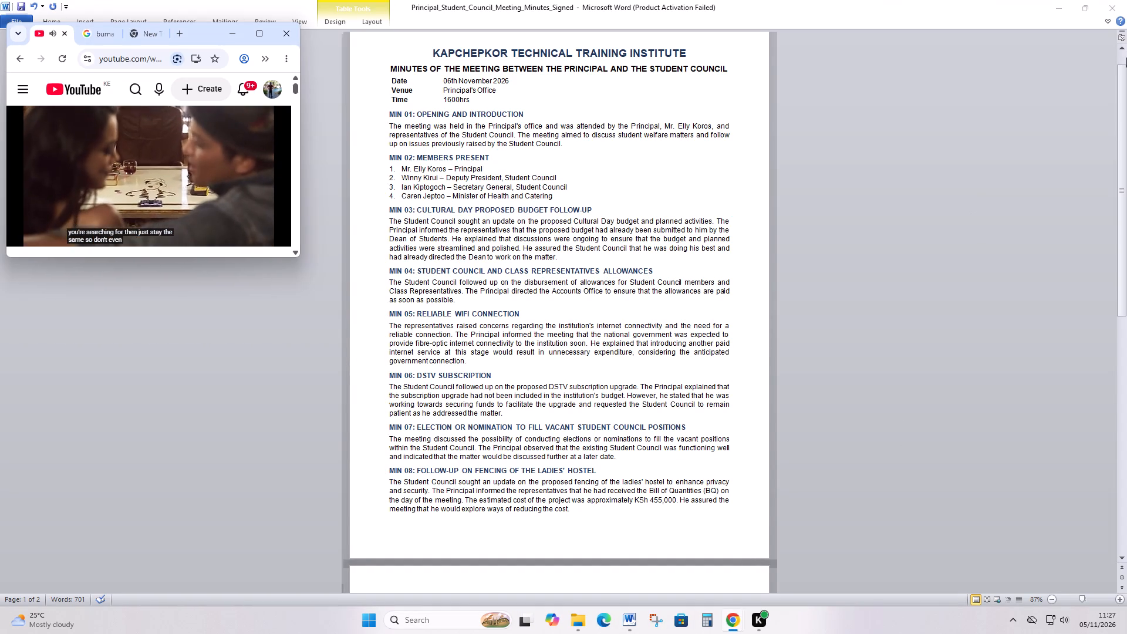
{"action": "key", "text": "super+Left"}
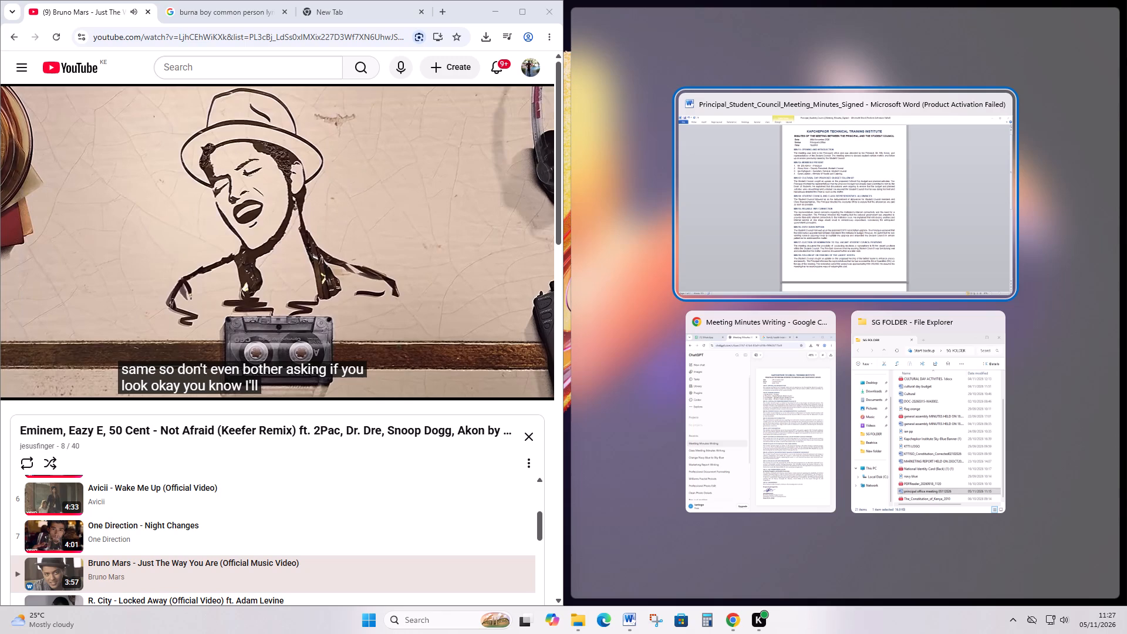
{"action": "key", "text": "super+Right"}
{"action": "key", "text": "super+Down"}
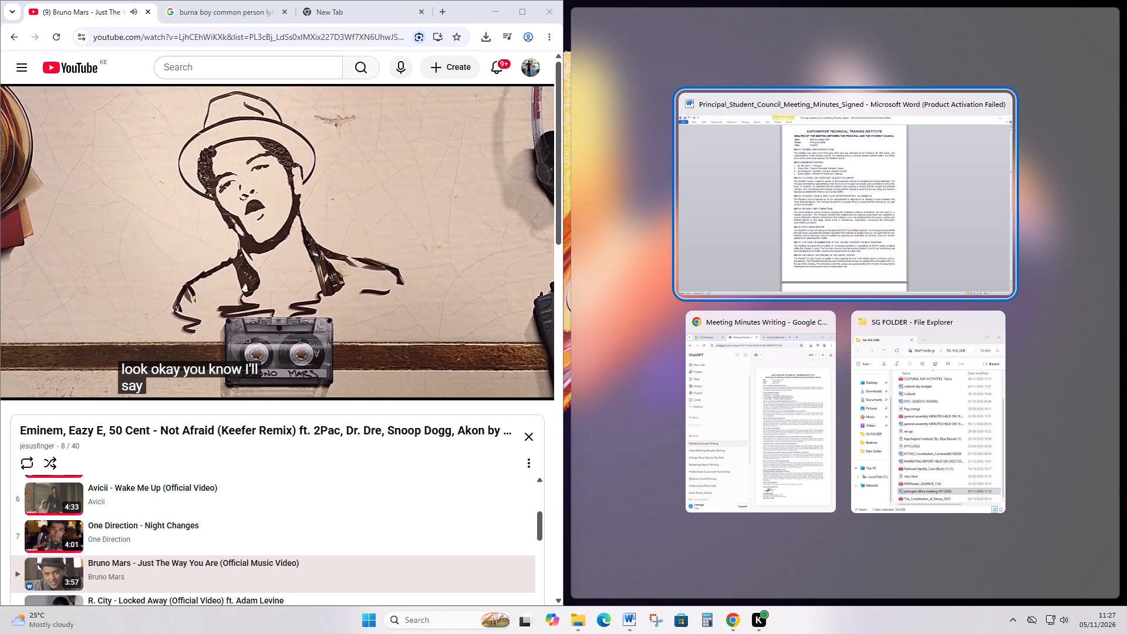
{"action": "key", "text": "super+Right"}
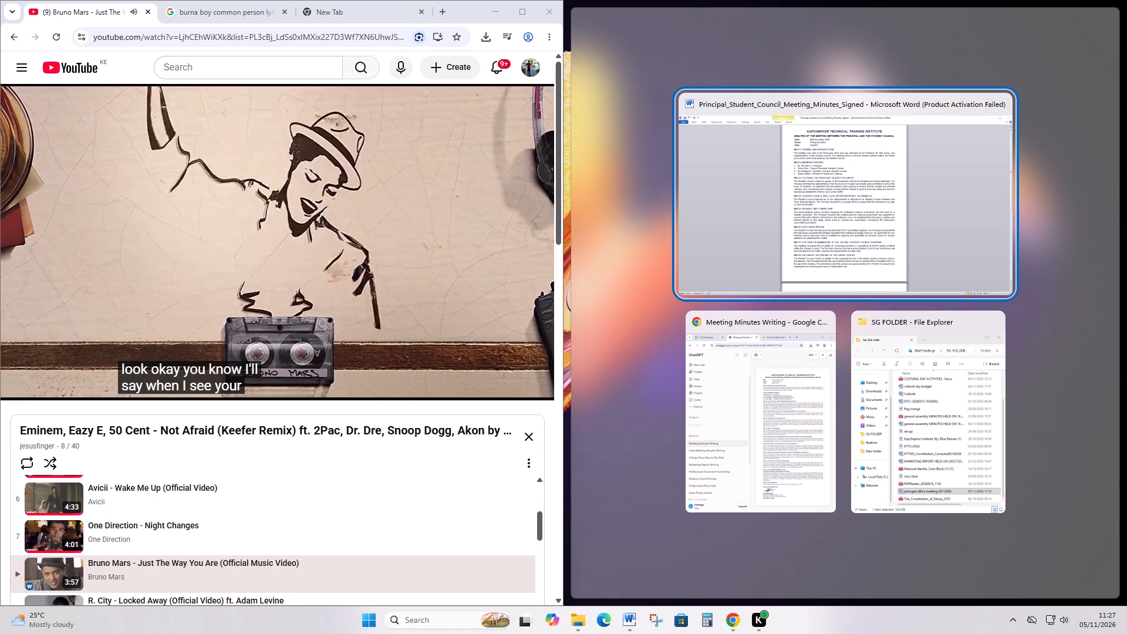
{"action": "left_click", "coordinate": [924, 237]}
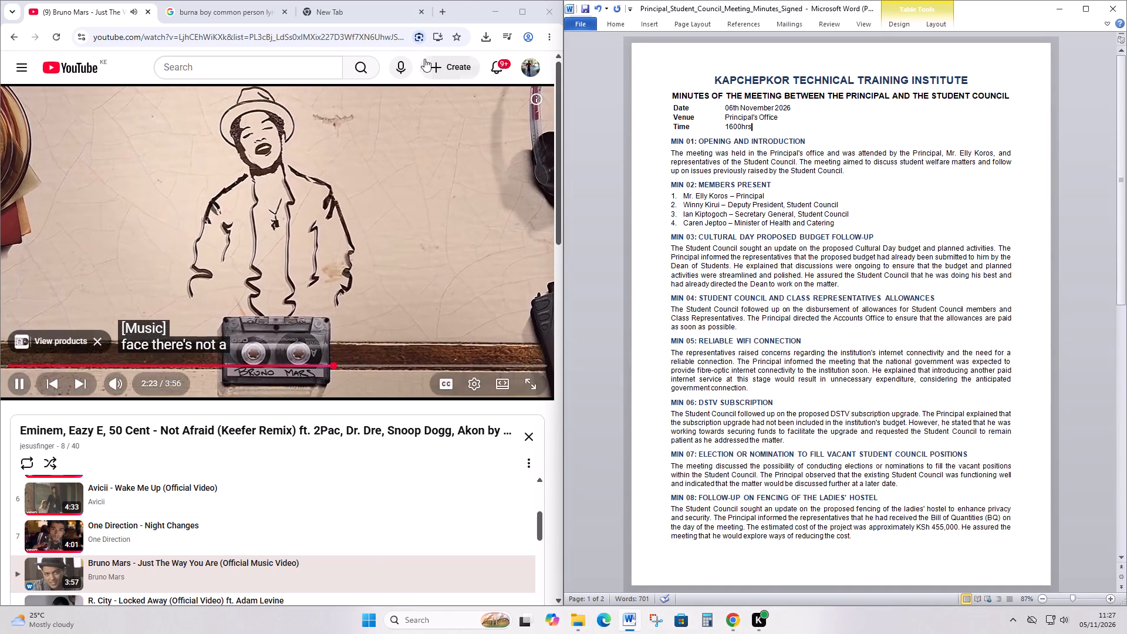
Unsnap the YouTube window into a small floating window over the left half of the desktop and make it slightly taller.
{"action": "left_click_drag", "start_coordinate": [481, 0], "coordinate": [460, 186]}
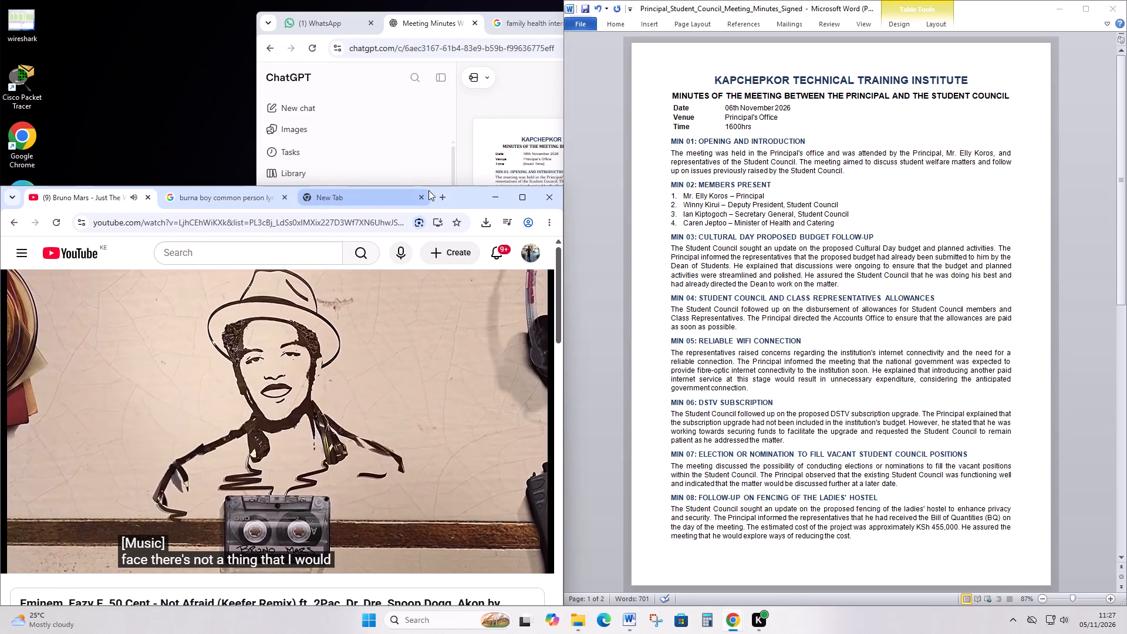
{"action": "left_click_drag", "start_coordinate": [460, 194], "coordinate": [428, 128]}
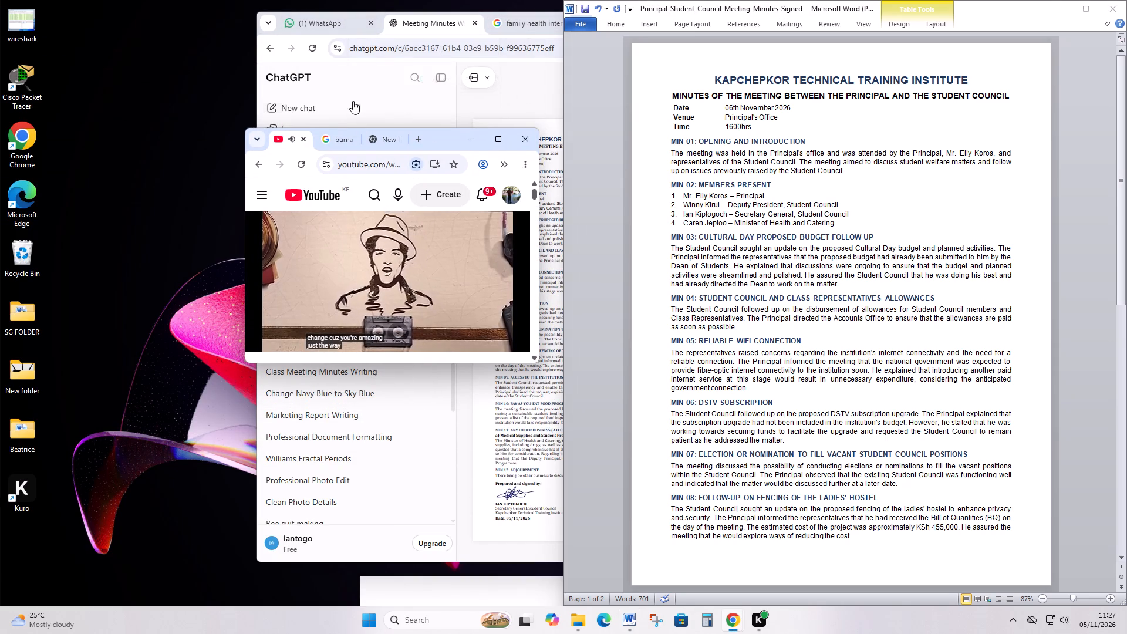
{"action": "left_click_drag", "start_coordinate": [449, 140], "coordinate": [264, 72]}
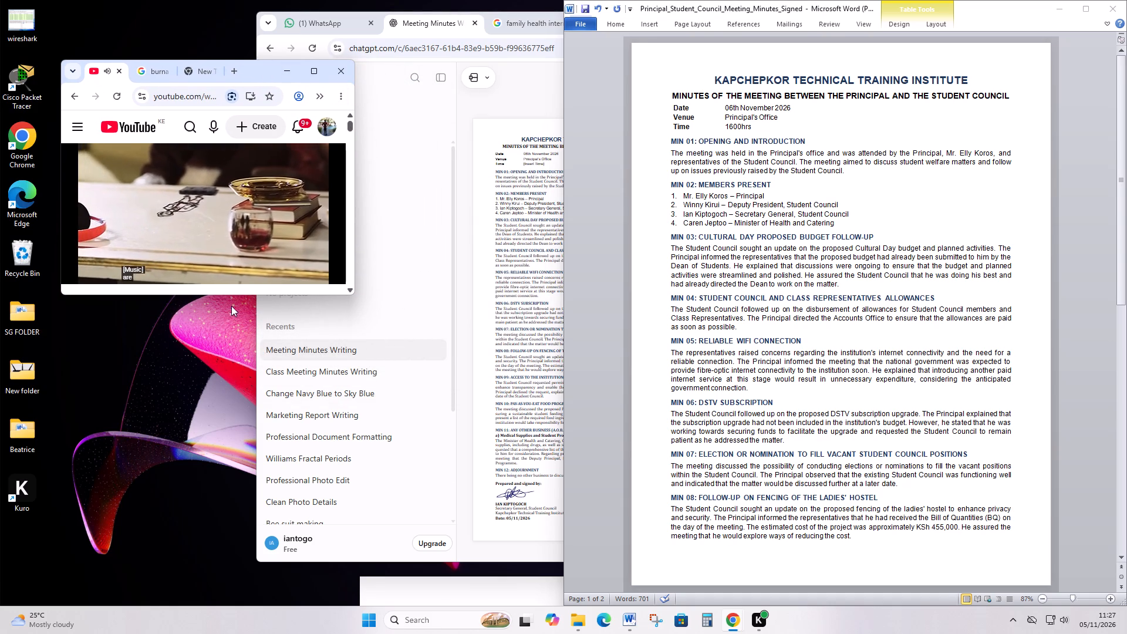
{"action": "left_click_drag", "start_coordinate": [239, 295], "coordinate": [228, 357]}
{"action": "scroll", "coordinate": [215, 235], "scroll_direction": "up", "scroll_amount": 2}
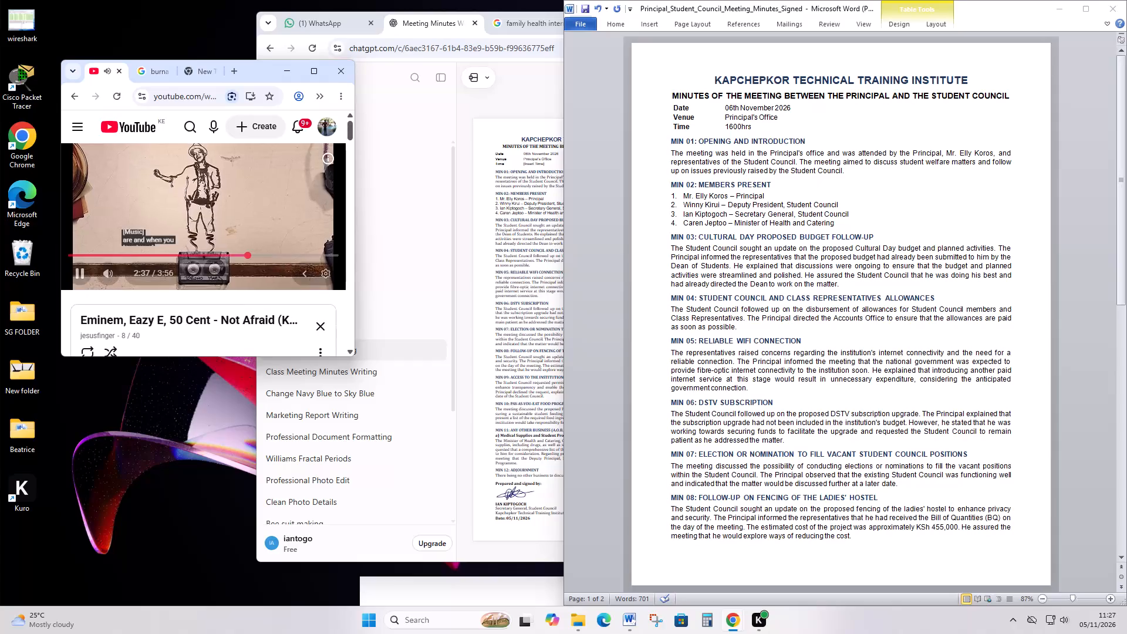
Rewind the Bruno Mars video to an earlier part of the song.
{"action": "left_click", "coordinate": [222, 254]}
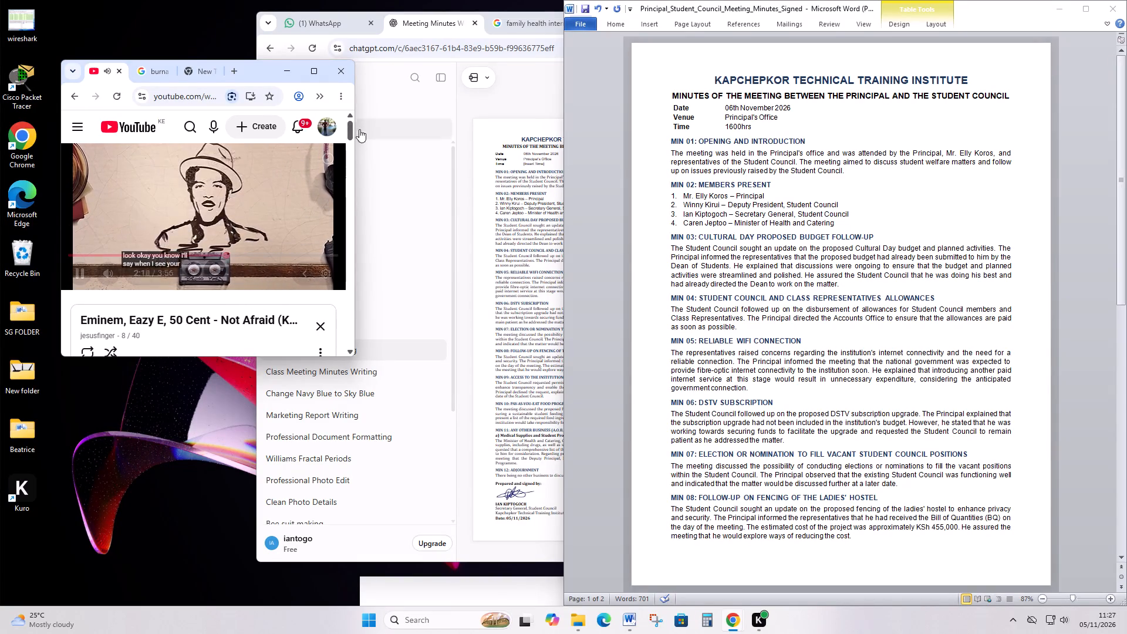
{"action": "scroll", "coordinate": [278, 176], "scroll_direction": "up", "scroll_amount": 3}
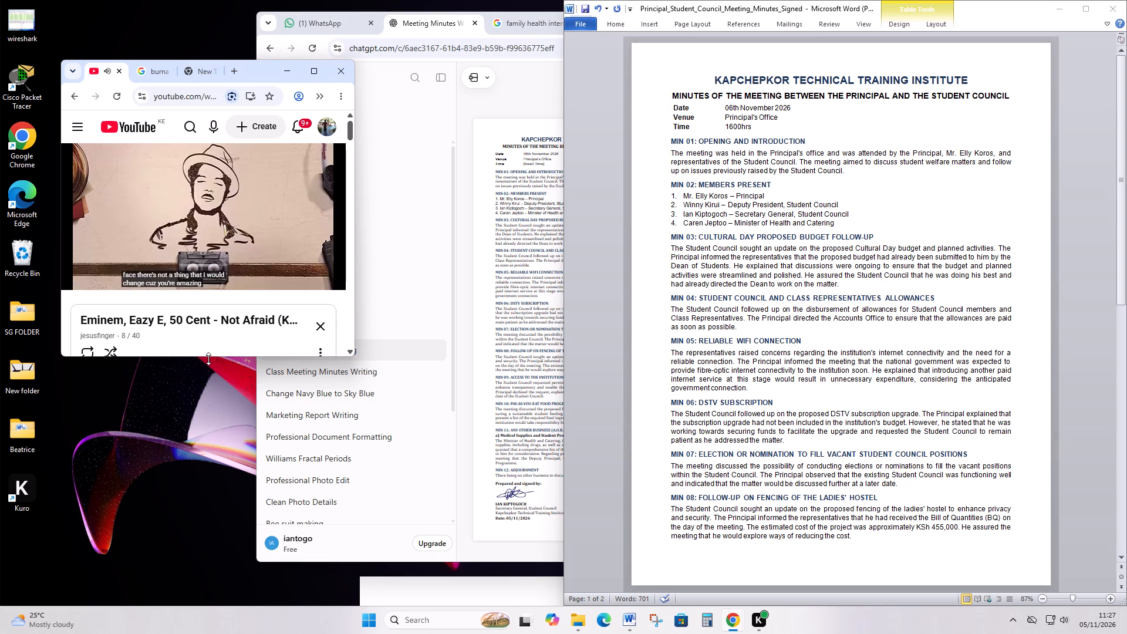
Shorten the floating YouTube window so its lower edge sits just below the playing video.
{"action": "left_click_drag", "start_coordinate": [208, 359], "coordinate": [248, 279]}
{"action": "scroll", "coordinate": [279, 213], "scroll_direction": "up", "scroll_amount": 2}
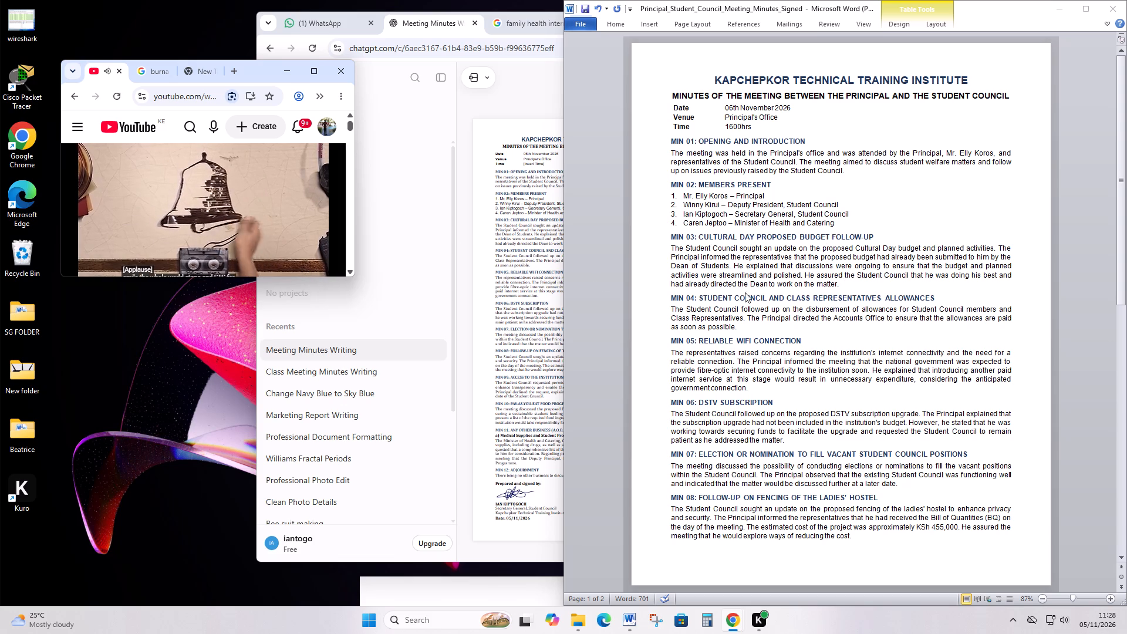
Detach the family health international search tab from the ChatGPT browser window into its own separate window.
{"action": "left_click_drag", "start_coordinate": [515, 19], "coordinate": [488, 76]}
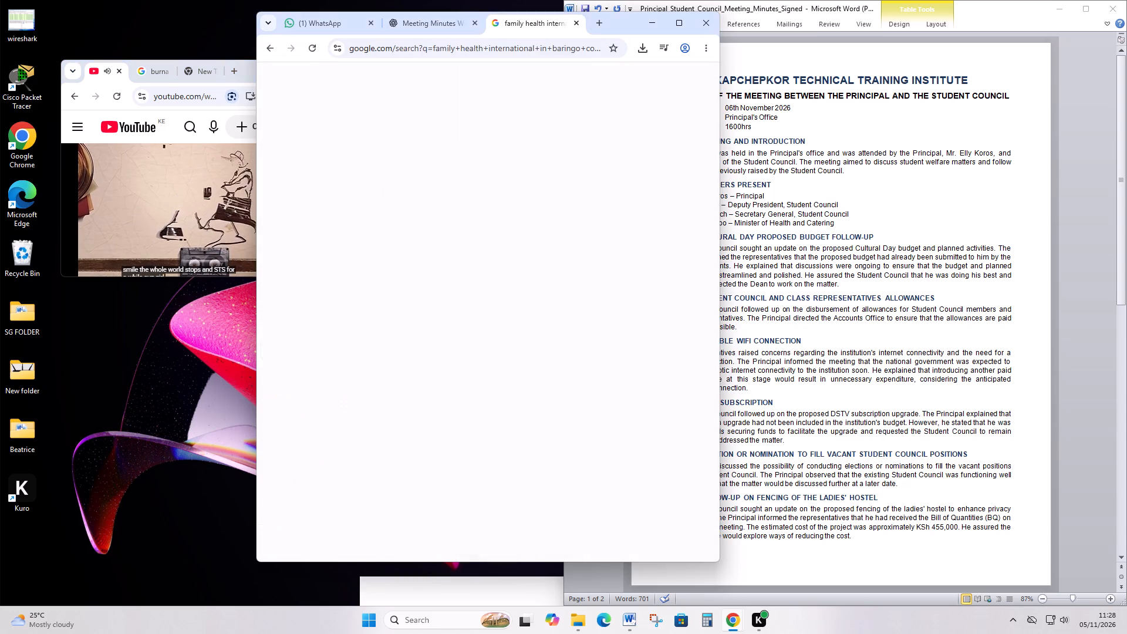
{"action": "left_click_drag", "start_coordinate": [488, 76], "coordinate": [487, 78]}
{"action": "scroll", "coordinate": [433, 326], "scroll_direction": "up", "scroll_amount": 4}
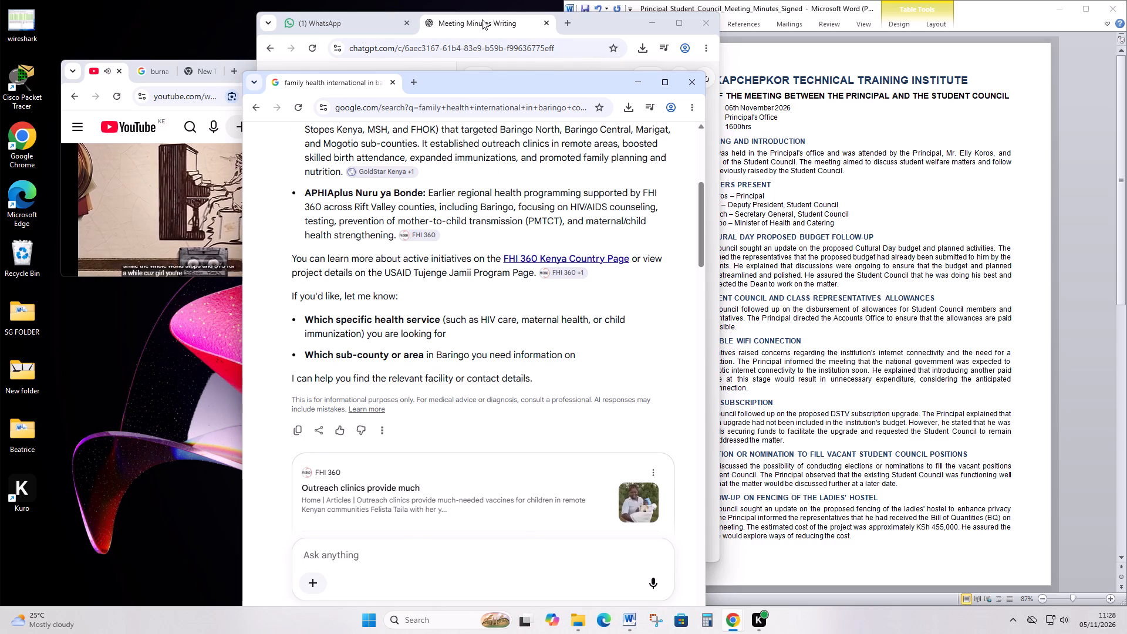
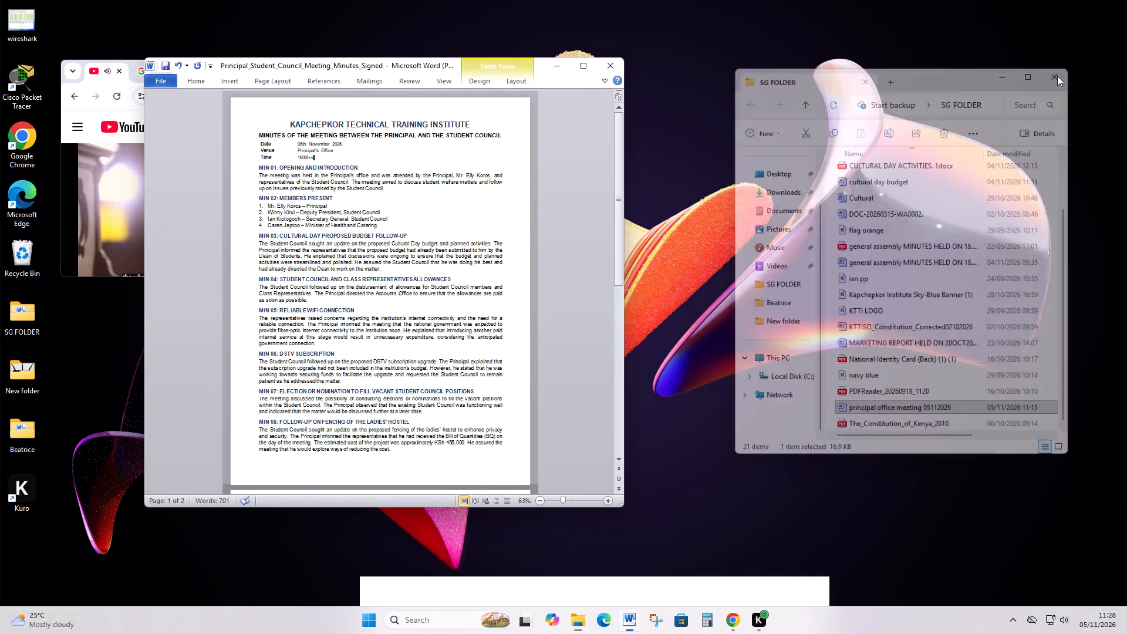
Enlarge the Word minutes window to most of the desktop's height and move it clear of the YouTube window.
{"action": "left_click_drag", "start_coordinate": [507, 68], "coordinate": [541, 60]}
{"action": "left_click_drag", "start_coordinate": [619, 511], "coordinate": [709, 555]}
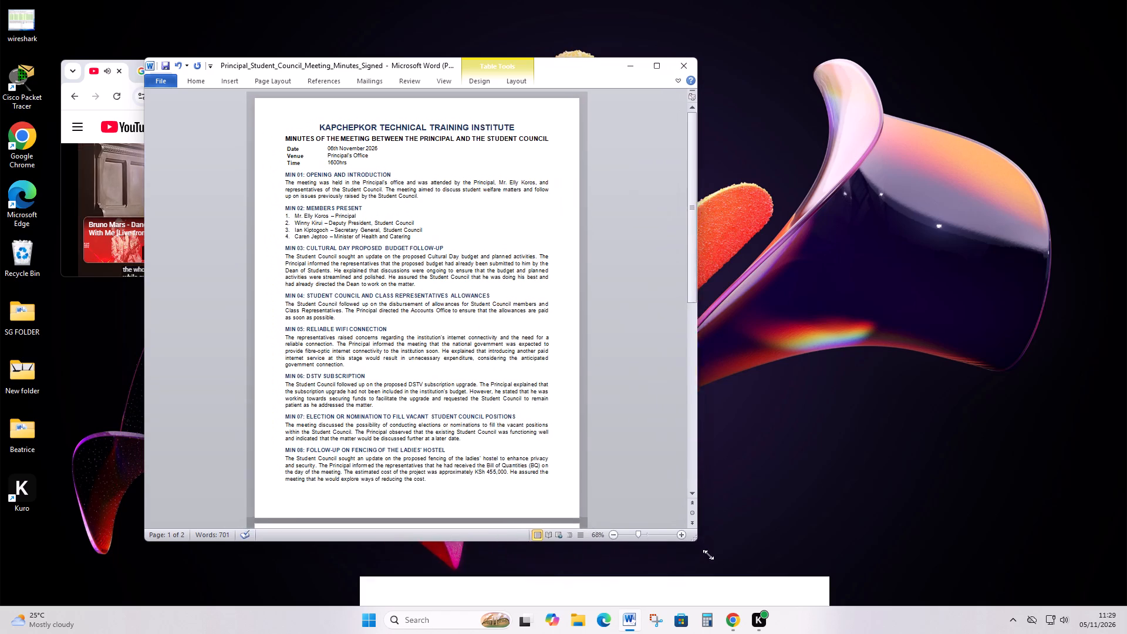
{"action": "left_click_drag", "start_coordinate": [709, 555], "coordinate": [756, 572]}
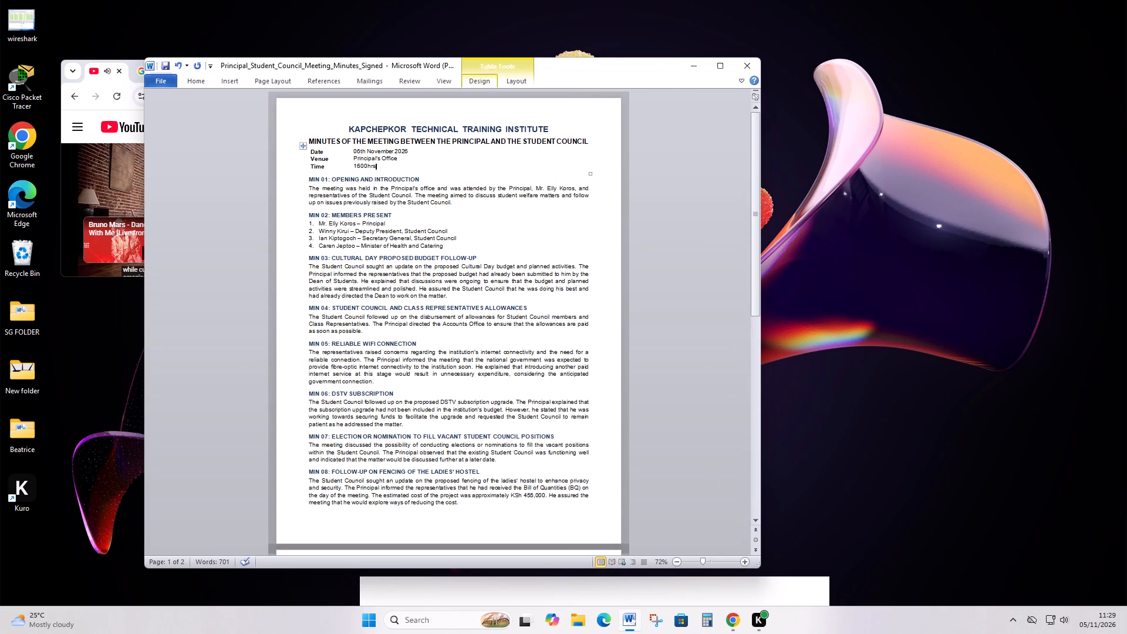
{"action": "left_click_drag", "start_coordinate": [561, 59], "coordinate": [575, 22]}
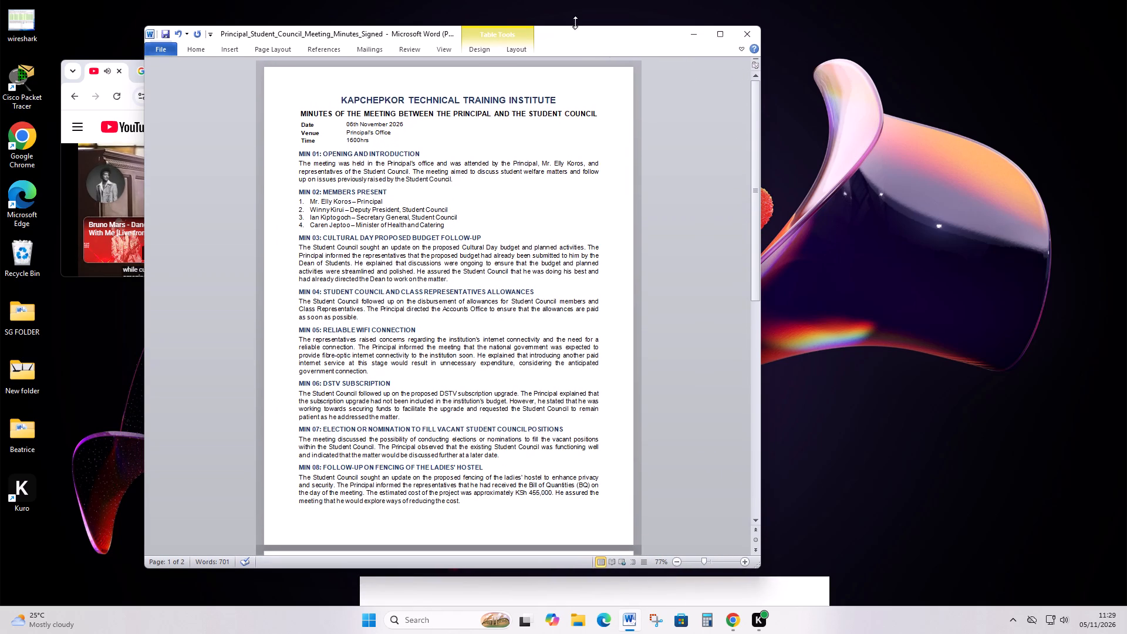
{"action": "left_click_drag", "start_coordinate": [575, 22], "coordinate": [575, 22]}
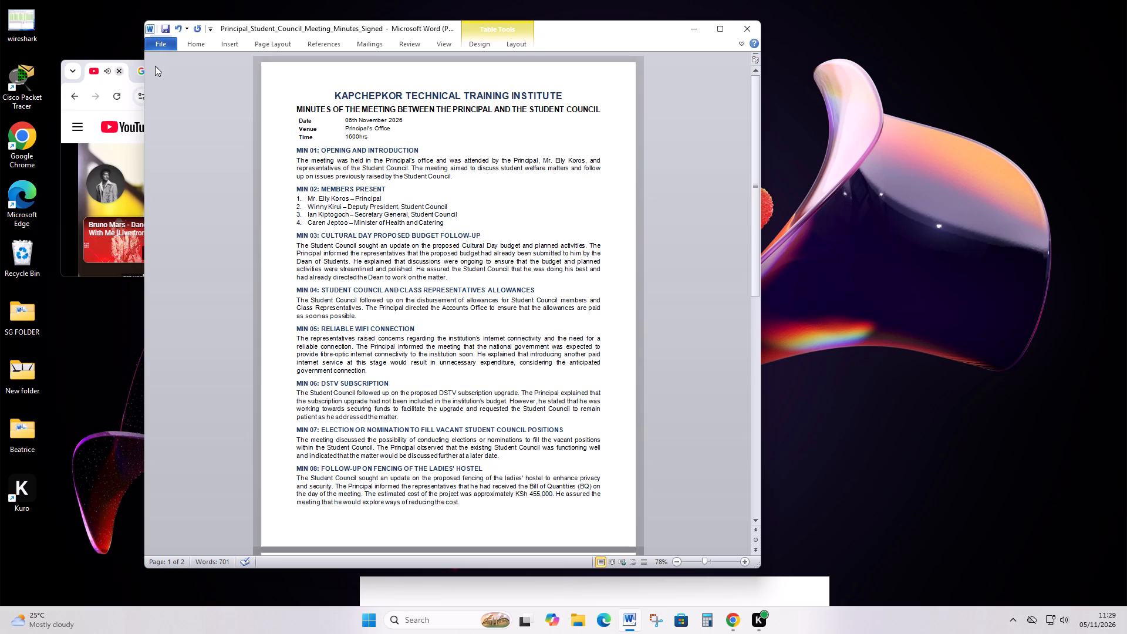
{"action": "left_click_drag", "start_coordinate": [566, 27], "coordinate": [681, 31]}
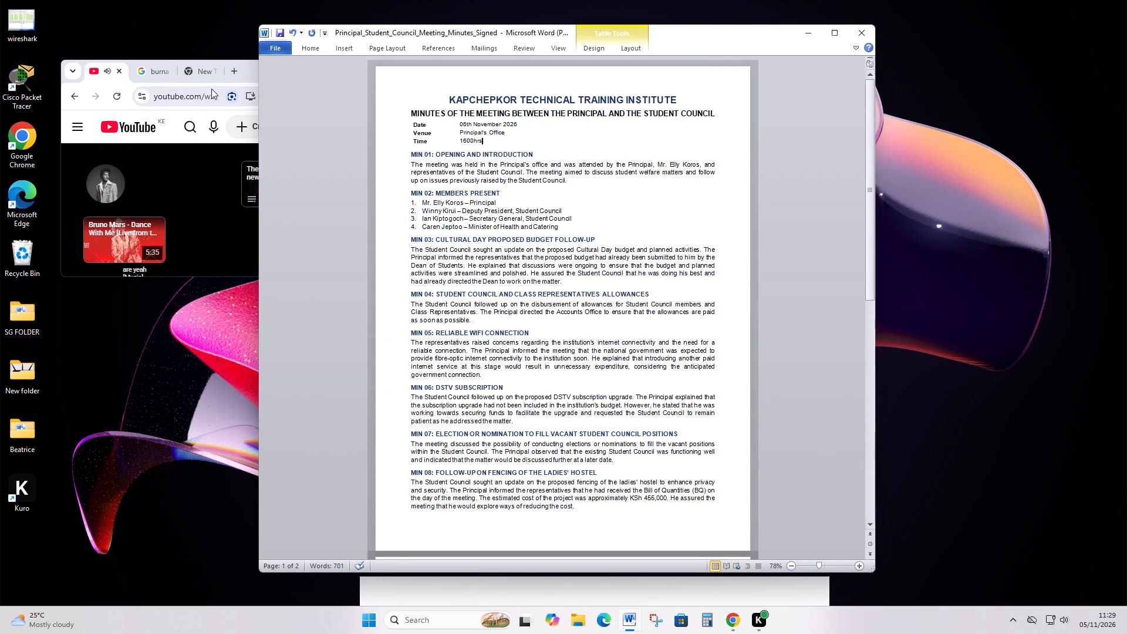
Arrange the small YouTube window on the left of the desktop with the Word minutes window beside it, without overlap.
{"action": "left_click_drag", "start_coordinate": [248, 65], "coordinate": [312, 65]}
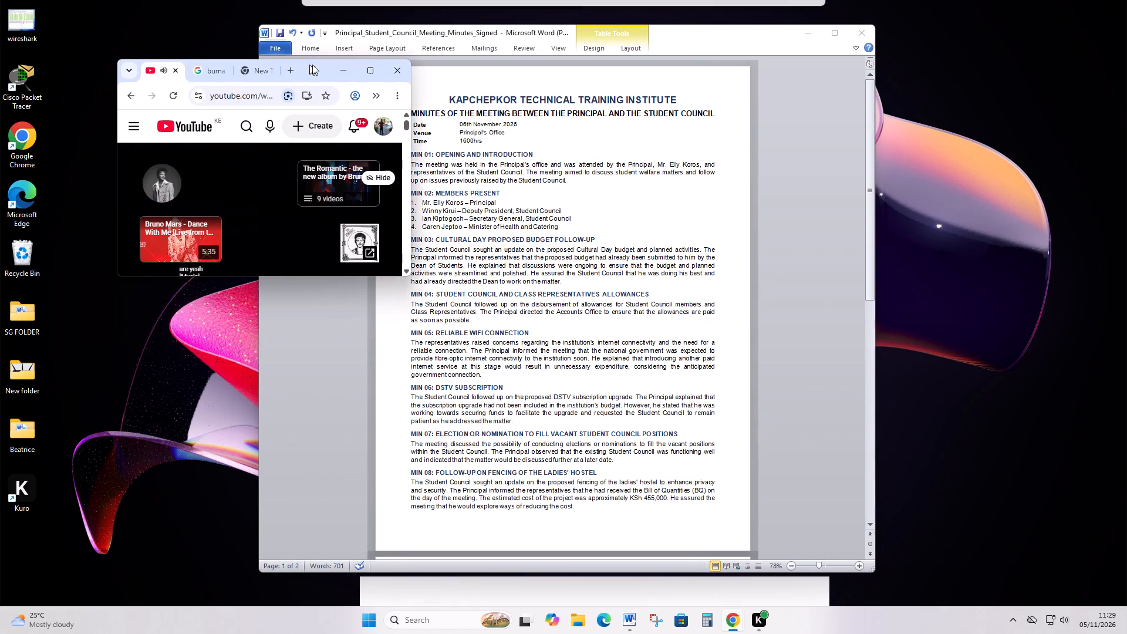
{"action": "left_click_drag", "start_coordinate": [312, 65], "coordinate": [555, 116]}
{"action": "left_click", "coordinate": [708, 29]}
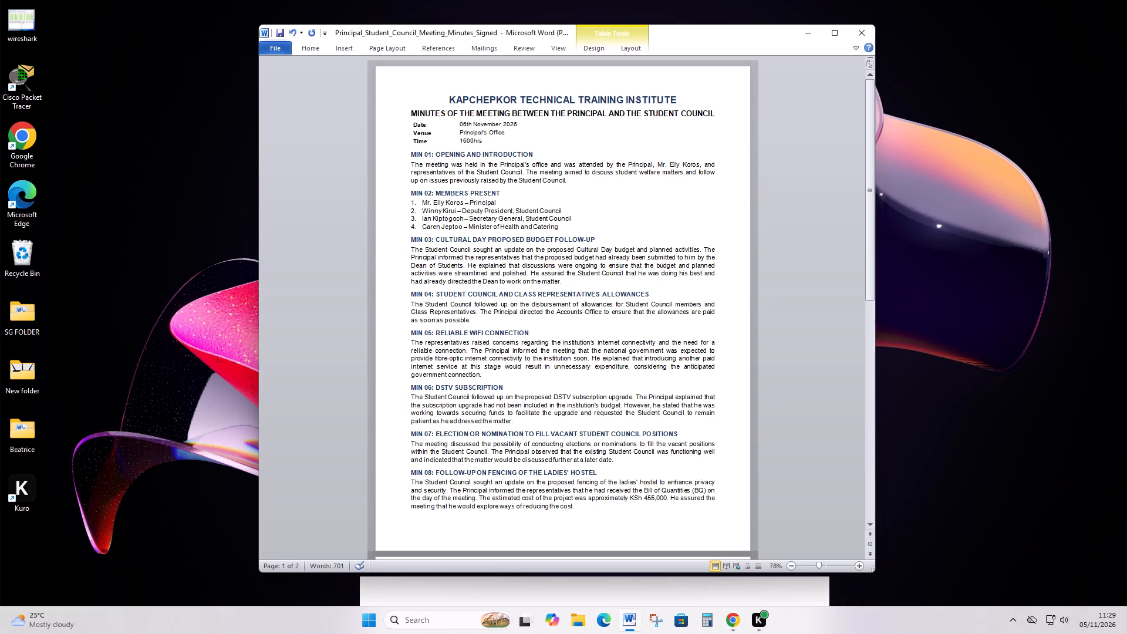
{"action": "left_click", "coordinate": [963, 308]}
{"action": "left_click_drag", "start_coordinate": [731, 34], "coordinate": [1069, 190]}
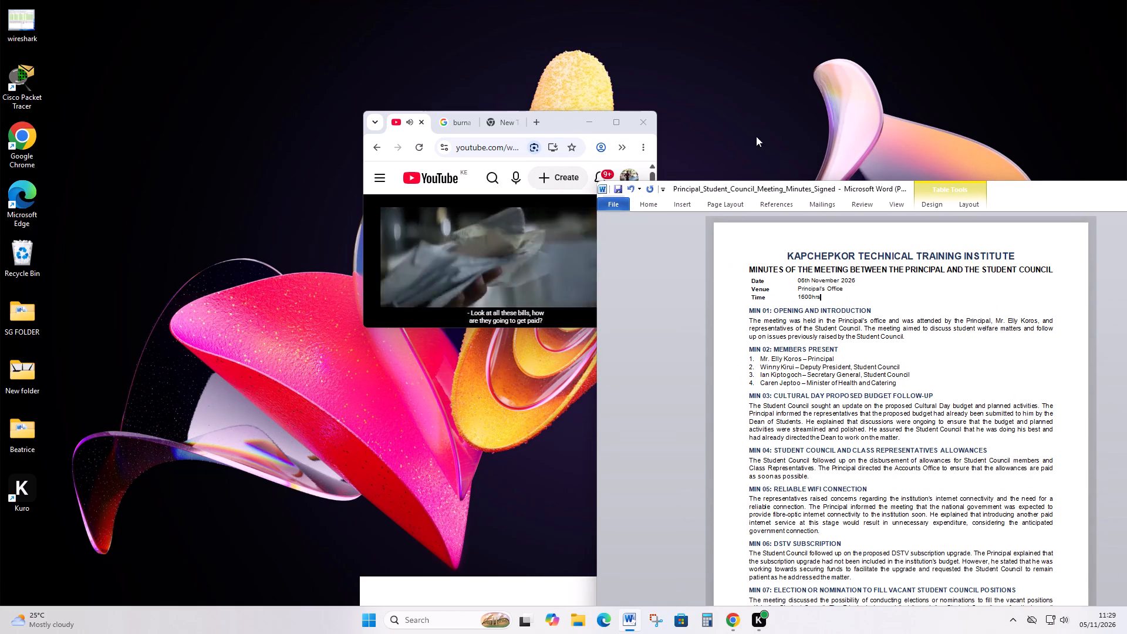
{"action": "left_click_drag", "start_coordinate": [560, 122], "coordinate": [293, 87]}
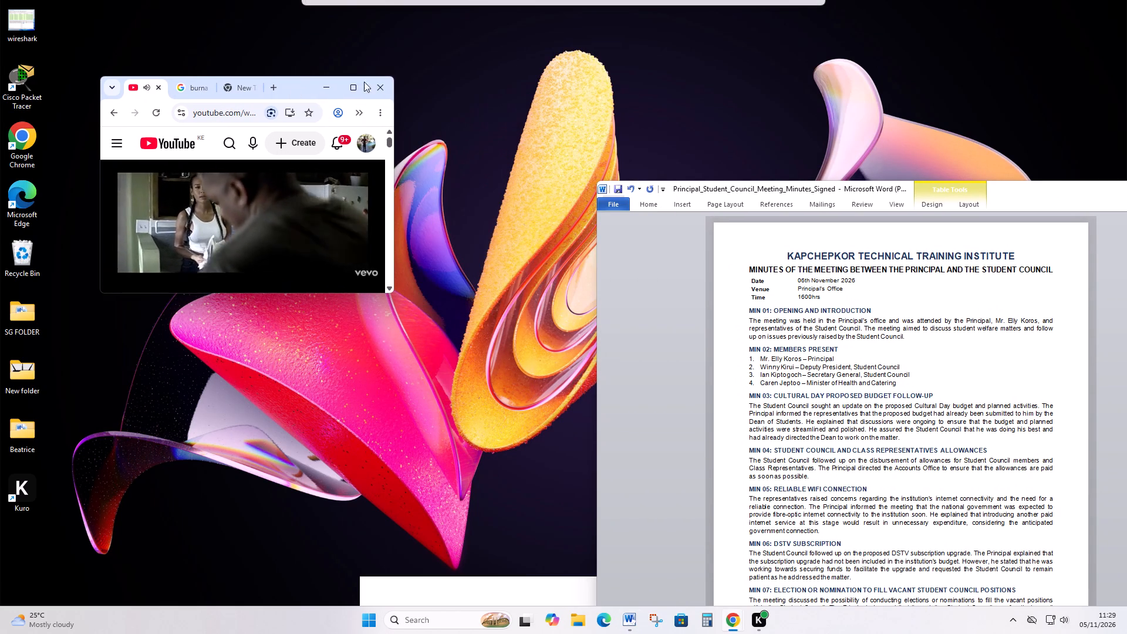
{"action": "left_click_drag", "start_coordinate": [1057, 200], "coordinate": [877, 38]}
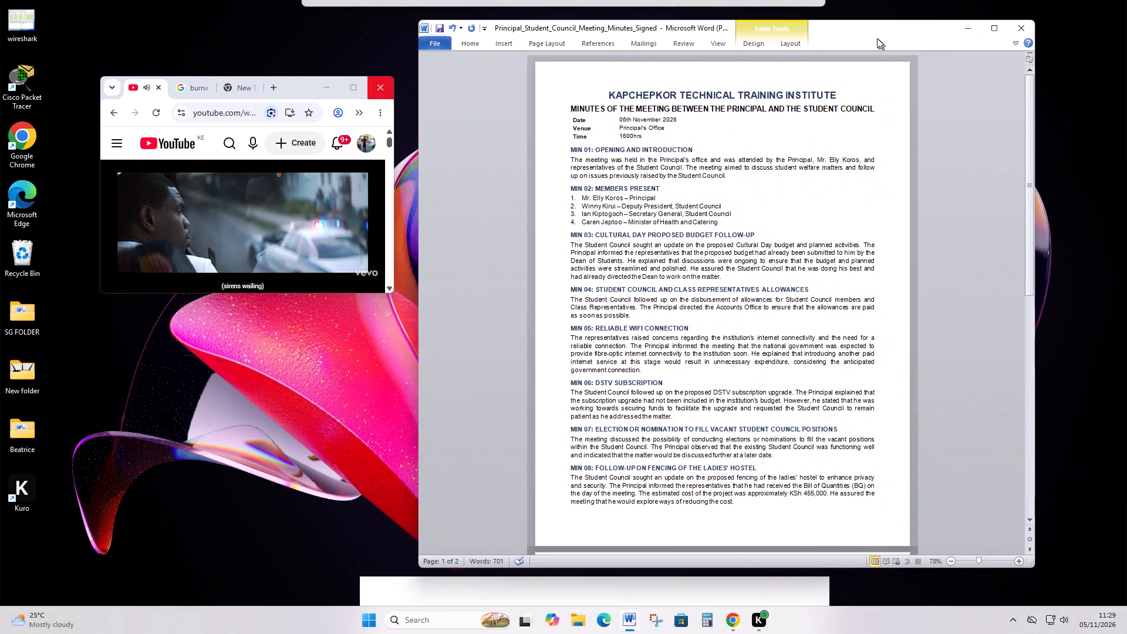
{"action": "left_click_drag", "start_coordinate": [877, 38], "coordinate": [868, 45]}
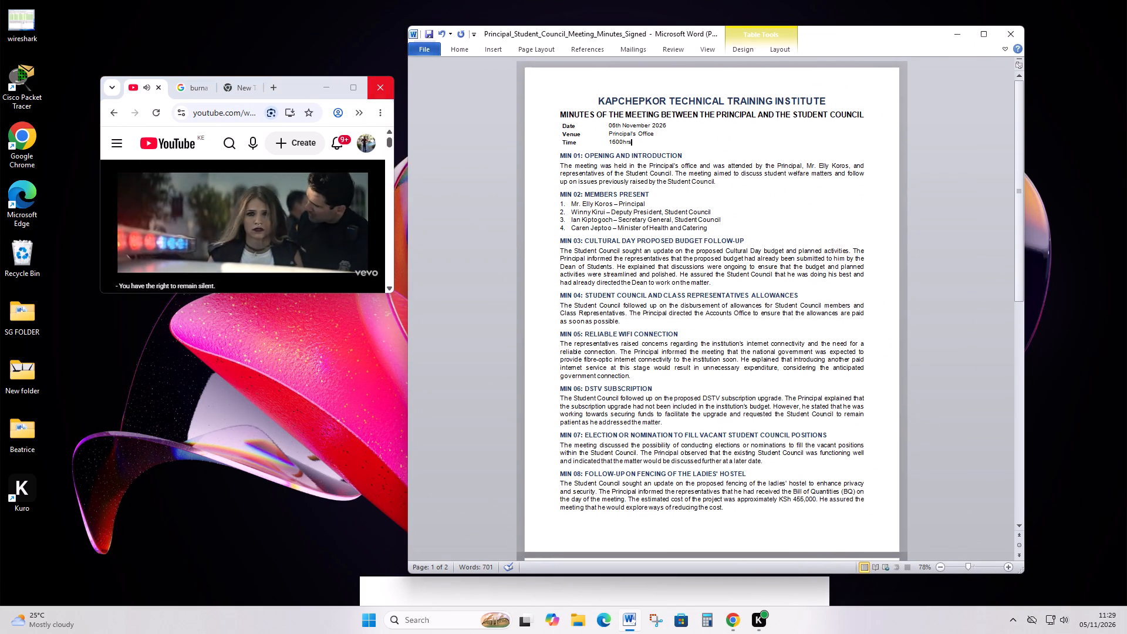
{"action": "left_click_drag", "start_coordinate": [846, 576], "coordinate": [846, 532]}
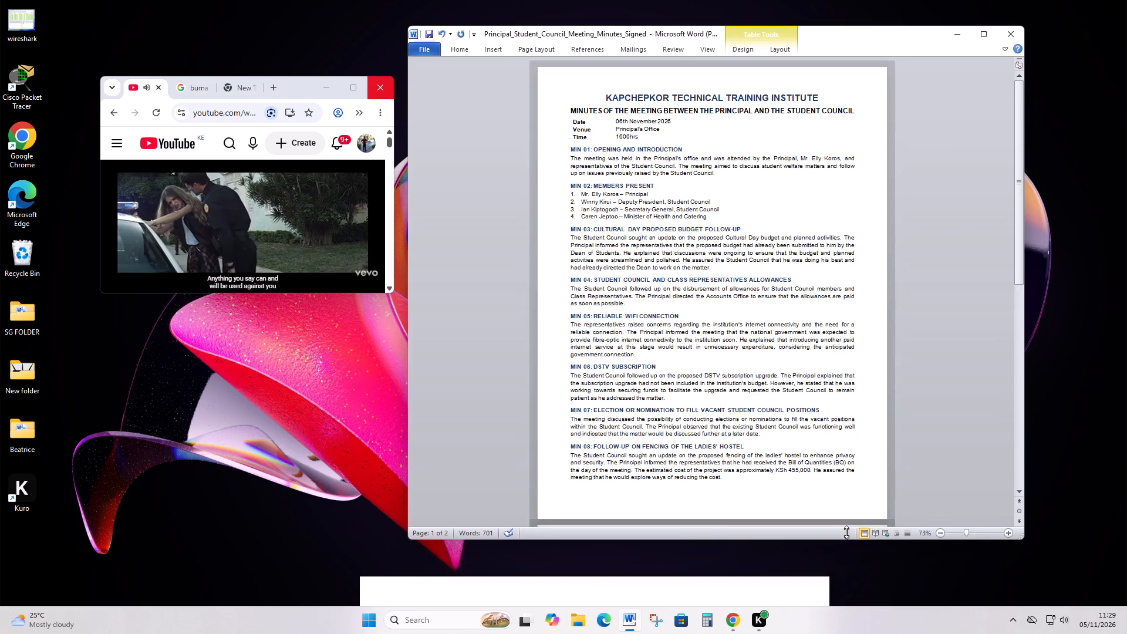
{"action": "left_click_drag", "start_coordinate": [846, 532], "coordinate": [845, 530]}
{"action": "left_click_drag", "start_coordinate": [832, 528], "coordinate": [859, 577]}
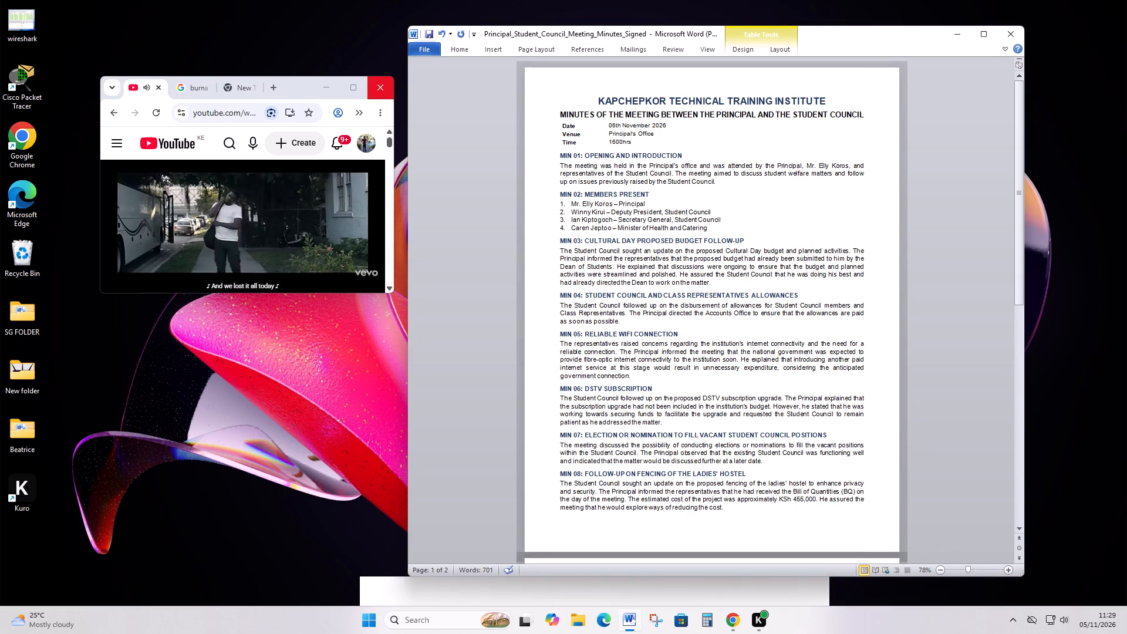
Look through the YouTube playlist's first eleven songs, making the window taller to show more of the list.
{"action": "scroll", "coordinate": [245, 216], "scroll_direction": "down", "scroll_amount": 5}
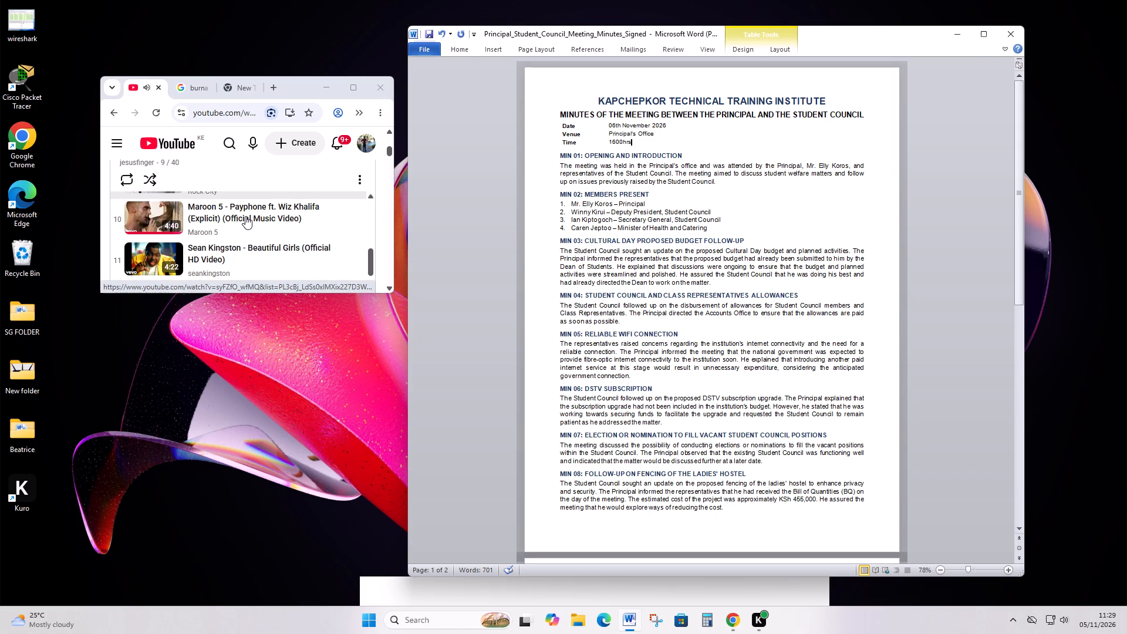
{"action": "scroll", "coordinate": [245, 216], "scroll_direction": "up", "scroll_amount": 6}
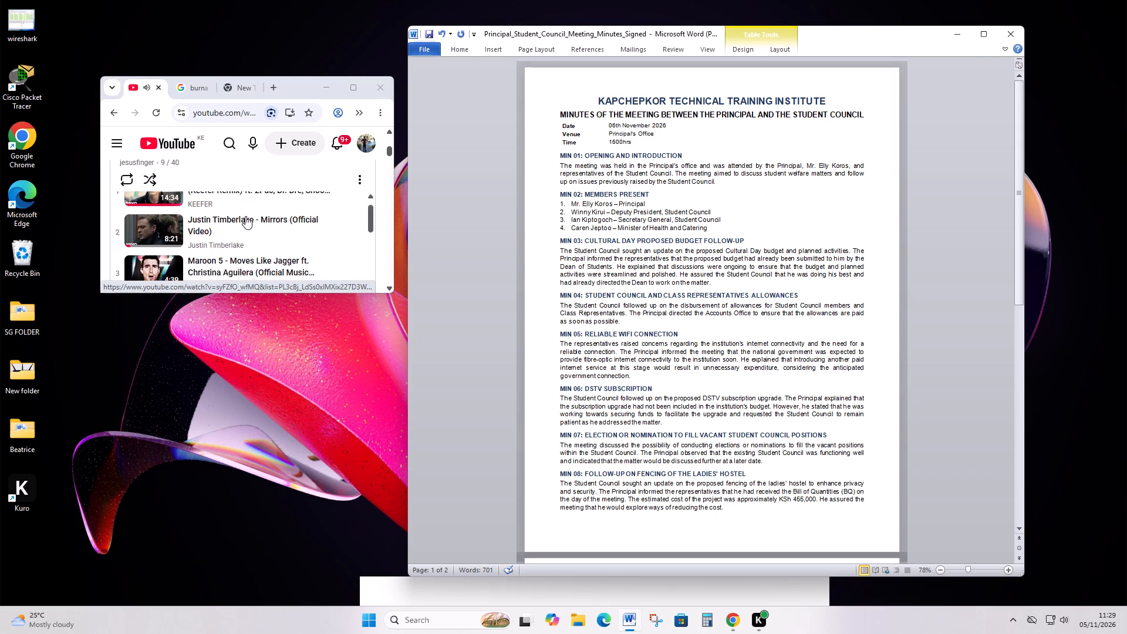
{"action": "left_click_drag", "start_coordinate": [252, 294], "coordinate": [252, 296]}
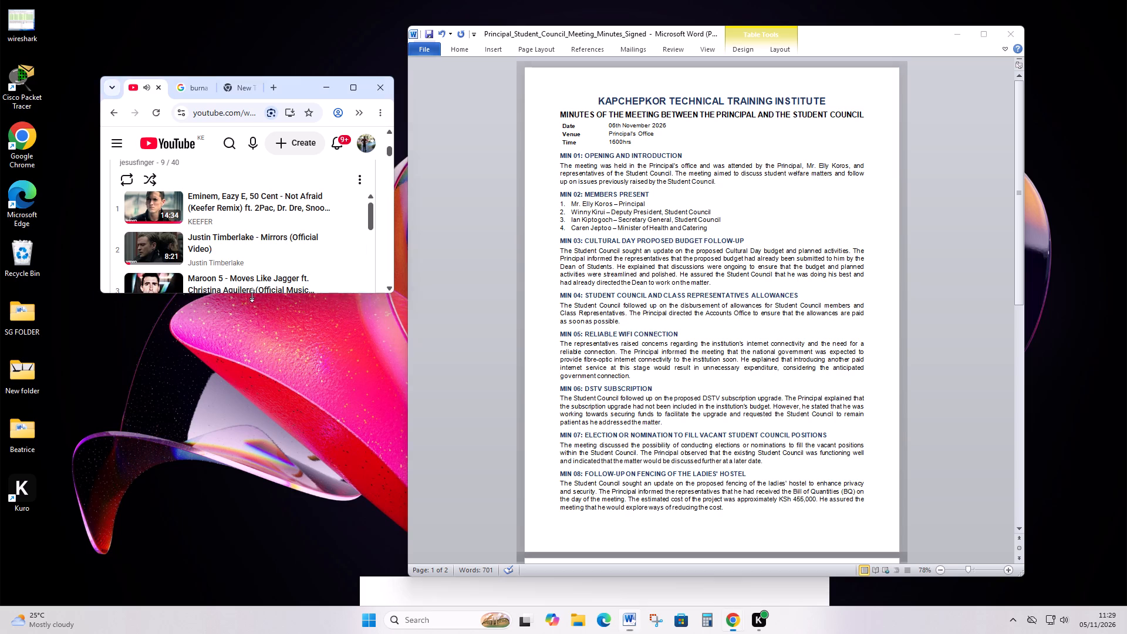
{"action": "left_click_drag", "start_coordinate": [252, 296], "coordinate": [237, 475]}
{"action": "scroll", "coordinate": [244, 268], "scroll_direction": "down", "scroll_amount": 1}
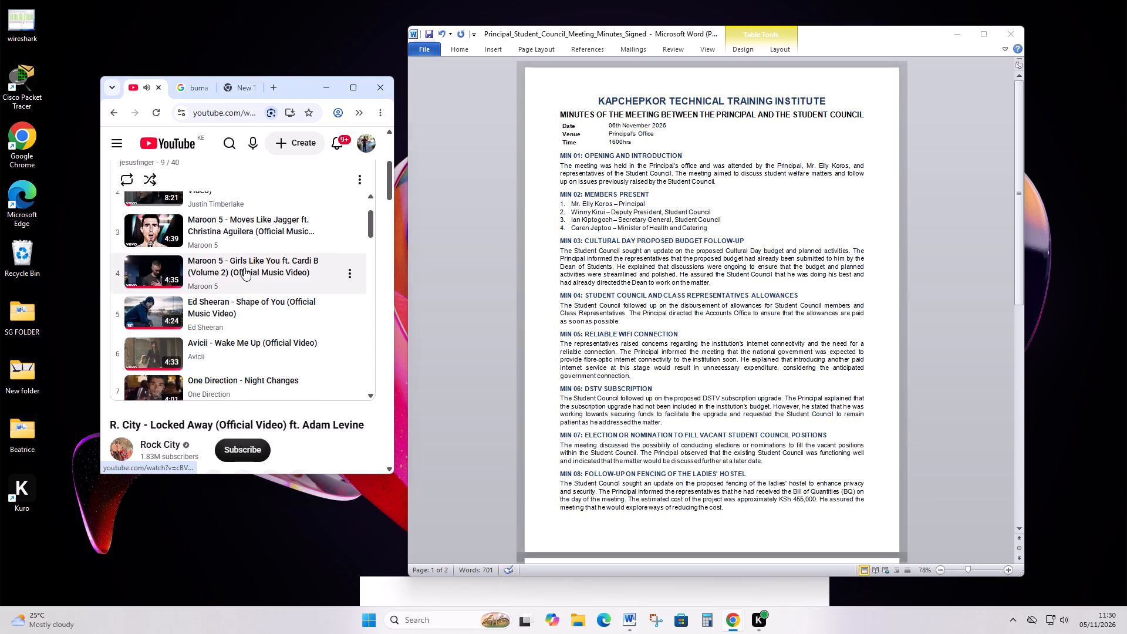
{"action": "scroll", "coordinate": [245, 267], "scroll_direction": "down", "scroll_amount": 3}
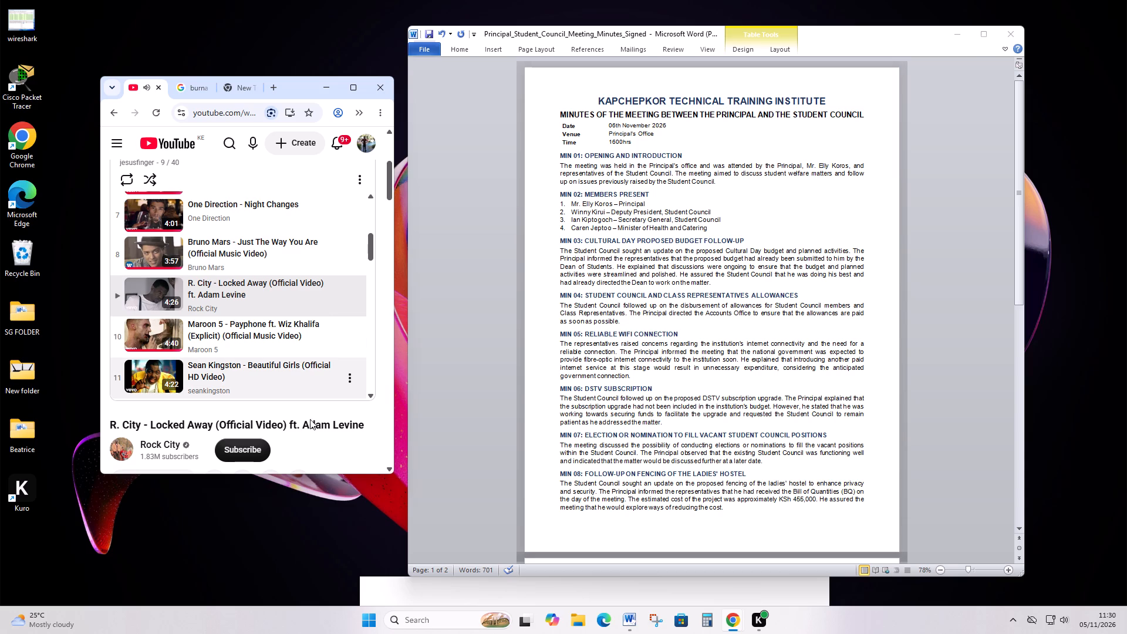
Shorten the YouTube window to a small strip and move the Word minutes window to the desktop's centre, partly over it.
{"action": "left_click_drag", "start_coordinate": [318, 476], "coordinate": [323, 324]}
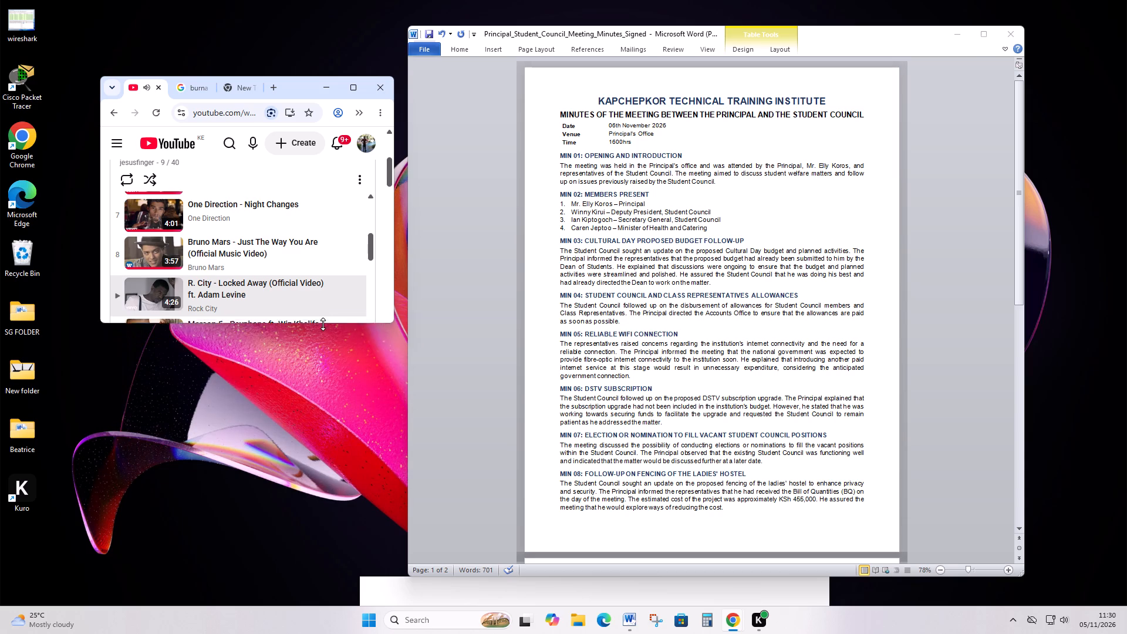
{"action": "left_click_drag", "start_coordinate": [323, 324], "coordinate": [319, 264]}
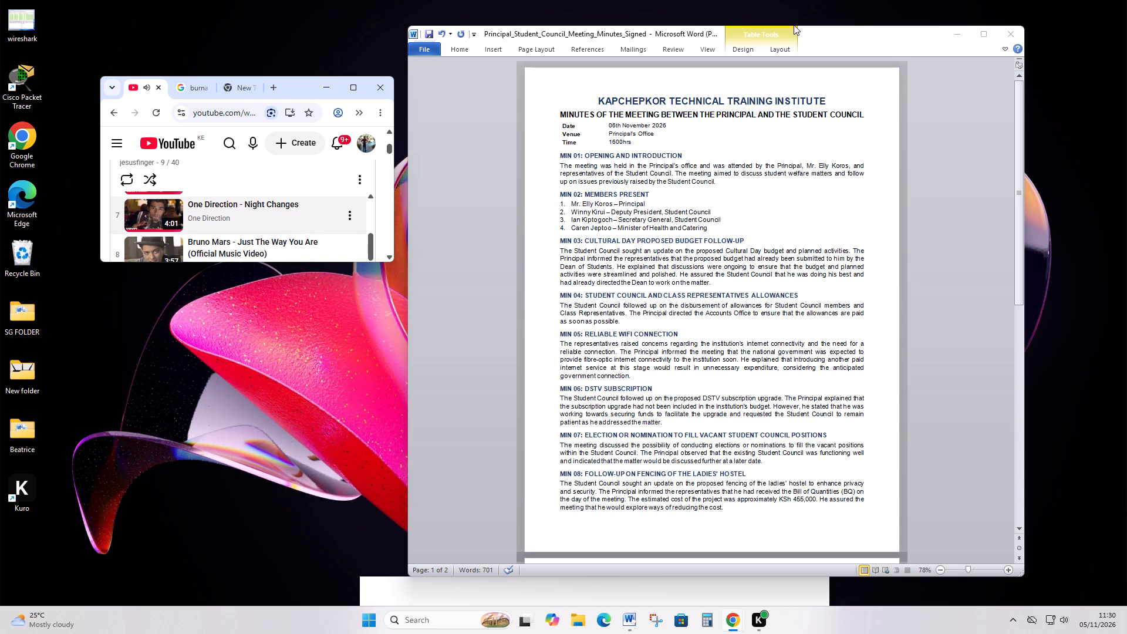
{"action": "left_click_drag", "start_coordinate": [851, 41], "coordinate": [671, 51]}
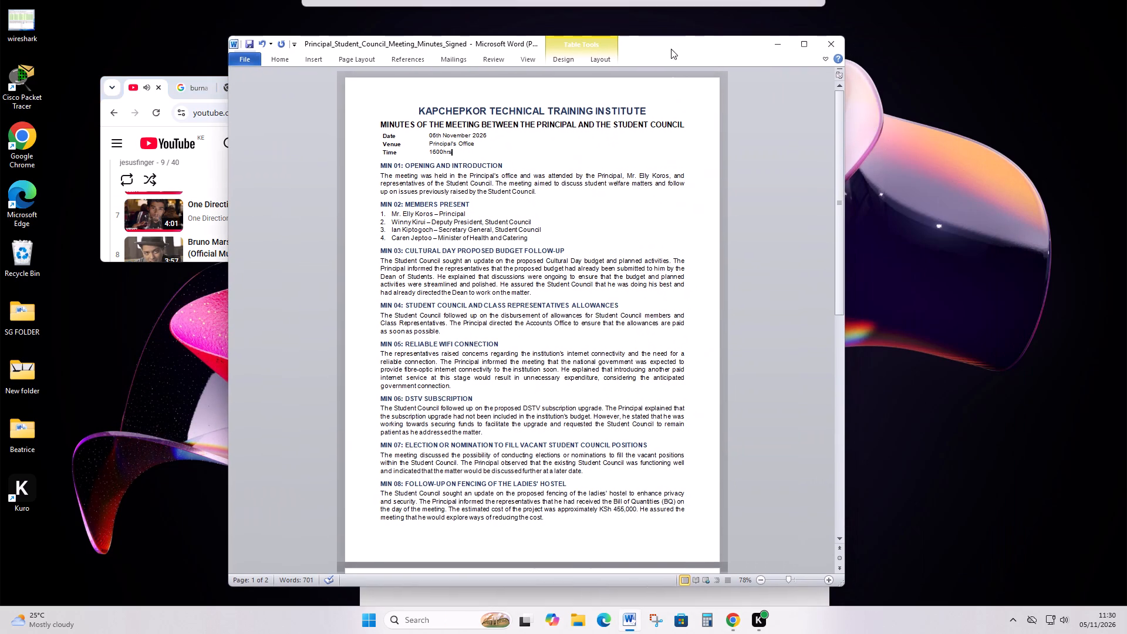
{"action": "left_click_drag", "start_coordinate": [734, 49], "coordinate": [759, 28]}
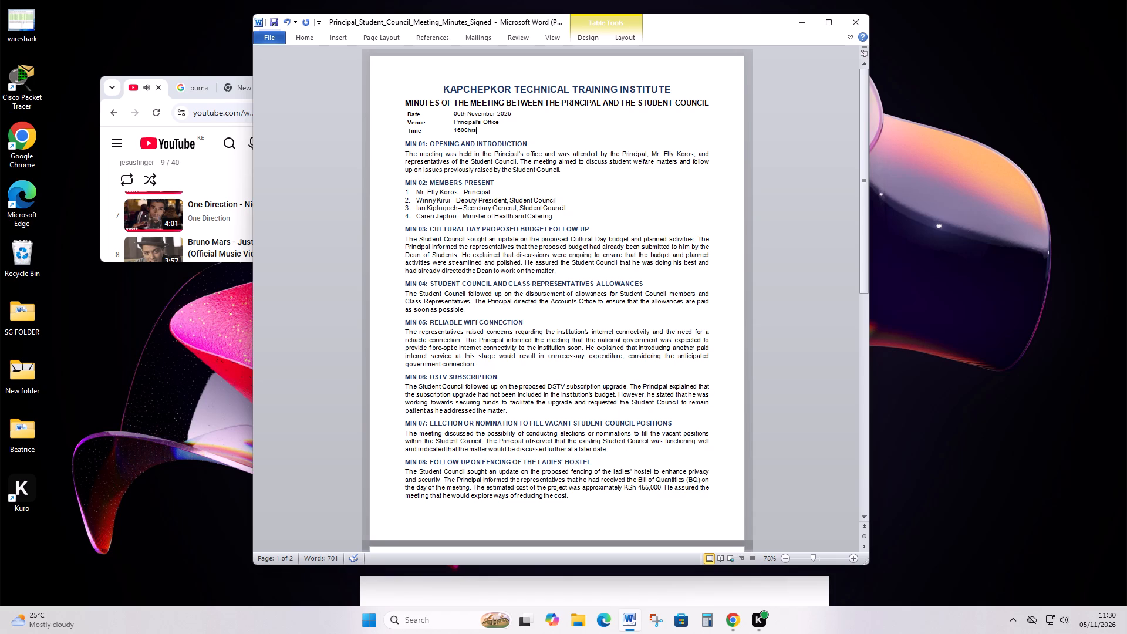
Read the minutes in Word from the opening and introduction through to MIN 09.
{"action": "scroll", "coordinate": [473, 299], "scroll_direction": "down", "scroll_amount": 1}
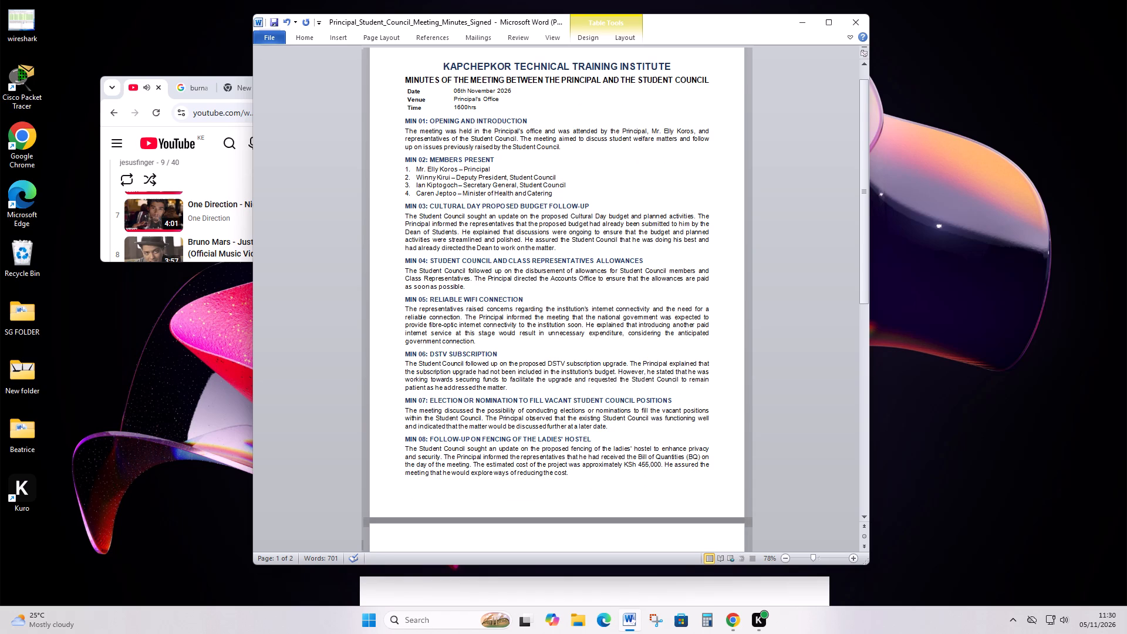
{"action": "scroll", "coordinate": [473, 297], "scroll_direction": "down", "scroll_amount": 1}
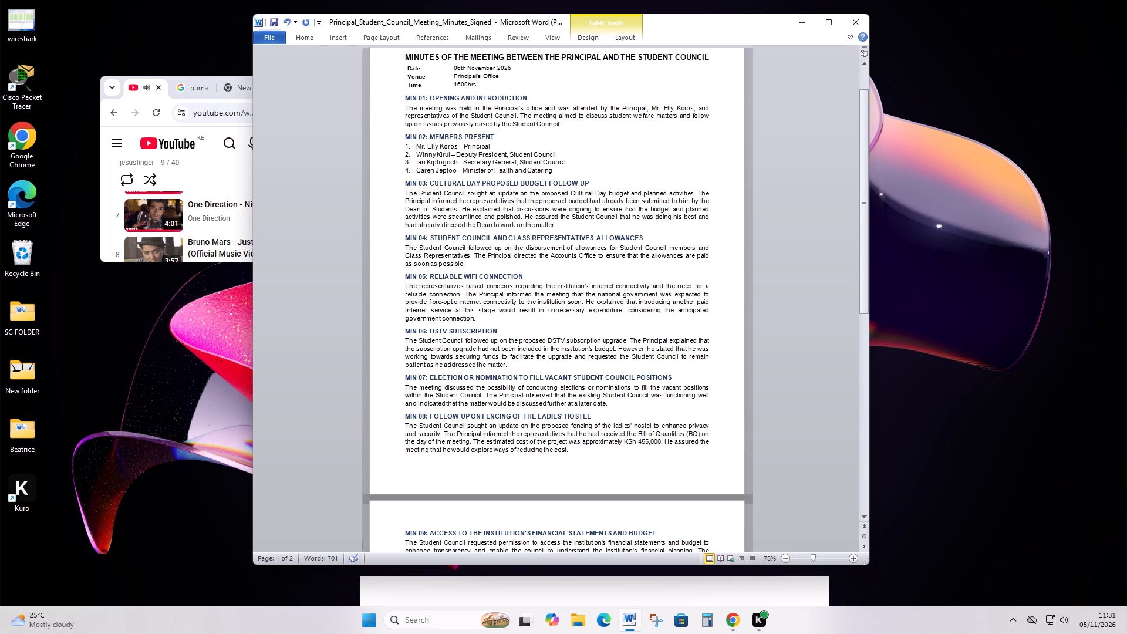
{"action": "scroll", "coordinate": [495, 281], "scroll_direction": "down", "scroll_amount": 1}
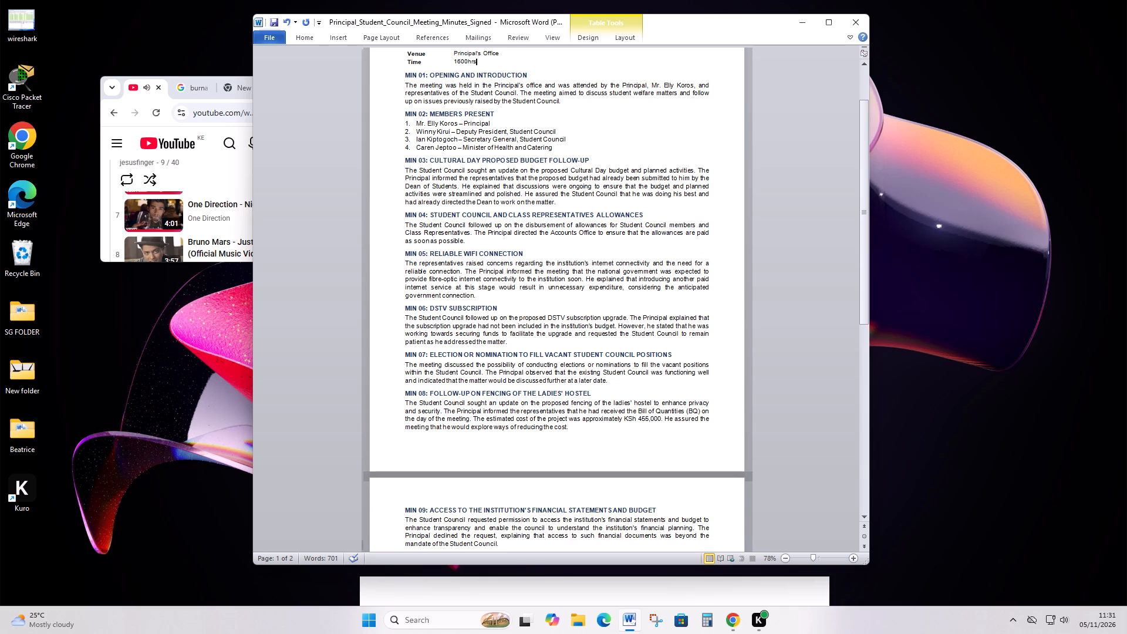
Bring the YouTube window to the front, go back up to the video player and toggle its playback.
{"action": "left_click", "coordinate": [734, 620]}
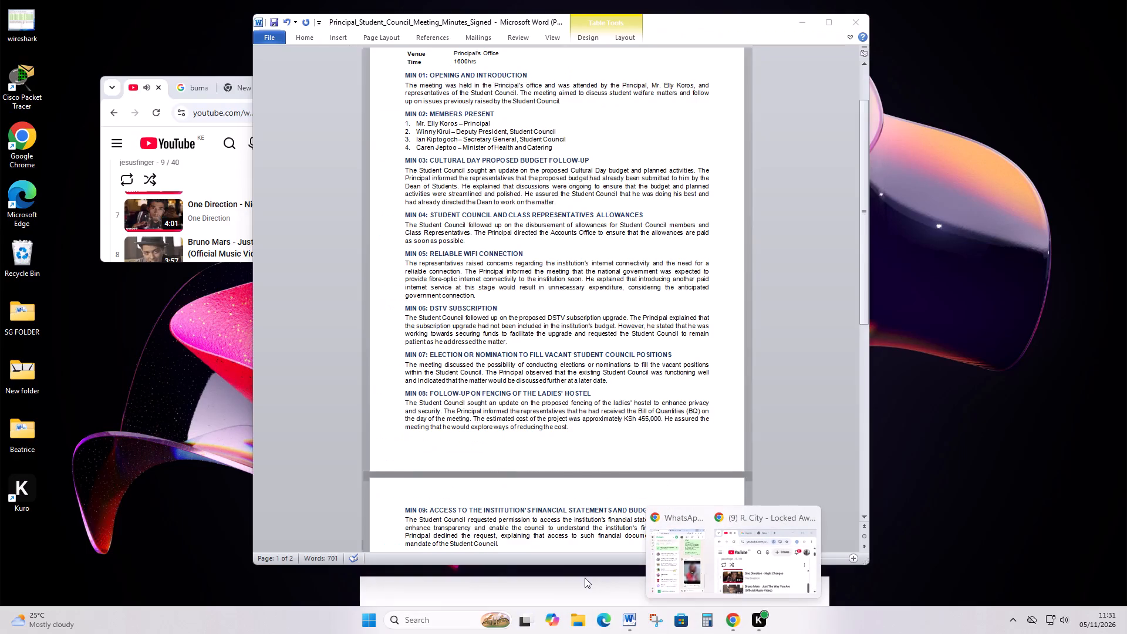
{"action": "left_click", "coordinate": [208, 168]}
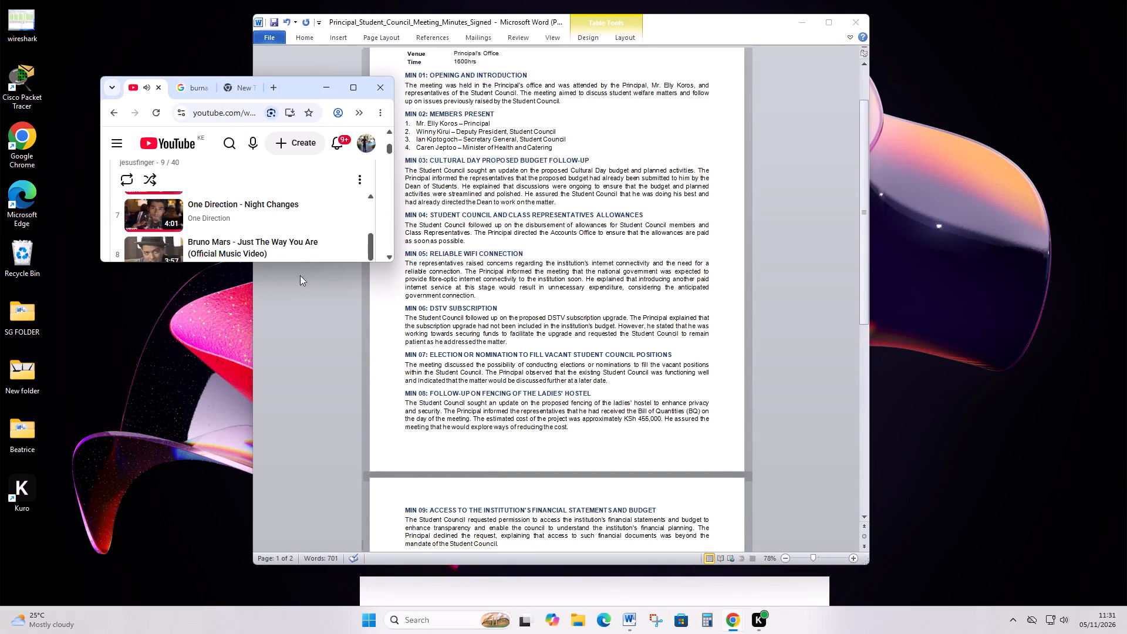
{"action": "scroll", "coordinate": [256, 213], "scroll_direction": "up", "scroll_amount": 16}
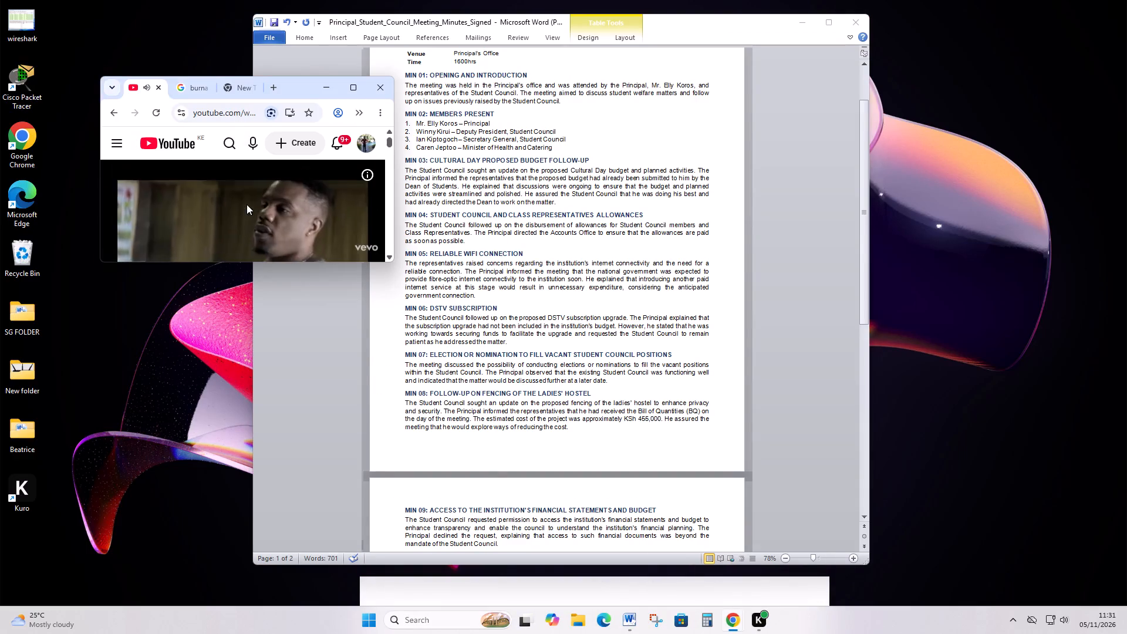
{"action": "scroll", "coordinate": [247, 204], "scroll_direction": "up", "scroll_amount": 3}
{"action": "left_click", "coordinate": [248, 206]}
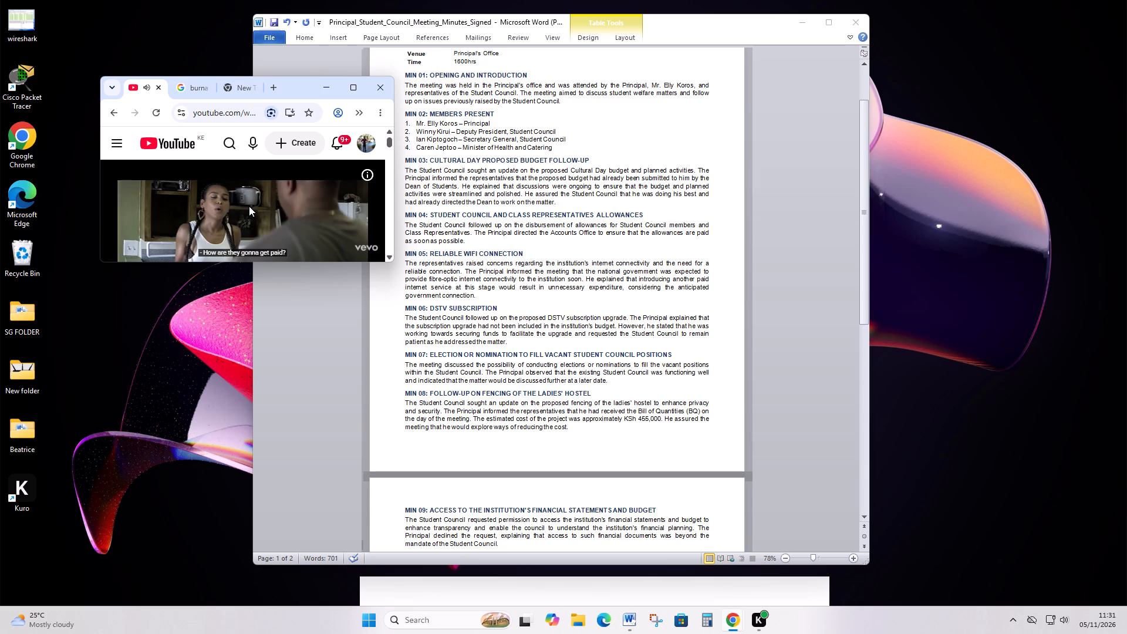
{"action": "left_click", "coordinate": [259, 204]}
Switch back to the minutes in Word, read on through MIN 10, and return to the document's title and meeting details.
{"action": "left_click", "coordinate": [466, 241]}
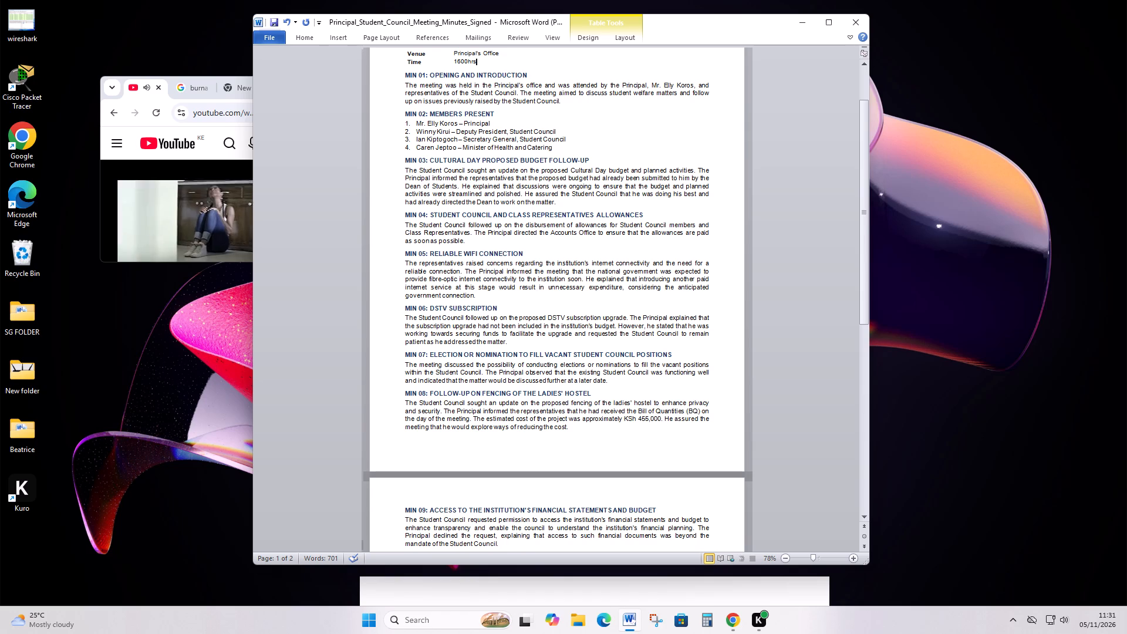
{"action": "scroll", "coordinate": [538, 251], "scroll_direction": "down", "scroll_amount": 1}
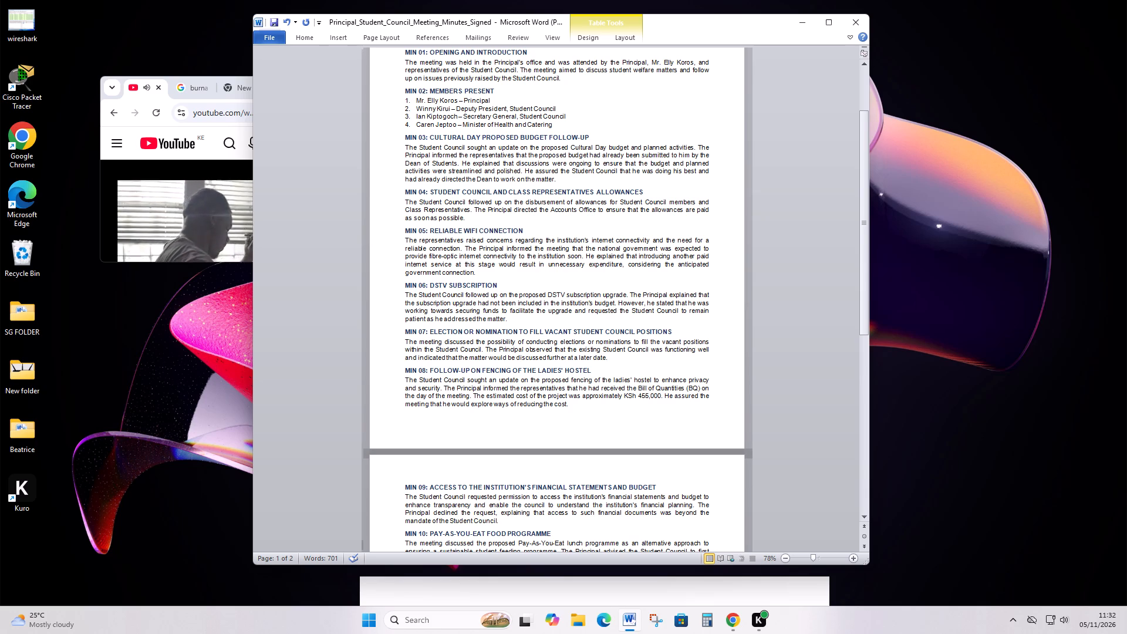
{"action": "scroll", "coordinate": [466, 278], "scroll_direction": "down", "scroll_amount": 1}
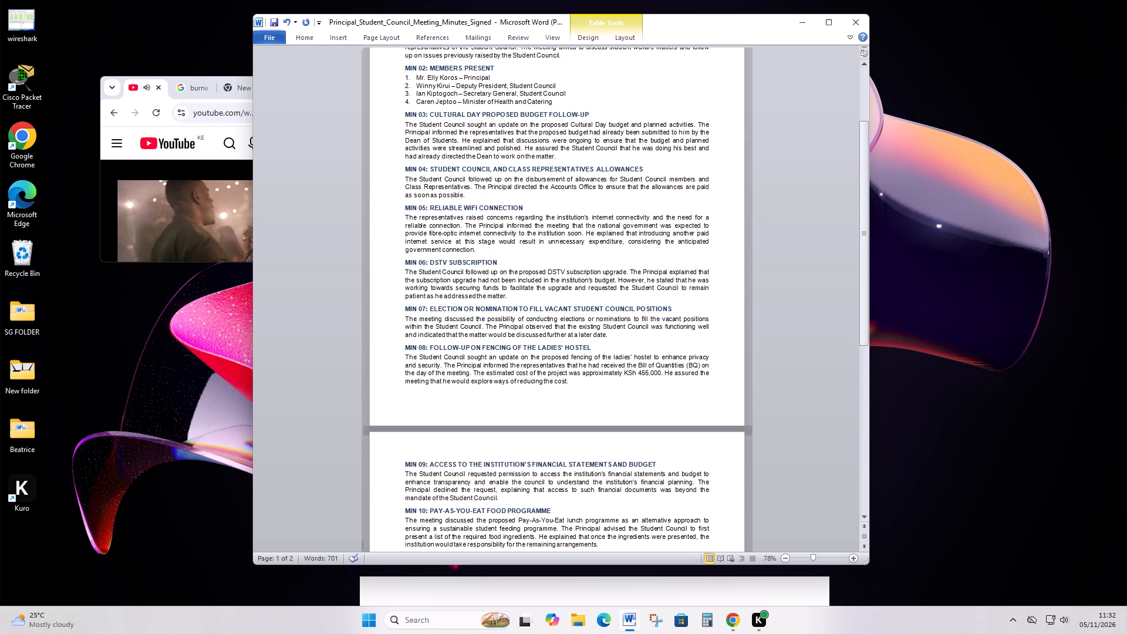
{"action": "scroll", "coordinate": [495, 227], "scroll_direction": "up", "scroll_amount": 6}
{"action": "scroll", "coordinate": [473, 175], "scroll_direction": "up", "scroll_amount": 4}
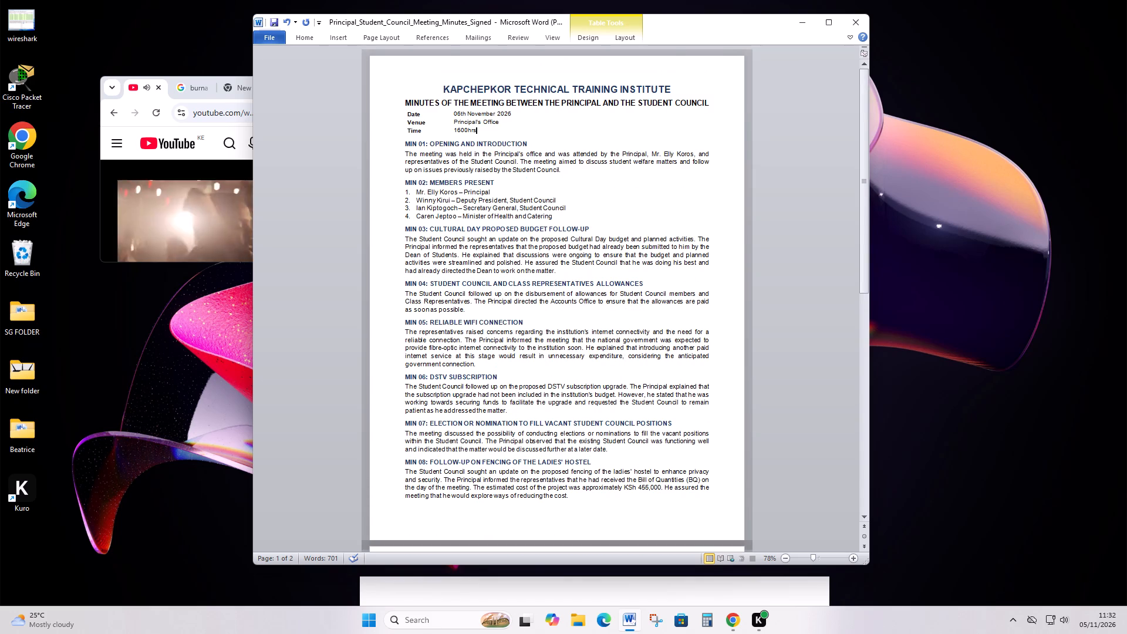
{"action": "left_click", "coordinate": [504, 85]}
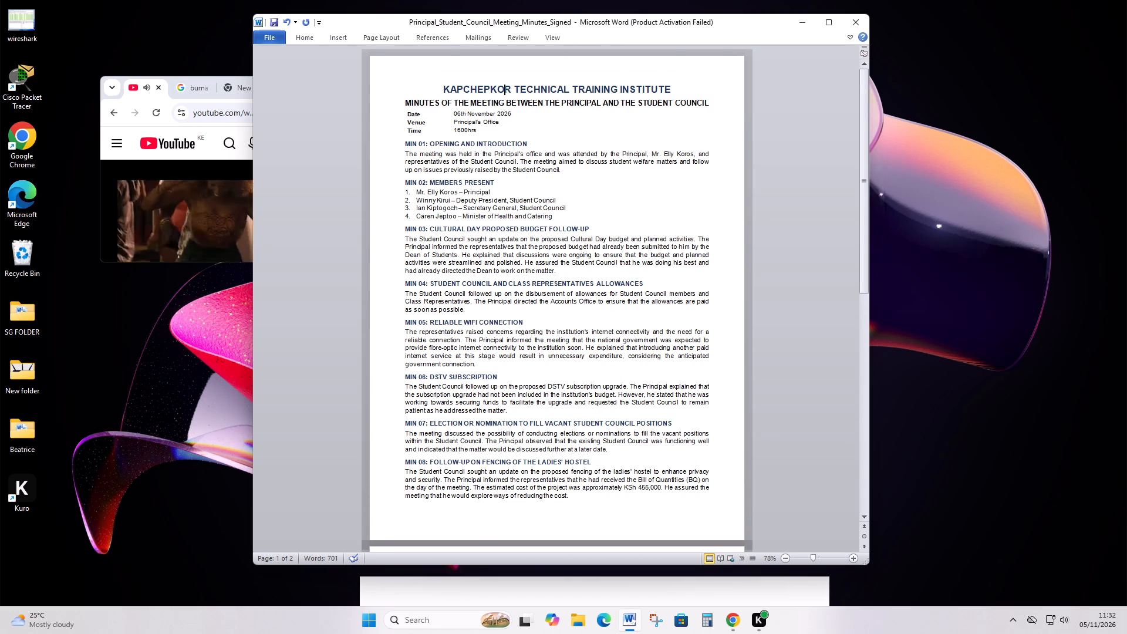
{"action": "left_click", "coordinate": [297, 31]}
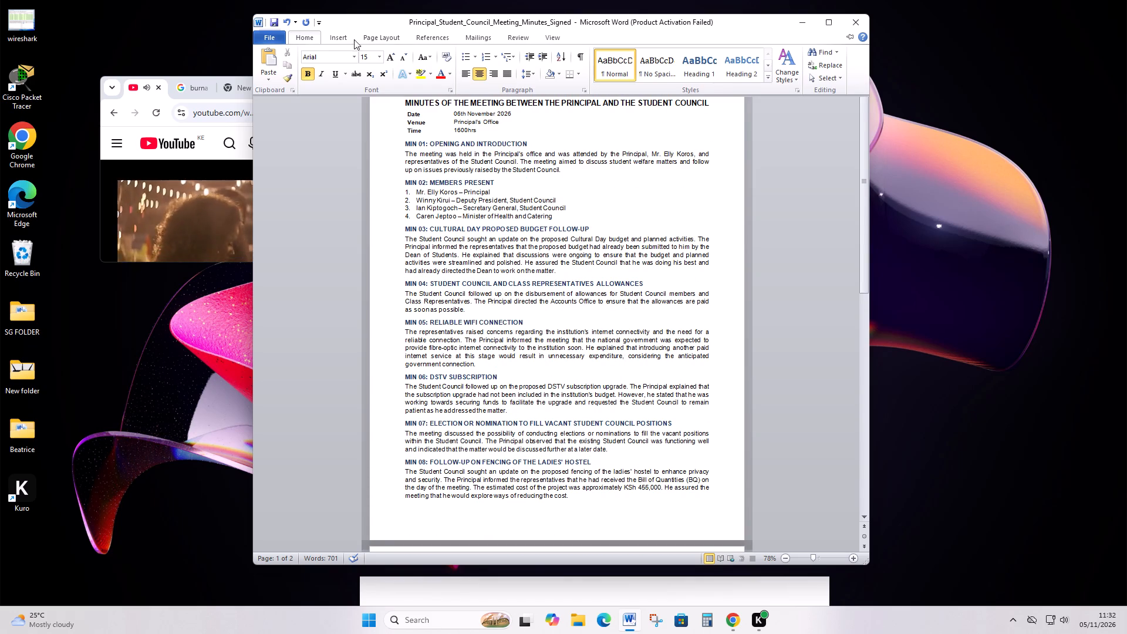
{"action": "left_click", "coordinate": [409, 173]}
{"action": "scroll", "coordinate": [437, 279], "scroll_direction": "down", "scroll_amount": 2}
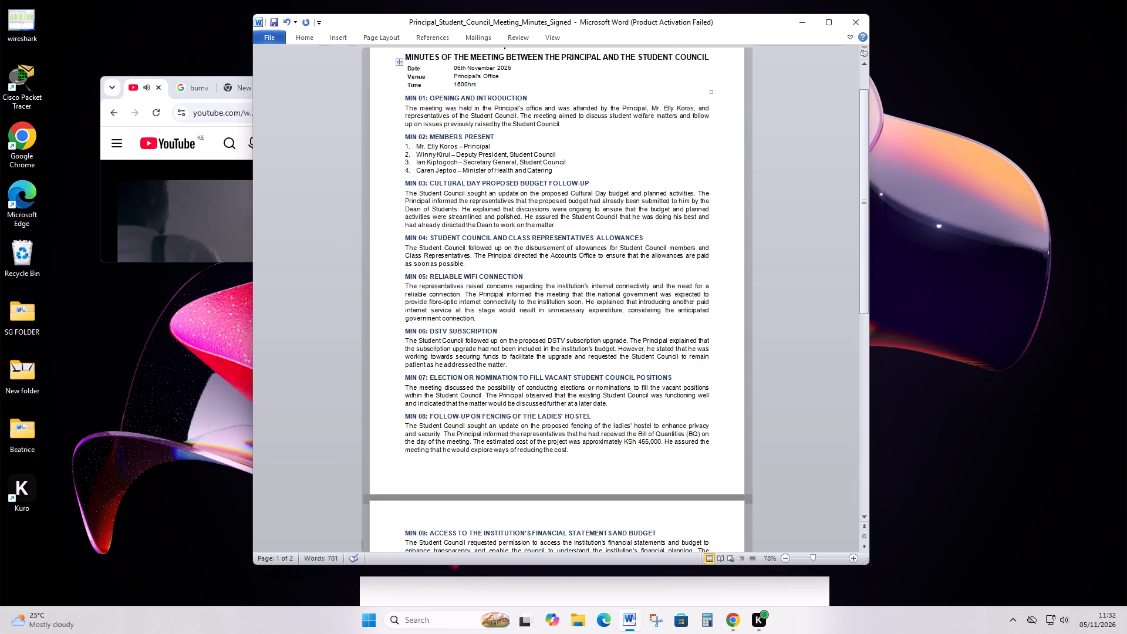
Maximize the Word minutes window and review the first page of the minutes.
{"action": "left_click_drag", "start_coordinate": [664, 24], "coordinate": [570, 53]}
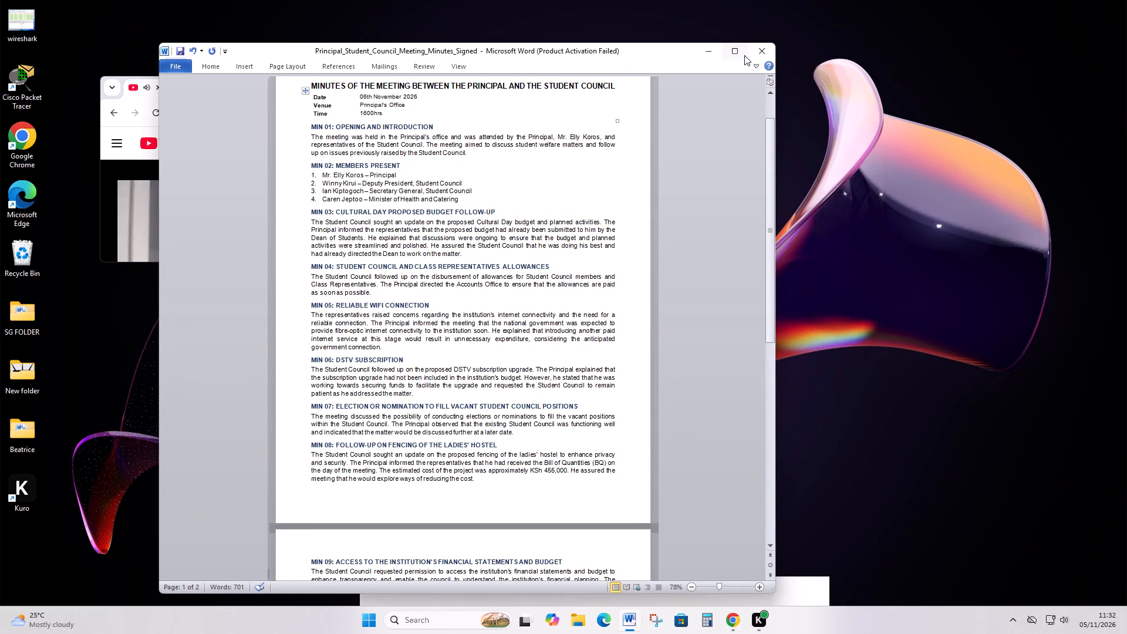
{"action": "left_click", "coordinate": [731, 50]}
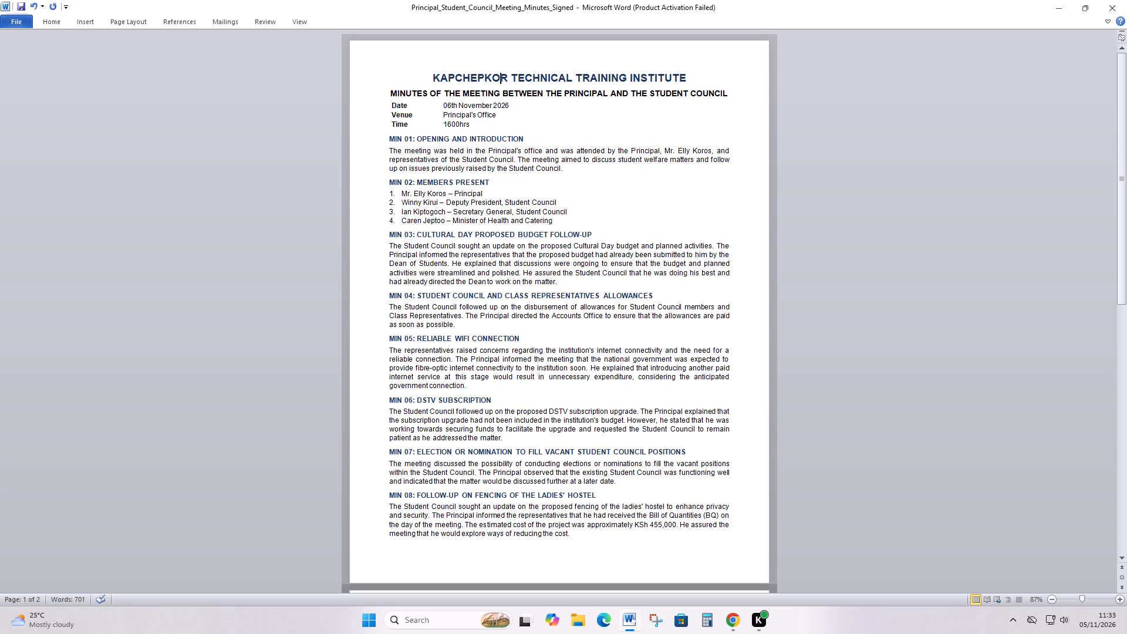
{"action": "scroll", "coordinate": [491, 244], "scroll_direction": "down", "scroll_amount": 1}
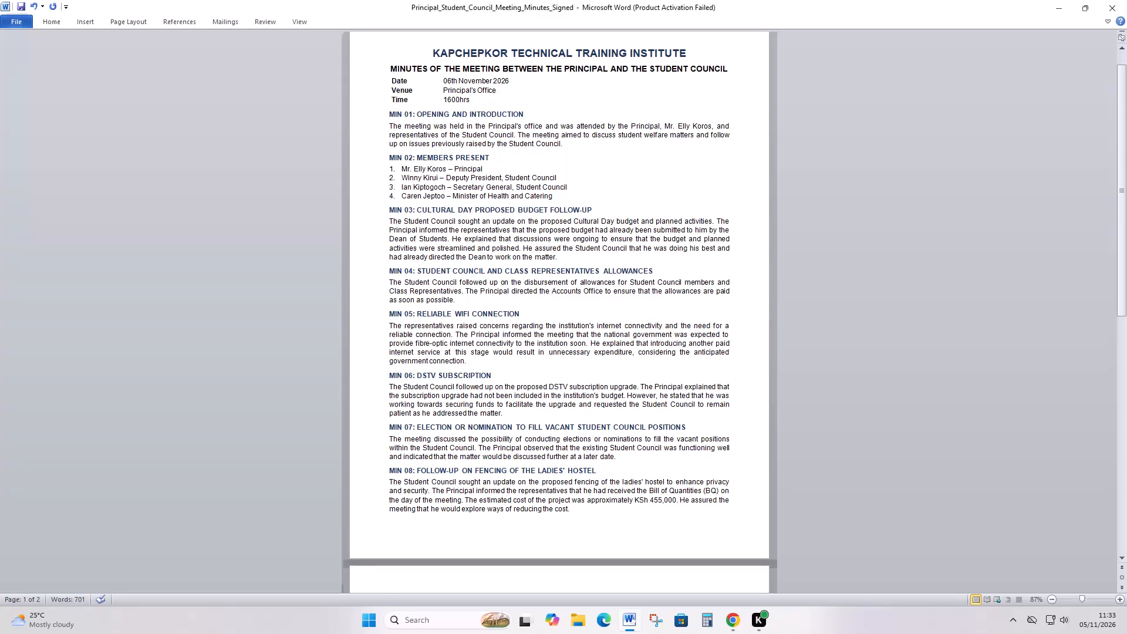
{"action": "scroll", "coordinate": [467, 323], "scroll_direction": "down", "scroll_amount": 1}
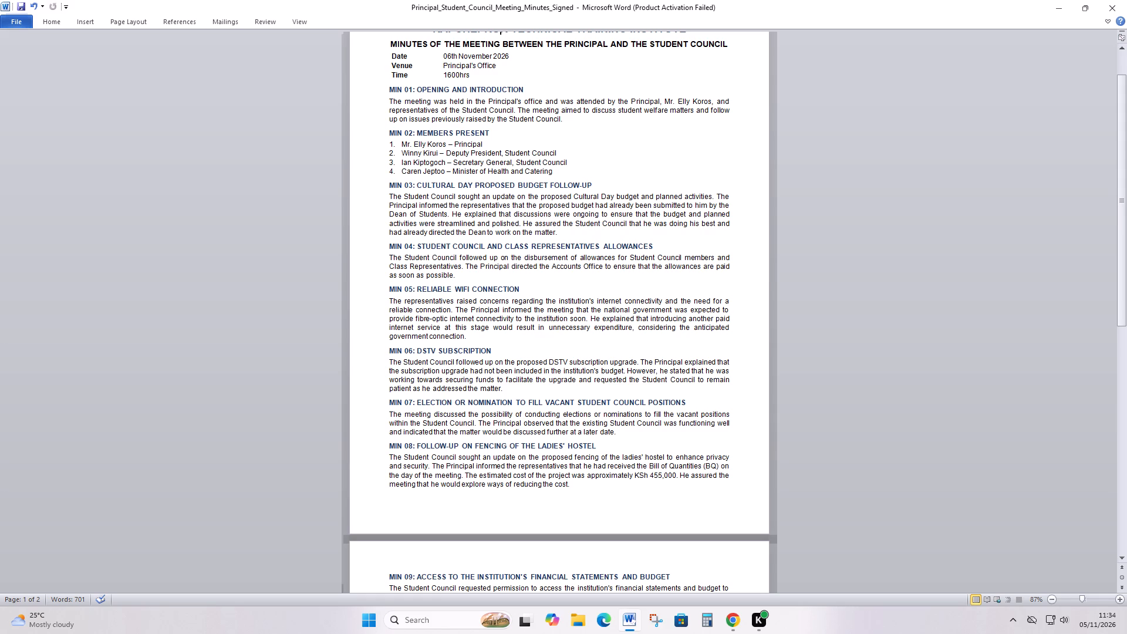
Extend the last sentence of MIN 05 after "government connection" with "he promised to do".
{"action": "left_click", "coordinate": [463, 336]}
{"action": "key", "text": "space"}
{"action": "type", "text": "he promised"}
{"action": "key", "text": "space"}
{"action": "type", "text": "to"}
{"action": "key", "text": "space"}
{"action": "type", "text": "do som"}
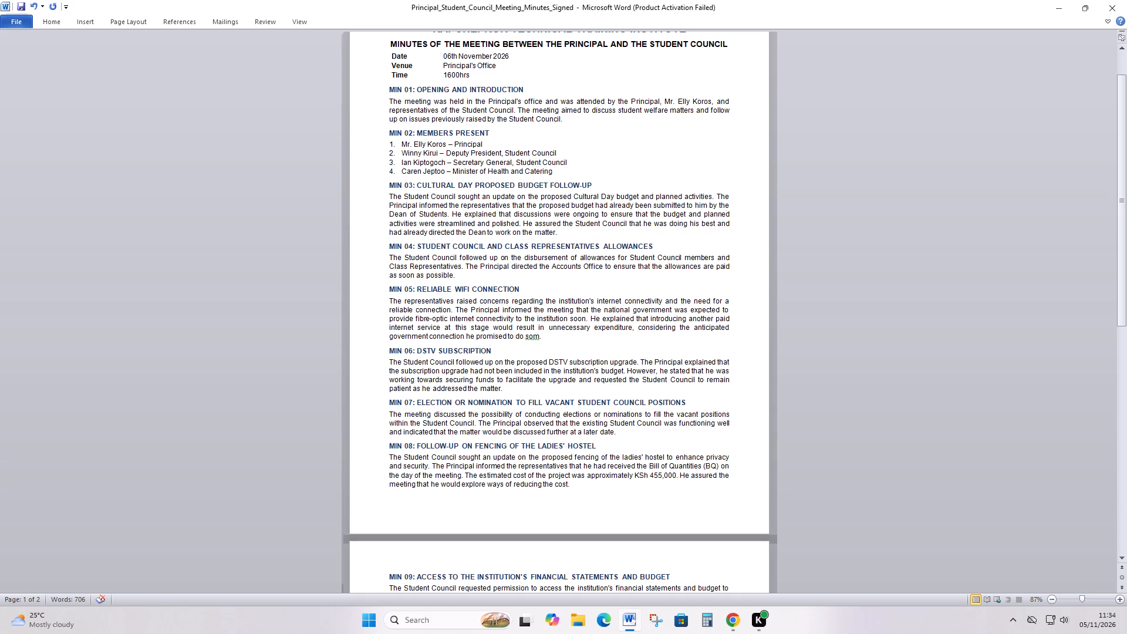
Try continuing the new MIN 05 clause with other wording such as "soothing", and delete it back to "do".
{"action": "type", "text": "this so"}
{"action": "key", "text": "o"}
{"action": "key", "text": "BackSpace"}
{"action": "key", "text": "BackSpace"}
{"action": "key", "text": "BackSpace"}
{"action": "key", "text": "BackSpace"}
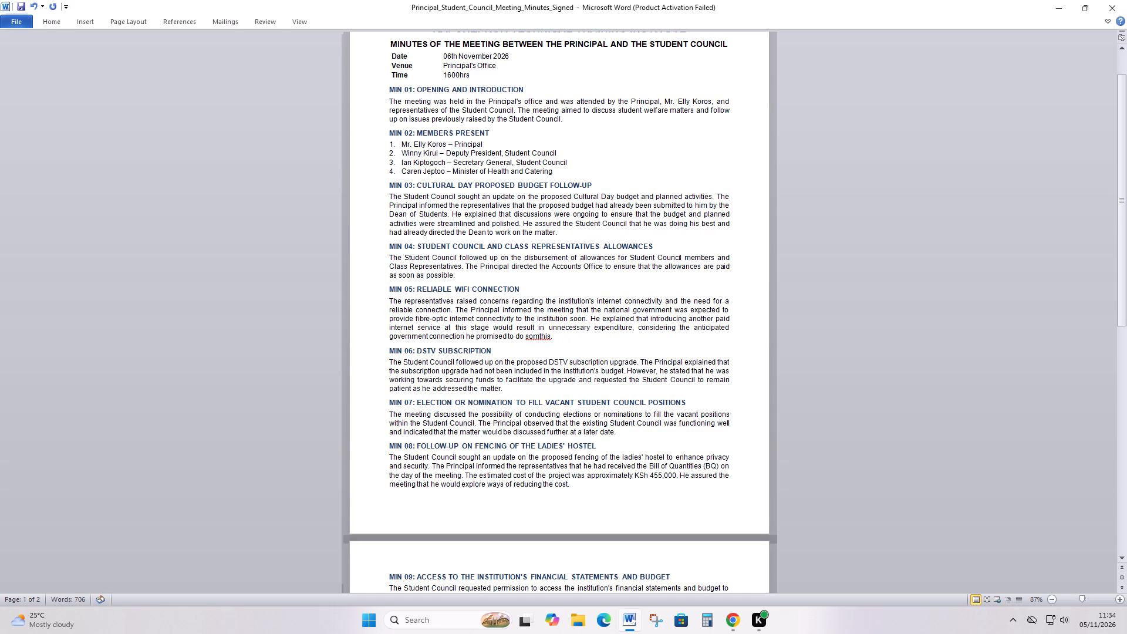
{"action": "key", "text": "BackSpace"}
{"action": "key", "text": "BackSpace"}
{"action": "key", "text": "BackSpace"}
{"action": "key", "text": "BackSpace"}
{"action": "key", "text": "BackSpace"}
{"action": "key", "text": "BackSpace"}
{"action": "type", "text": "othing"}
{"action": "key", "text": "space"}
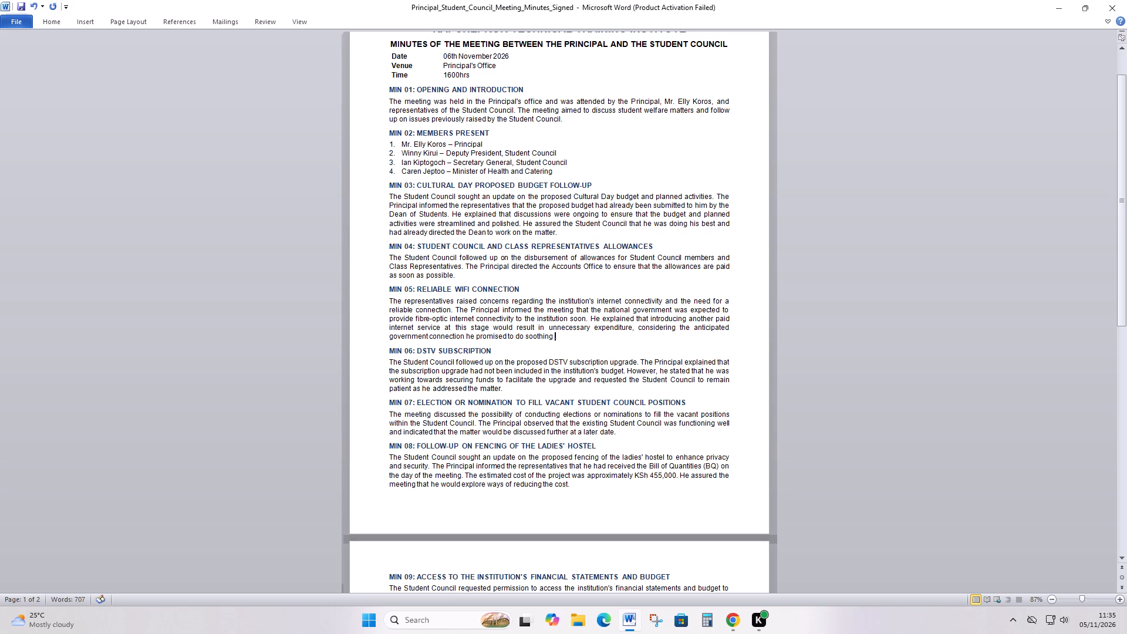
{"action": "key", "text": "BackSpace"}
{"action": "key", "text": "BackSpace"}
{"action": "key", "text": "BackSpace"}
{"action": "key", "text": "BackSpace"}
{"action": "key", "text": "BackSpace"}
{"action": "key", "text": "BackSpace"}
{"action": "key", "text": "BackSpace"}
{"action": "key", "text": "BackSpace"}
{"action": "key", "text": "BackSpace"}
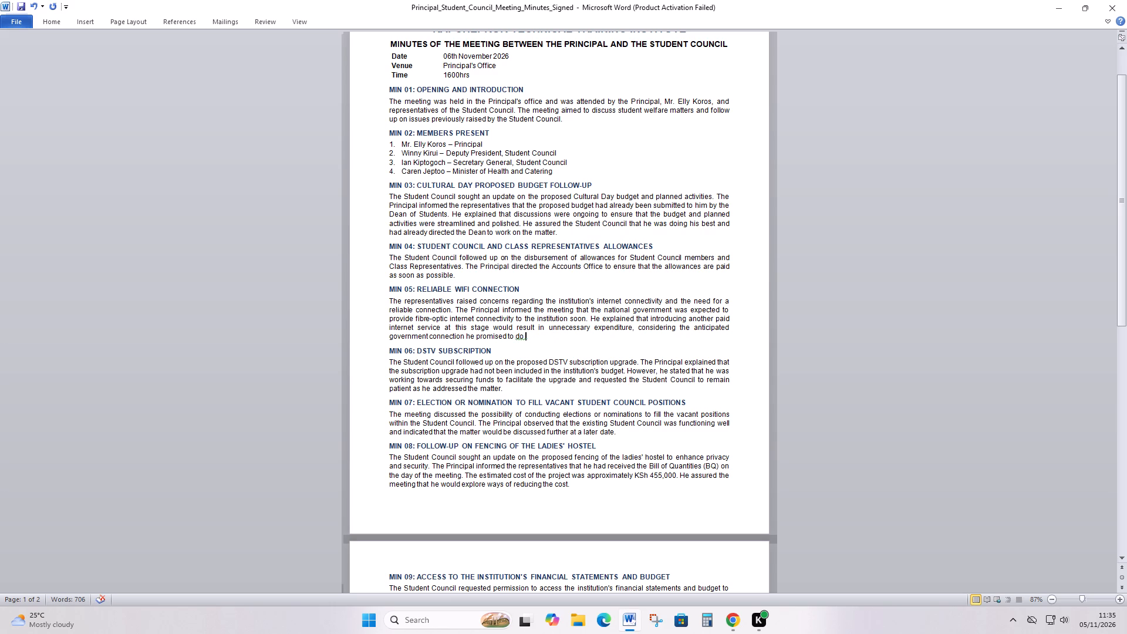
Continue the MIN 05 clause after "he promised to do" with "work on it since".
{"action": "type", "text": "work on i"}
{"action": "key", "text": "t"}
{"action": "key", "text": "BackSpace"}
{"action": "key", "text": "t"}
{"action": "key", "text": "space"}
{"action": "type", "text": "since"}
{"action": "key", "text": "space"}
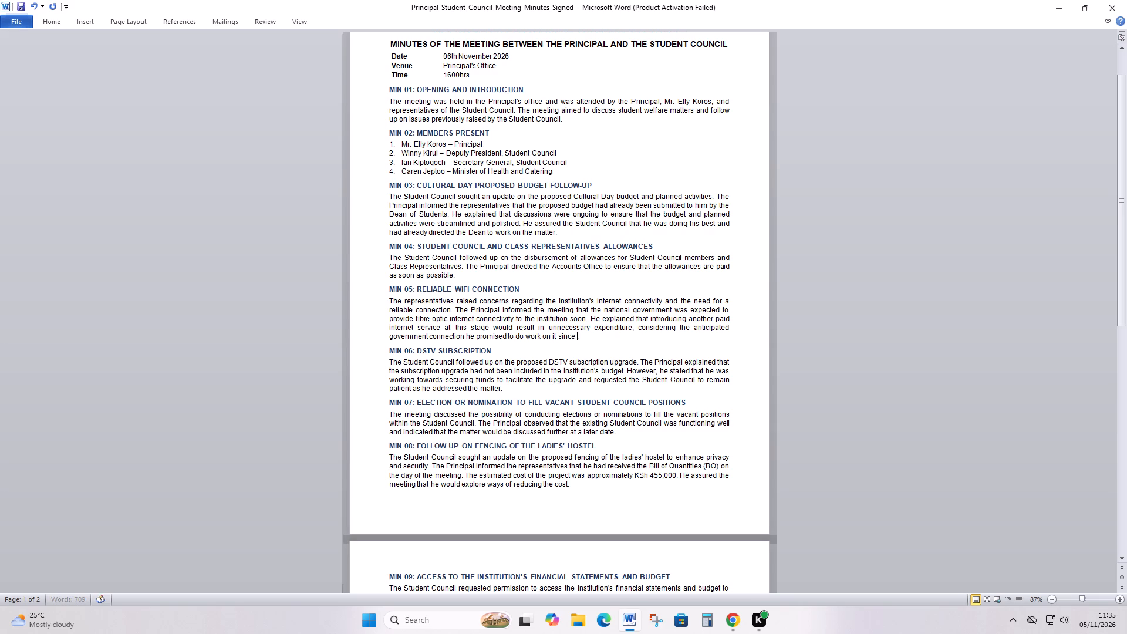
Add "the student council" after "since" in the MIN 05 sentence, correcting the spelling of "student".
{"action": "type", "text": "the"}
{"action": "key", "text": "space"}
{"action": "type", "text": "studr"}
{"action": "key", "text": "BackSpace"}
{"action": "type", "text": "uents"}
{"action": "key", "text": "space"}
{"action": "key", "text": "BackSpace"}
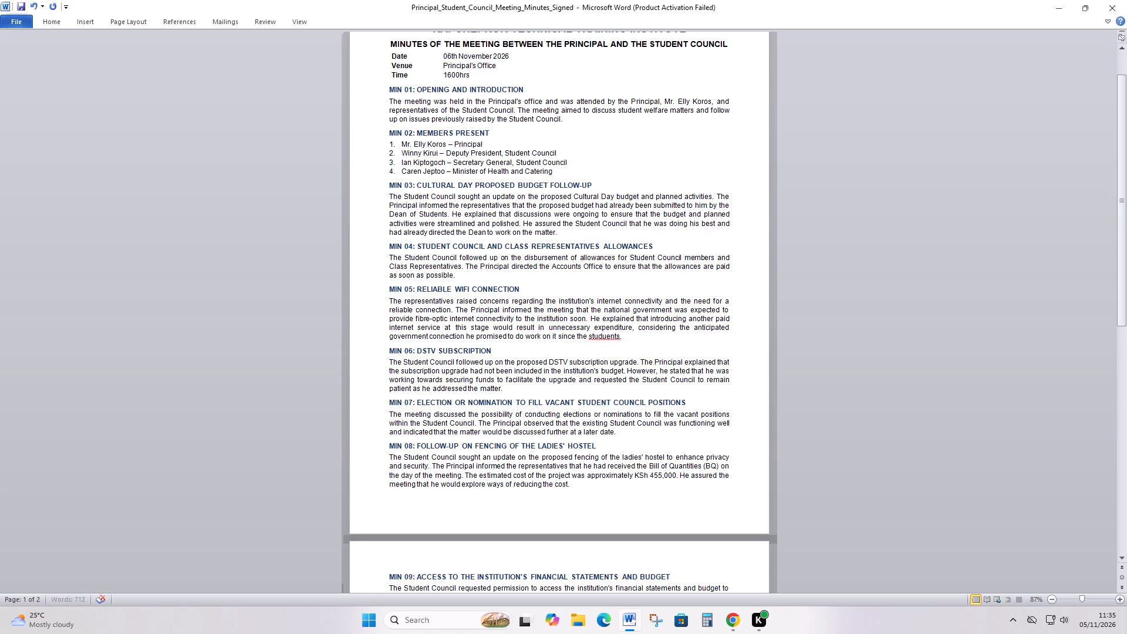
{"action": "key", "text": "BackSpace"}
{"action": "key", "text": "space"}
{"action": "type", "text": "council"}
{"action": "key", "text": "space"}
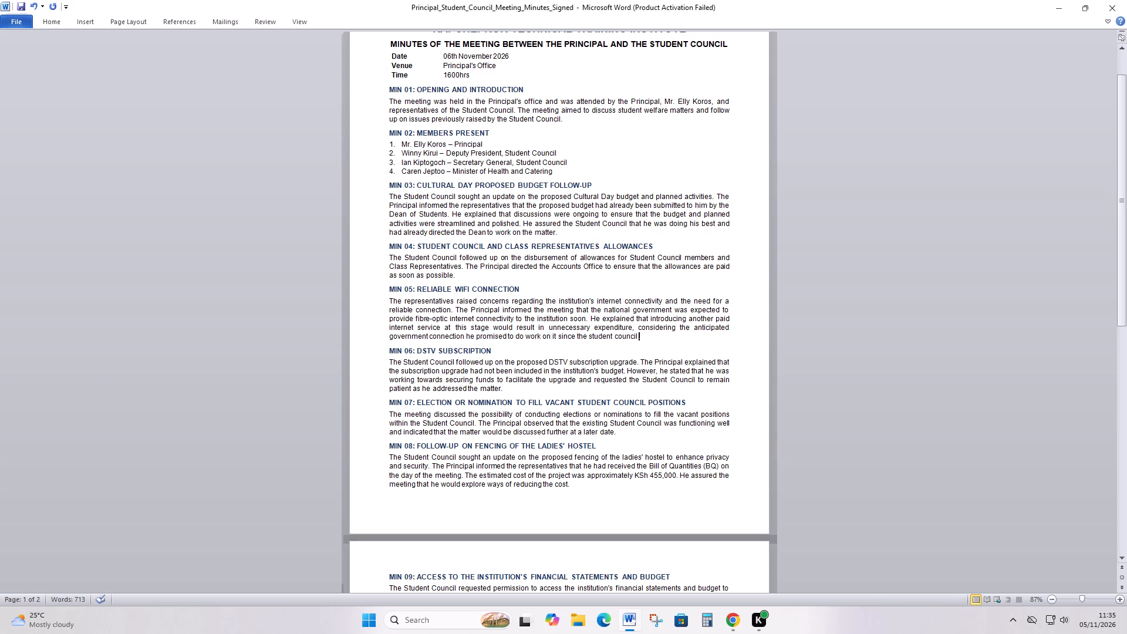
Follow "the student council" in MIN 05 with "insisted" in place of "raised", and accept the suggested spacing correction before the full stop.
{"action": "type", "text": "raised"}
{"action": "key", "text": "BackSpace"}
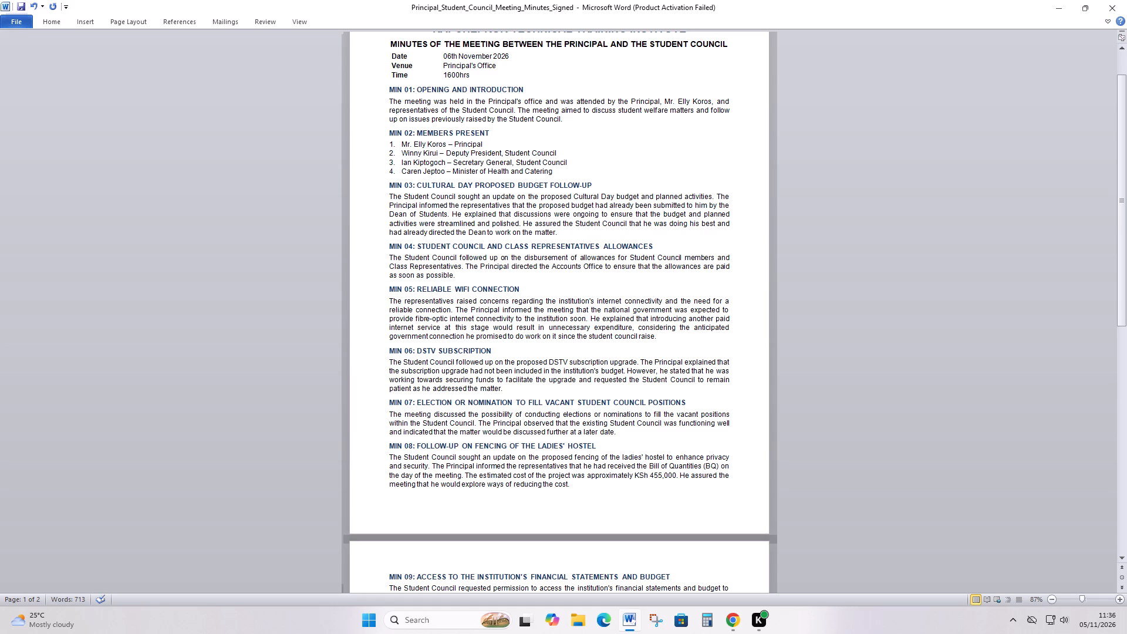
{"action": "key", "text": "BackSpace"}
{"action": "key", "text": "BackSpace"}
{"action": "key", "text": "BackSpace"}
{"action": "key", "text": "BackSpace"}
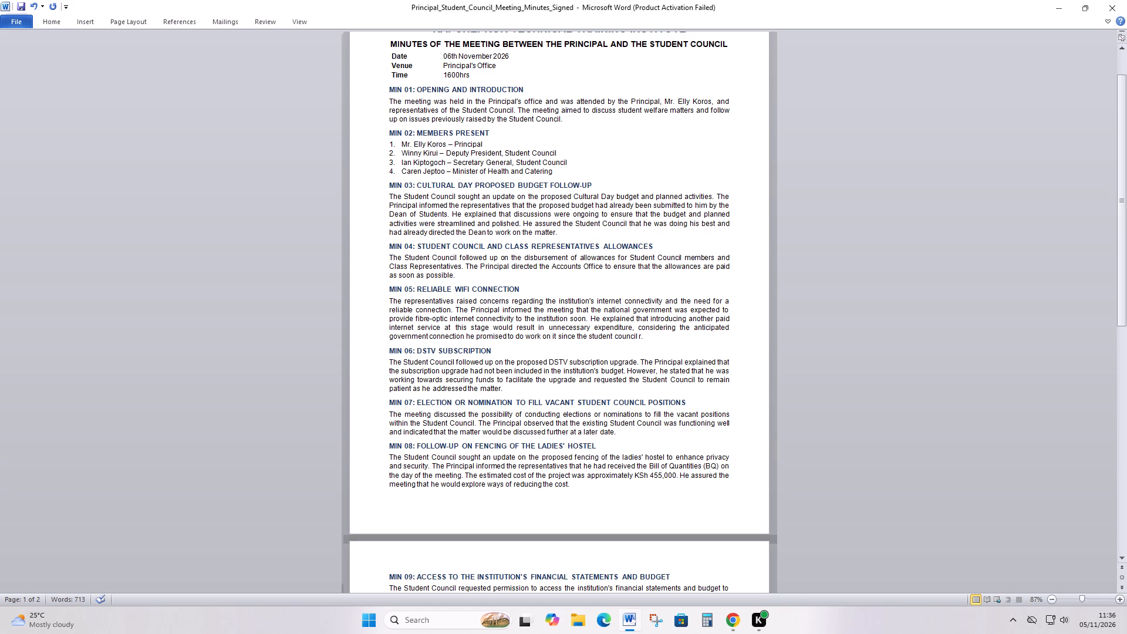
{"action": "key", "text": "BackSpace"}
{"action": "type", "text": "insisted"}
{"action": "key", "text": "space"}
{"action": "right_click", "coordinate": [646, 338]}
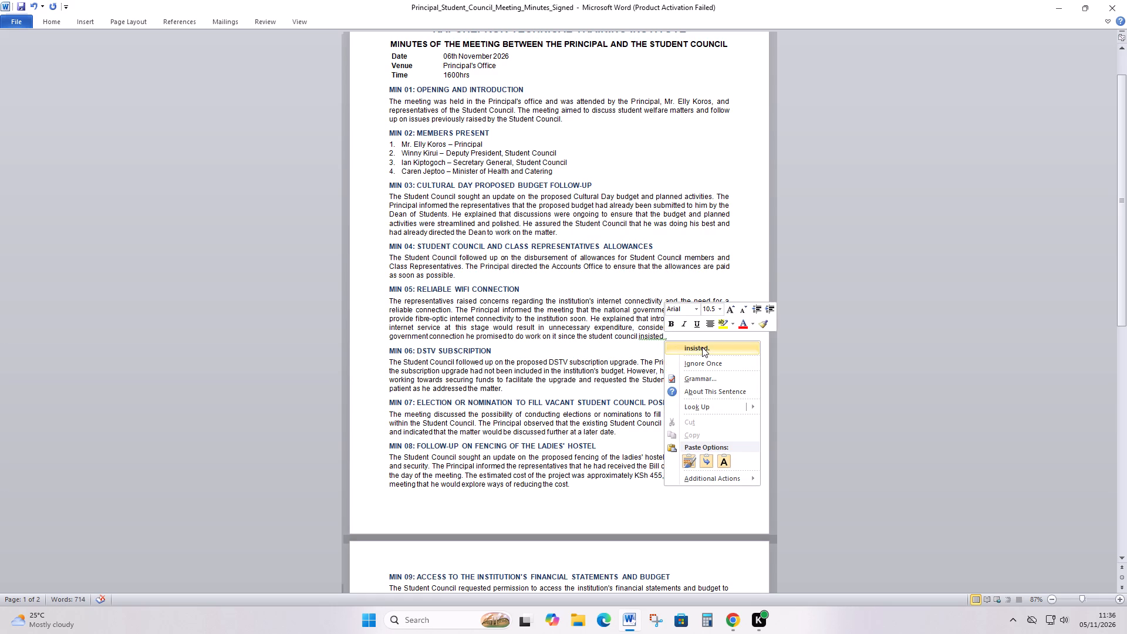
{"action": "left_click", "coordinate": [702, 347]}
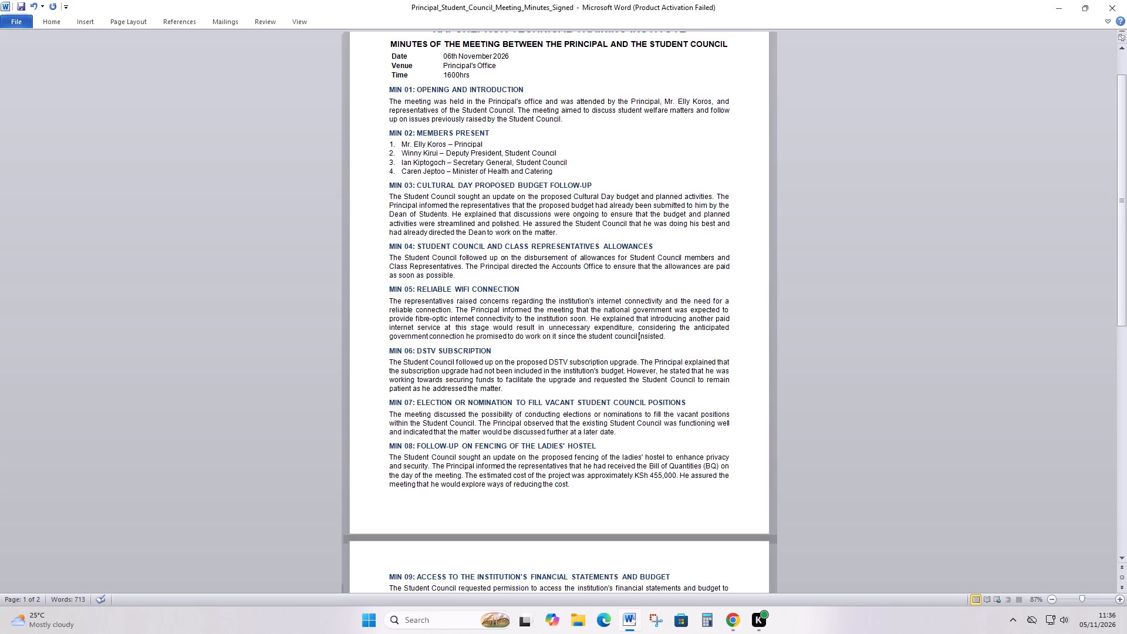
Continue the MIN 05 sentence after "insisted" with "internet was a requiment".
{"action": "left_click", "coordinate": [663, 338]}
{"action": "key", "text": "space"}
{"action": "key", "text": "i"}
{"action": "key", "text": "BackSpace"}
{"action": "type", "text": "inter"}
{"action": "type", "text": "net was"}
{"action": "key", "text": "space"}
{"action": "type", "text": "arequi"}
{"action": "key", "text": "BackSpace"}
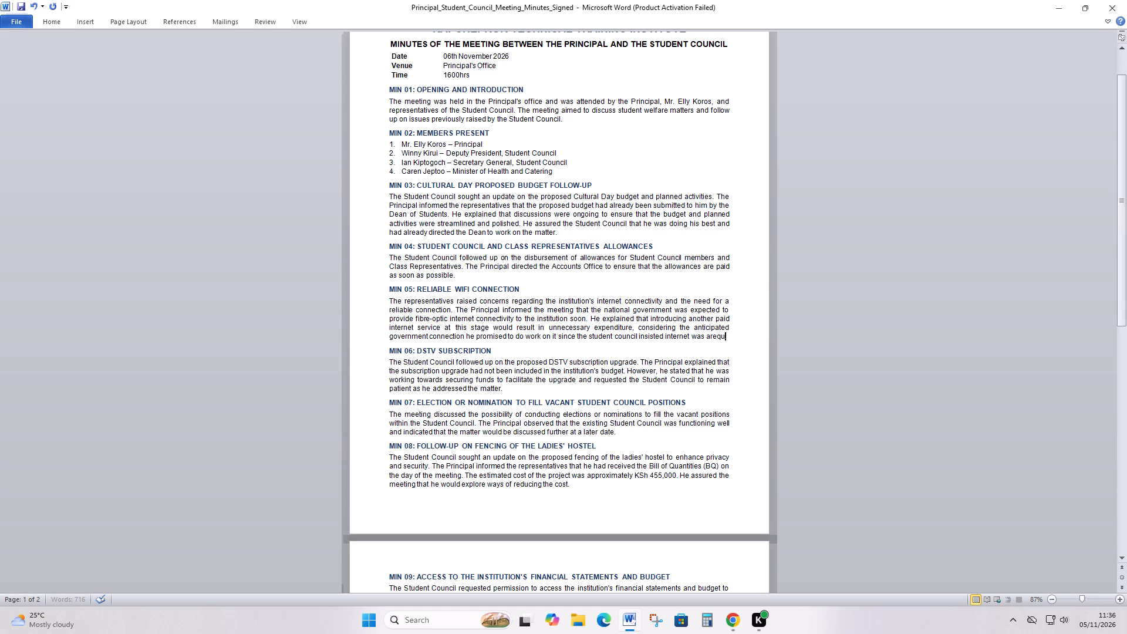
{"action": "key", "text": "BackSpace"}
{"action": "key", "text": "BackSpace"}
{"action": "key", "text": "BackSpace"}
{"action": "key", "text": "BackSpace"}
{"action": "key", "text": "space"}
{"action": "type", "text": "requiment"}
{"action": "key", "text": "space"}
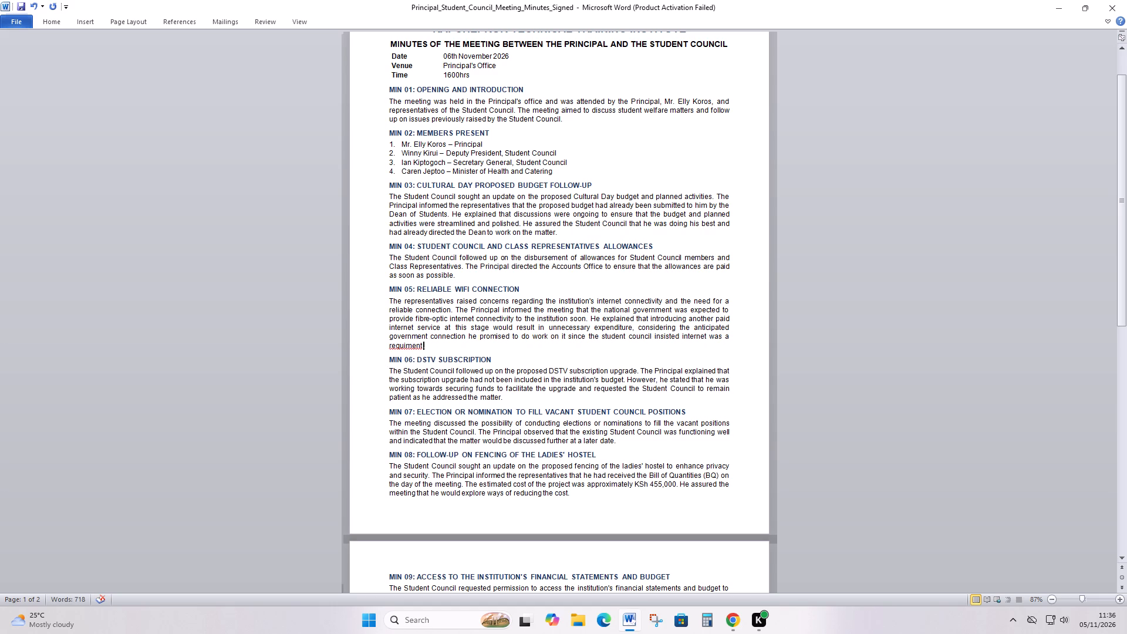
Add "for some practical" to the end of the MIN 05 sentence.
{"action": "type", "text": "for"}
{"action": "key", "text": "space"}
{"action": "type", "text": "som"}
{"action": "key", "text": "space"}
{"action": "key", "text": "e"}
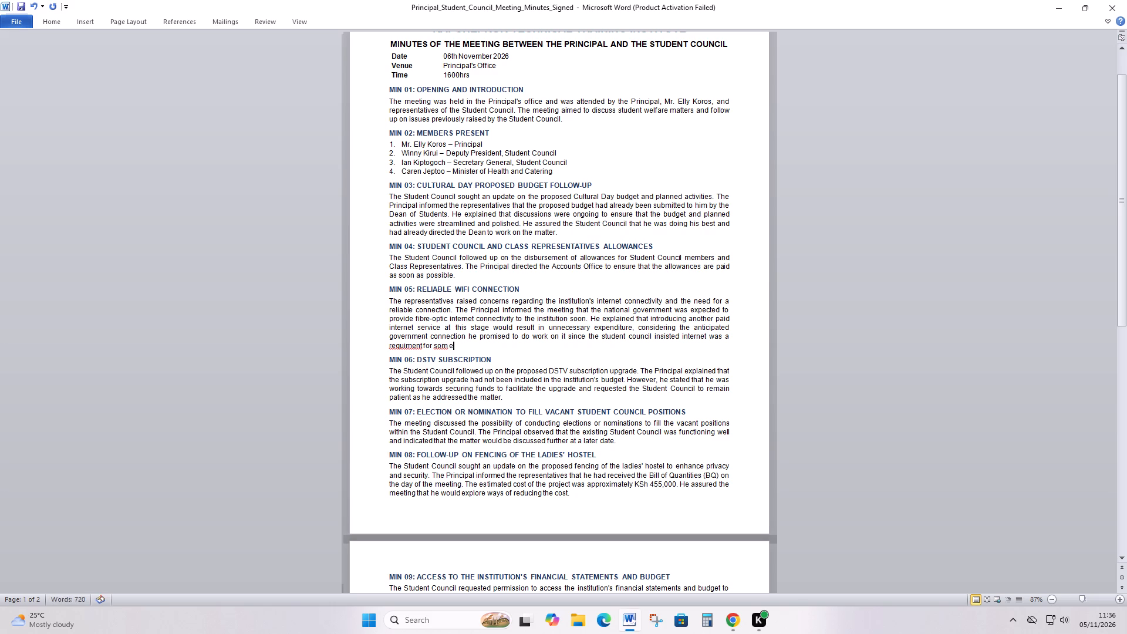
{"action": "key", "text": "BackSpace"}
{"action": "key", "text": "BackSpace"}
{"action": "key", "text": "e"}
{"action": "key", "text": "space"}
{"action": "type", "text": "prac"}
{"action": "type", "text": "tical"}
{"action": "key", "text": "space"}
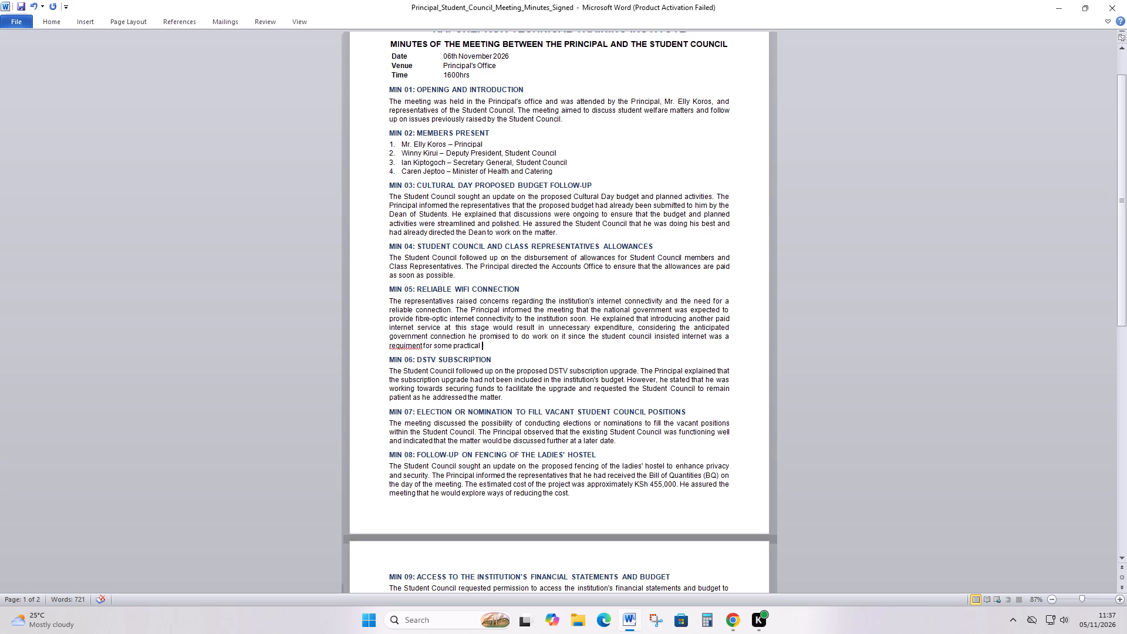
Add "exams and learning" after "practical" in the MIN 05 sentence.
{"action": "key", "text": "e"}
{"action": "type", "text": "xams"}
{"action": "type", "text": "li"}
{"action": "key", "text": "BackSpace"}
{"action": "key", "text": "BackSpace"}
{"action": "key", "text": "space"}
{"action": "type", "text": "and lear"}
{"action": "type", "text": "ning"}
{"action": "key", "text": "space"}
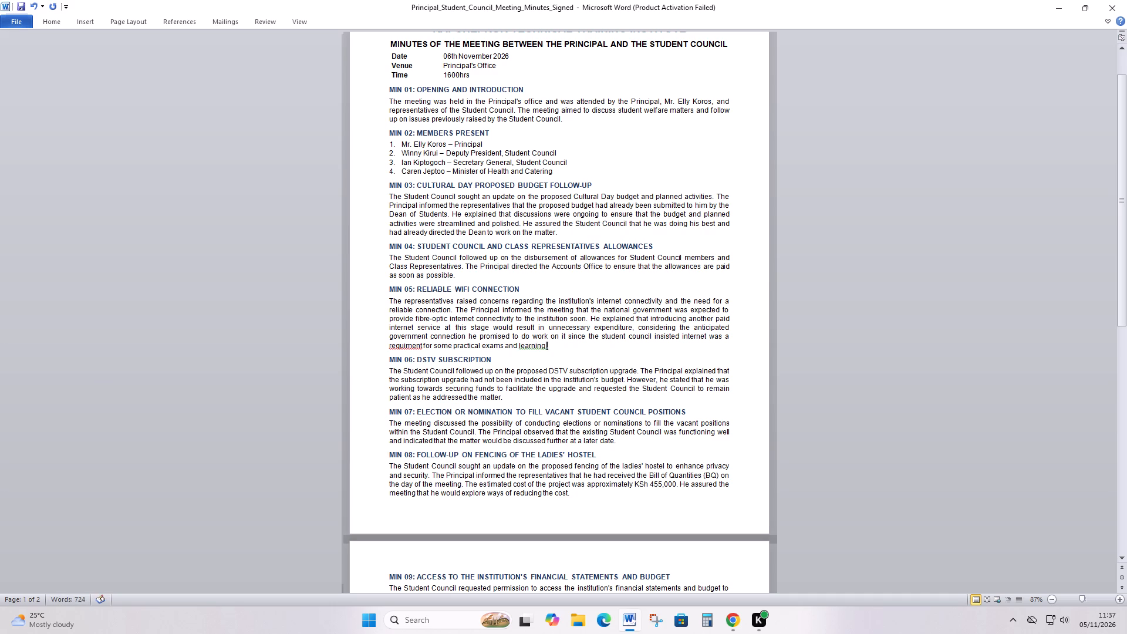
Add "like the ICT an" after "learning" in MIN 05, replacing the uppercase "AND" with lowercase letters.
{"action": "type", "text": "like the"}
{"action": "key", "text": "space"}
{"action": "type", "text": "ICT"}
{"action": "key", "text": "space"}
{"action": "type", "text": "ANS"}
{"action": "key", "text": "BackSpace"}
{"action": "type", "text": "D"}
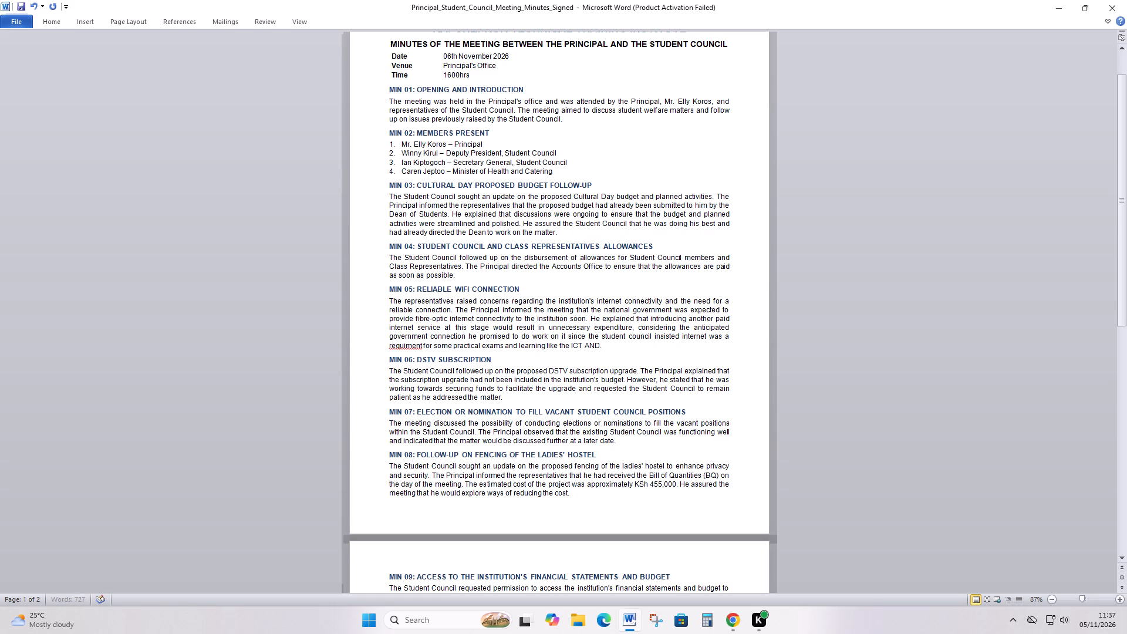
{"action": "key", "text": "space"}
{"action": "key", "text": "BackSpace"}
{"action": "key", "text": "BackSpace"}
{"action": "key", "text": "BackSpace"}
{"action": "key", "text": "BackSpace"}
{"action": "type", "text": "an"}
Switch to the YouTube window in Chrome, toggle the video's playback, and return to the end of MIN 05 in Word.
{"action": "left_click", "coordinate": [736, 623]}
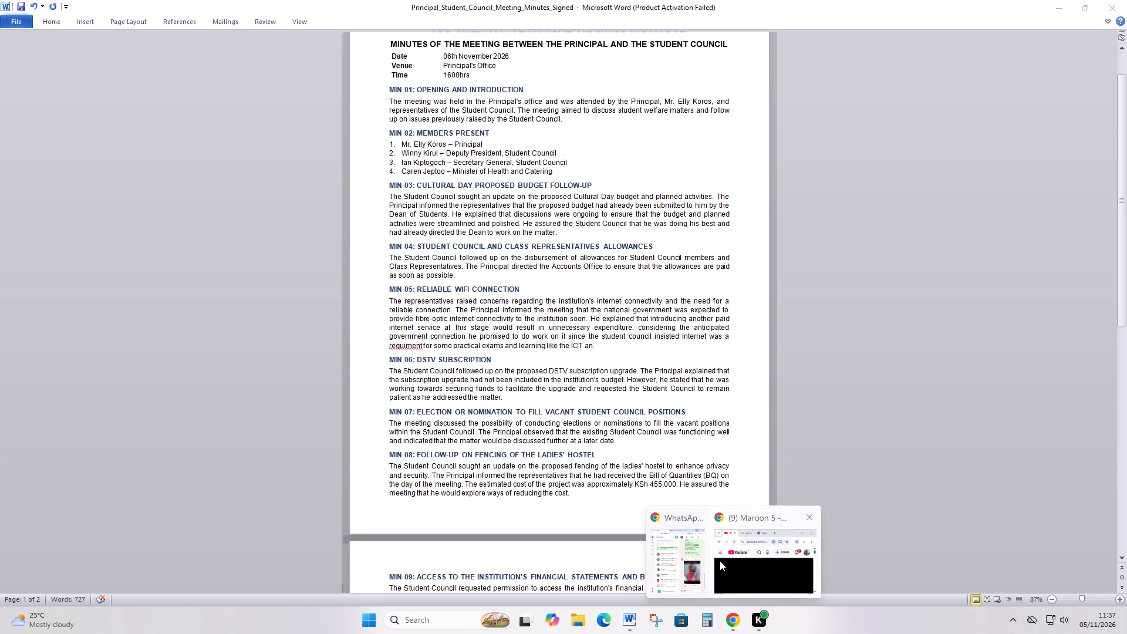
{"action": "left_click", "coordinate": [745, 561]}
{"action": "left_click", "coordinate": [316, 188]}
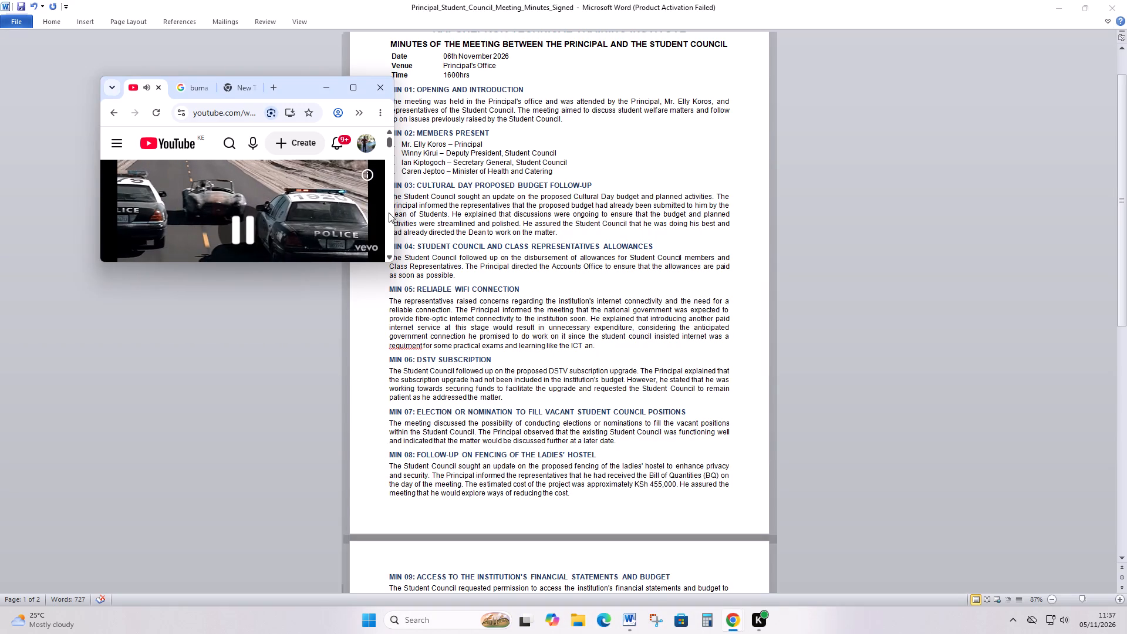
{"action": "left_click", "coordinate": [593, 349]}
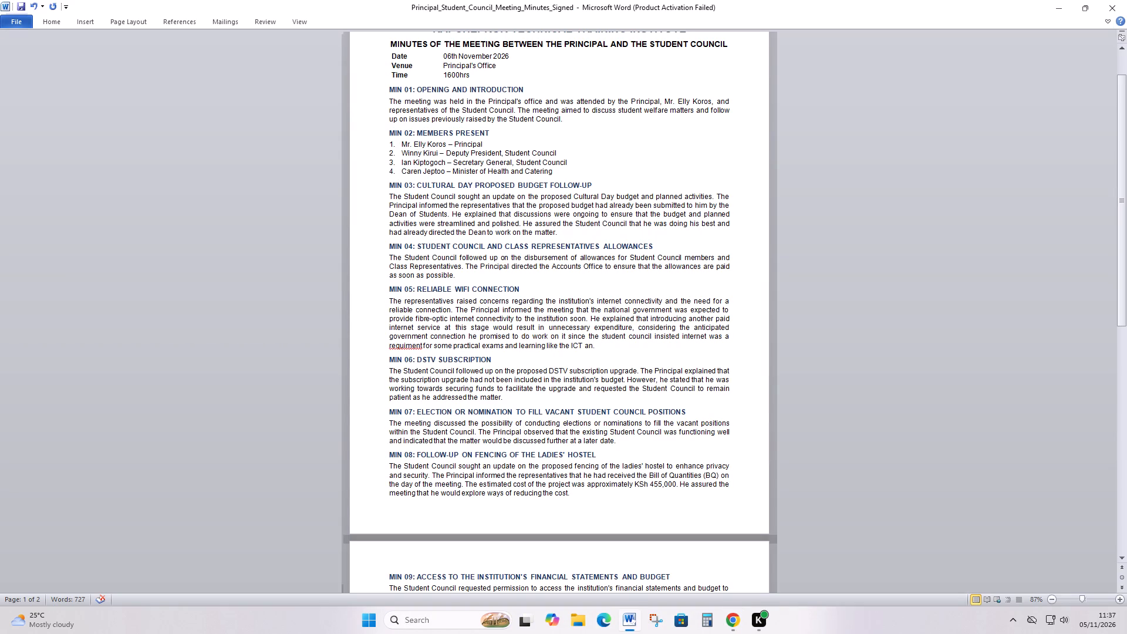
Complete the word "and" after "ICT" in MIN 05 and add "secretarial".
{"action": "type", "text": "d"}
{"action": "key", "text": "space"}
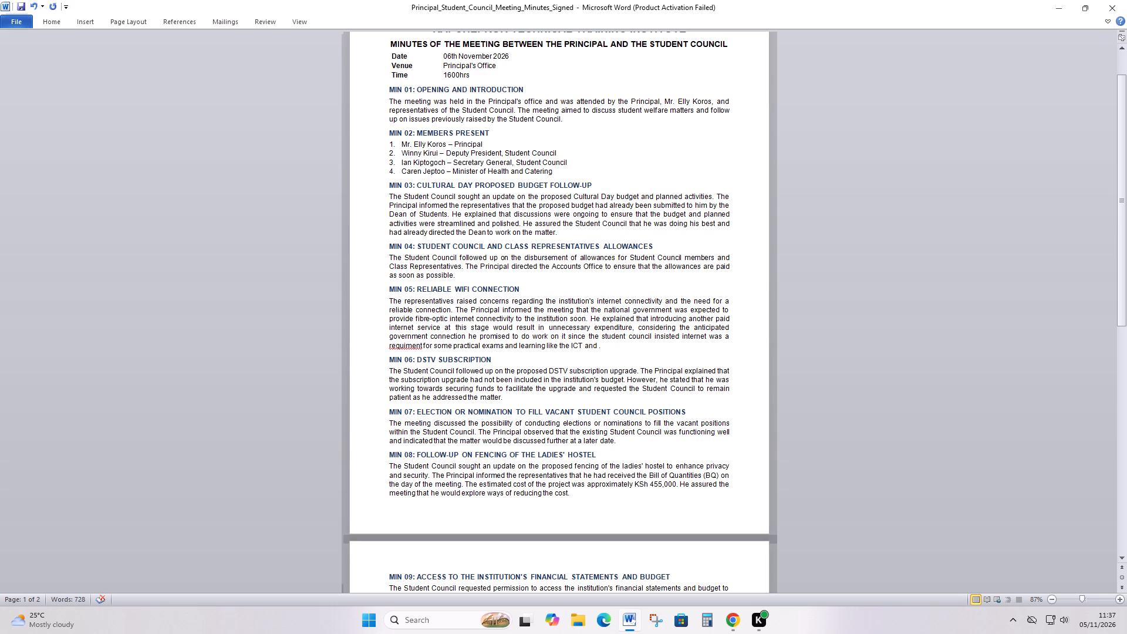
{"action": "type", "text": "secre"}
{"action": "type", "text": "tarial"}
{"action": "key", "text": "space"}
Insert a space after "requiment" in MIN 05 and look up spelling corrections for that word.
{"action": "right_click", "coordinate": [406, 348]}
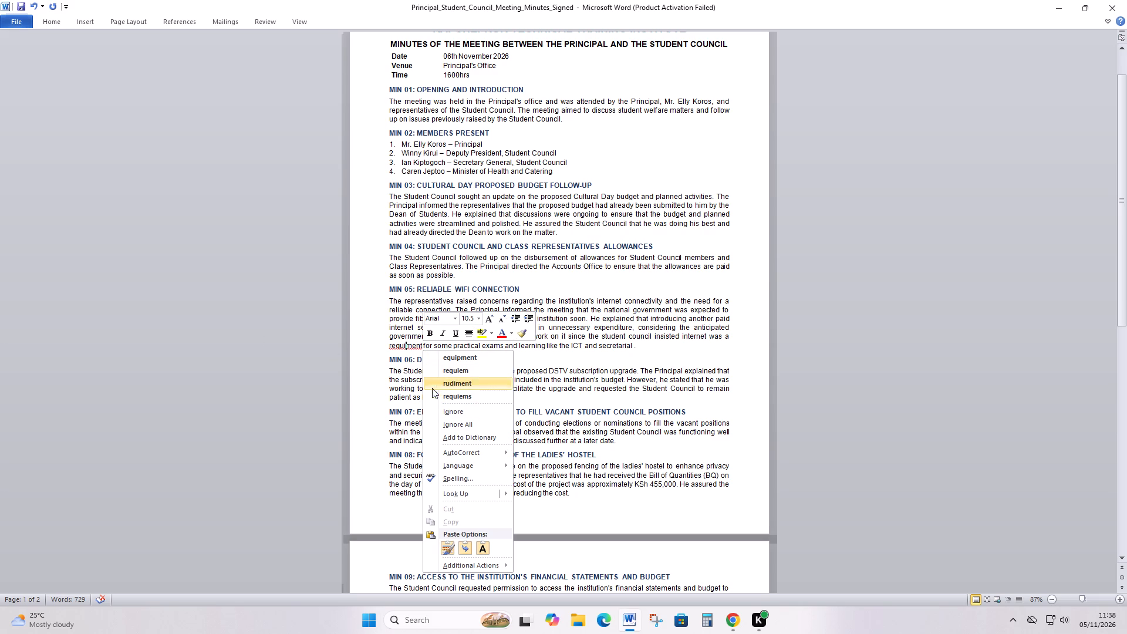
{"action": "left_click", "coordinate": [402, 351]}
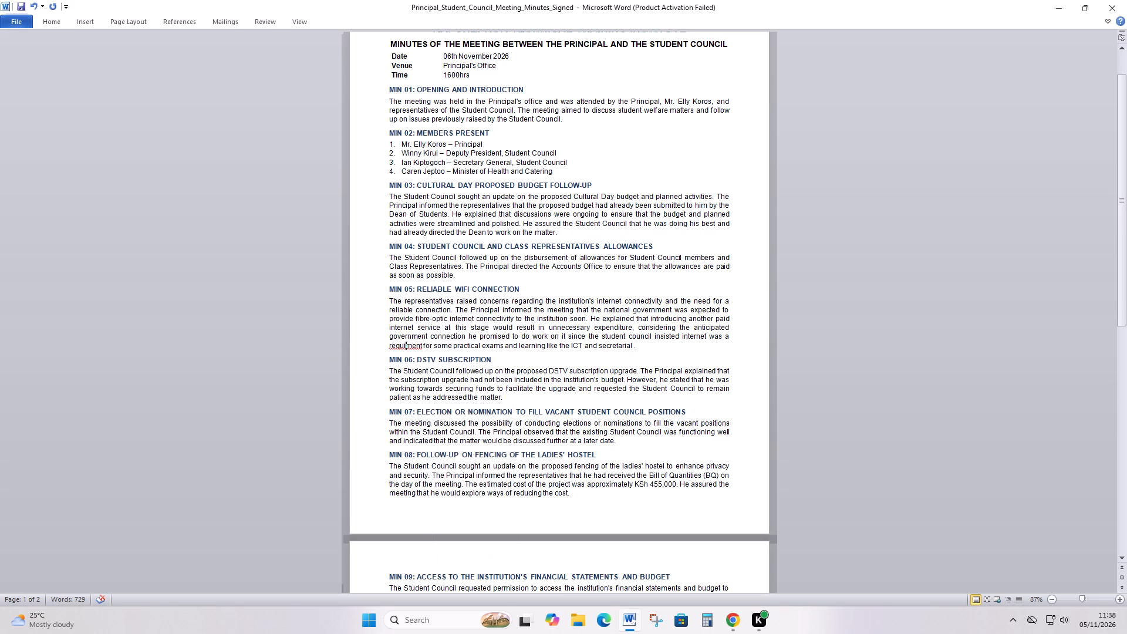
{"action": "left_click", "coordinate": [421, 346]}
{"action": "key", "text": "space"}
{"action": "left_click", "coordinate": [422, 344]}
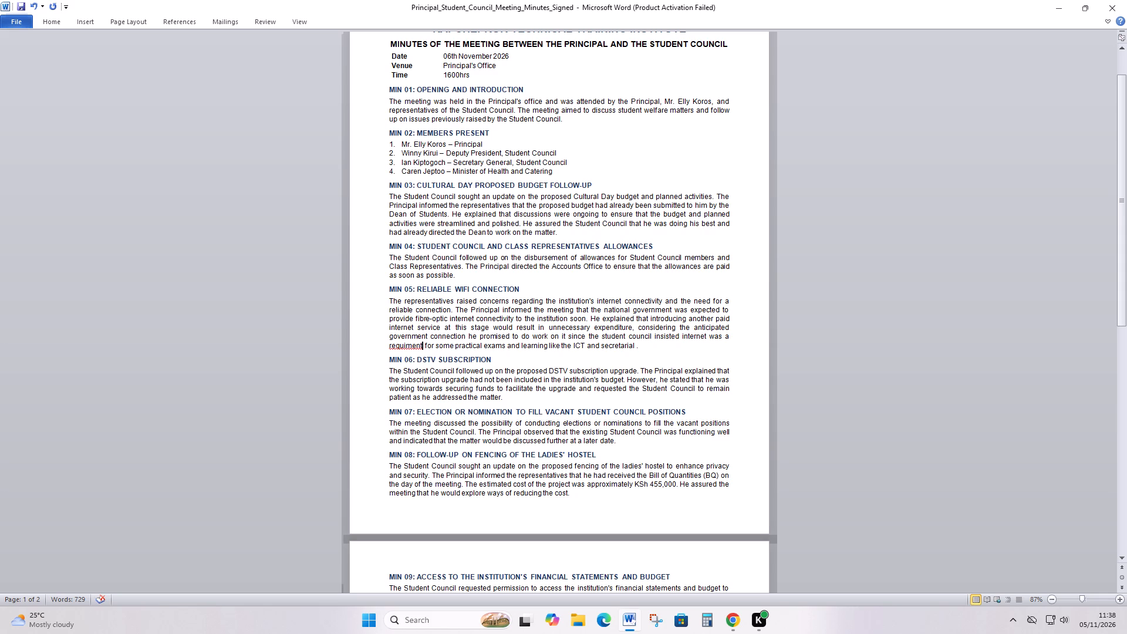
{"action": "right_click", "coordinate": [413, 347]}
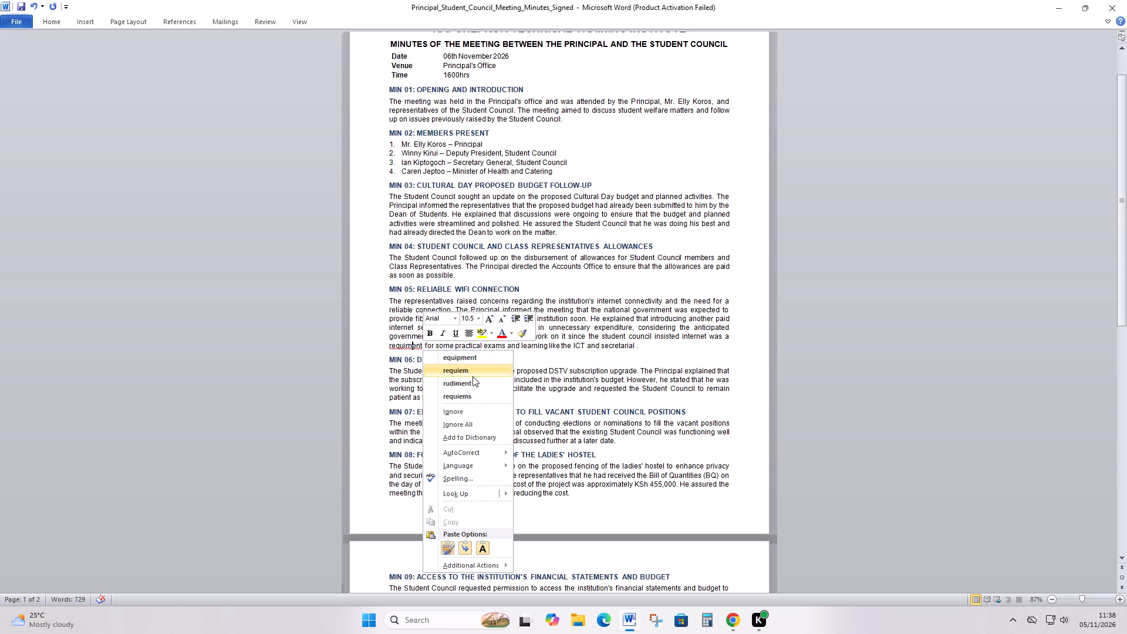
Correct the misspelled word before "for some practical exams" in MIN 05 to "requirement".
{"action": "left_click", "coordinate": [401, 346]}
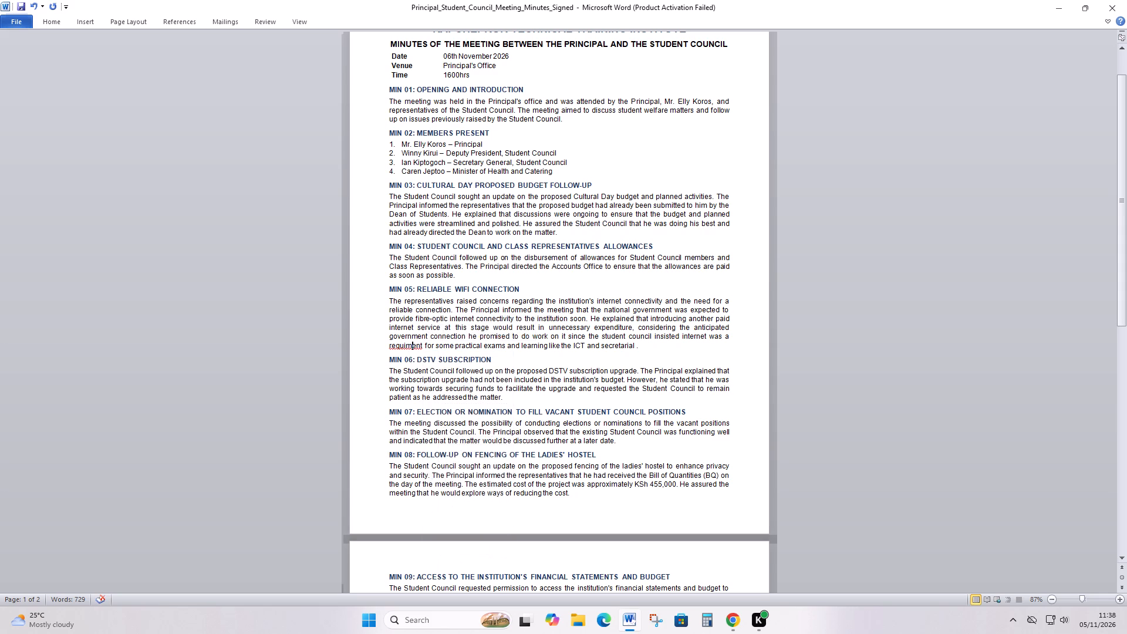
{"action": "left_click", "coordinate": [422, 347]}
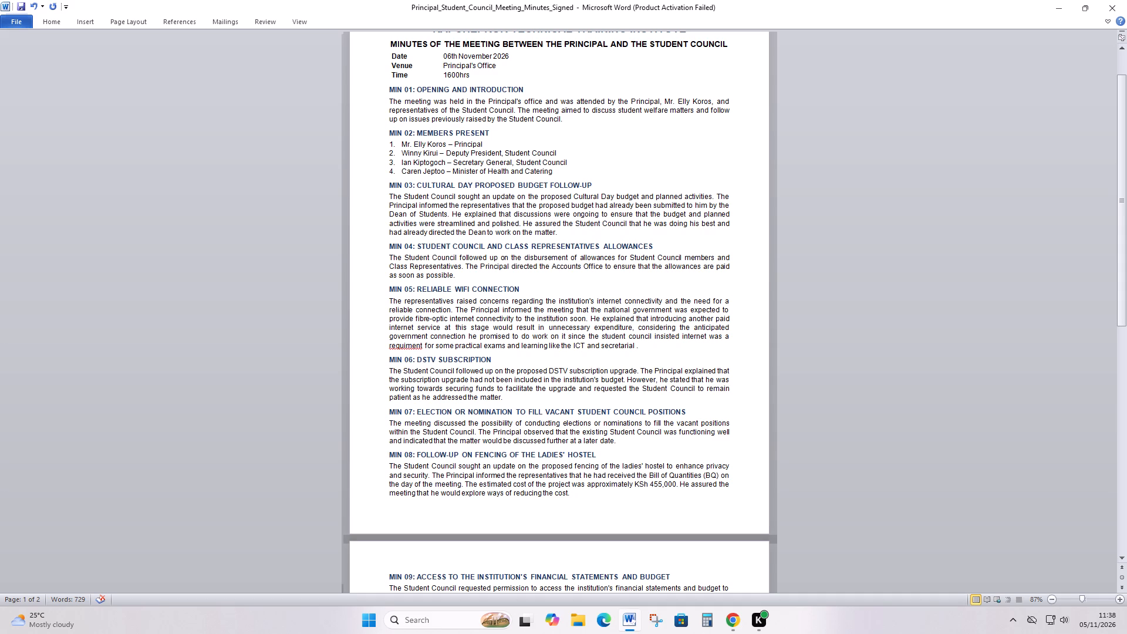
{"action": "key", "text": "BackSpace"}
{"action": "key", "text": "BackSpace"}
{"action": "key", "text": "BackSpace"}
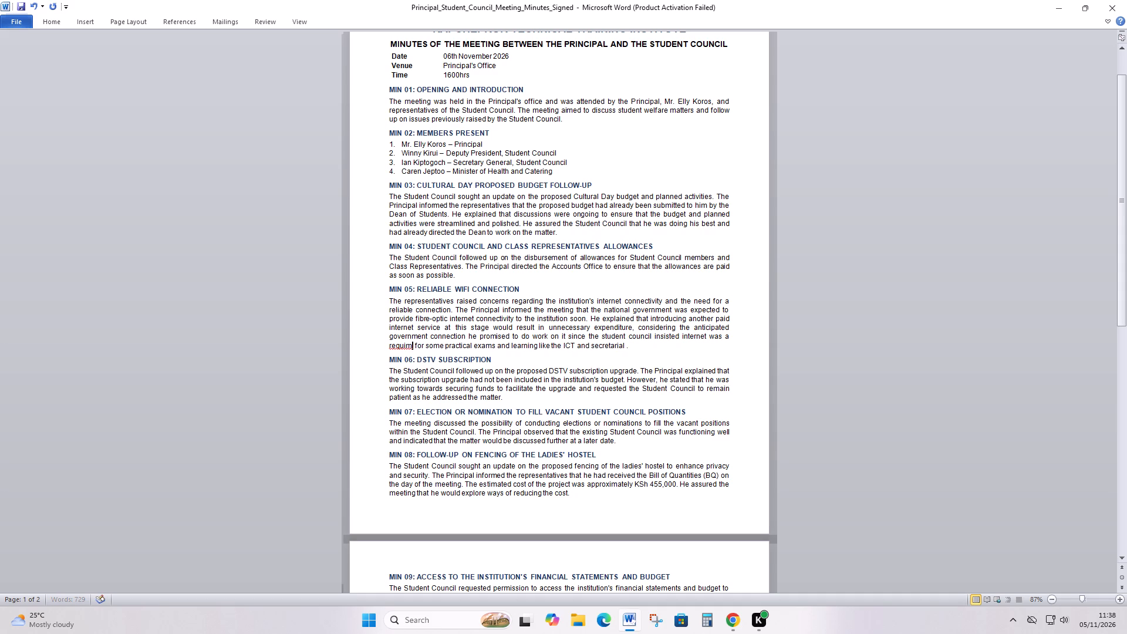
{"action": "key", "text": "BackSpace"}
{"action": "key", "text": "BackSpace"}
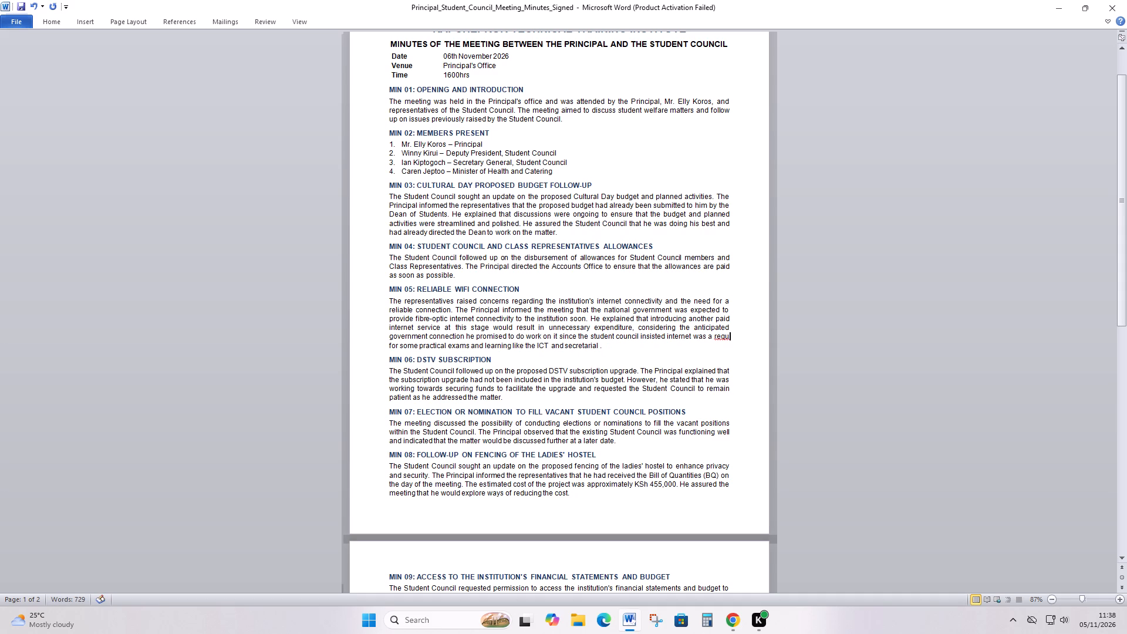
{"action": "key", "text": "e"}
{"action": "key", "text": "m"}
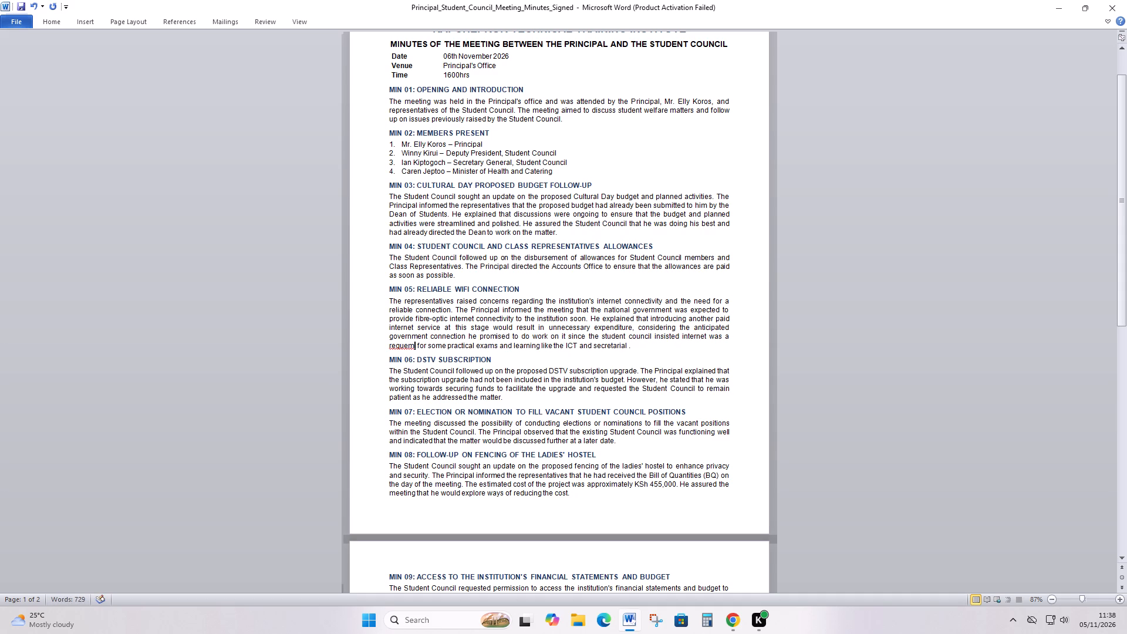
{"action": "key", "text": "e"}
{"action": "type", "text": "nt"}
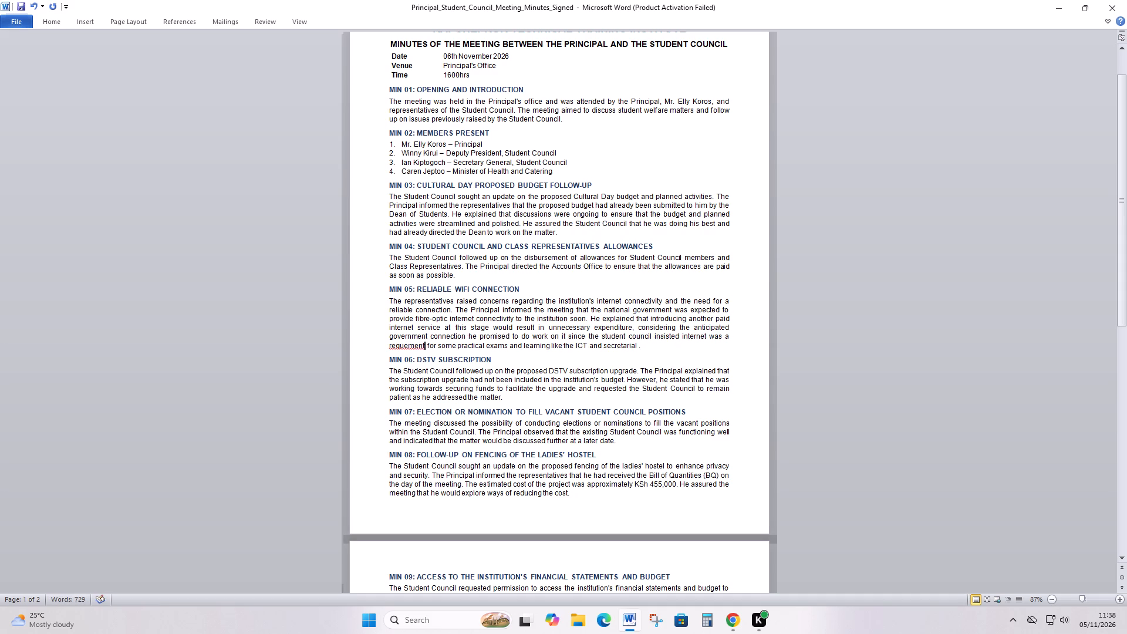
{"action": "key", "text": "space"}
{"action": "right_click", "coordinate": [404, 348]}
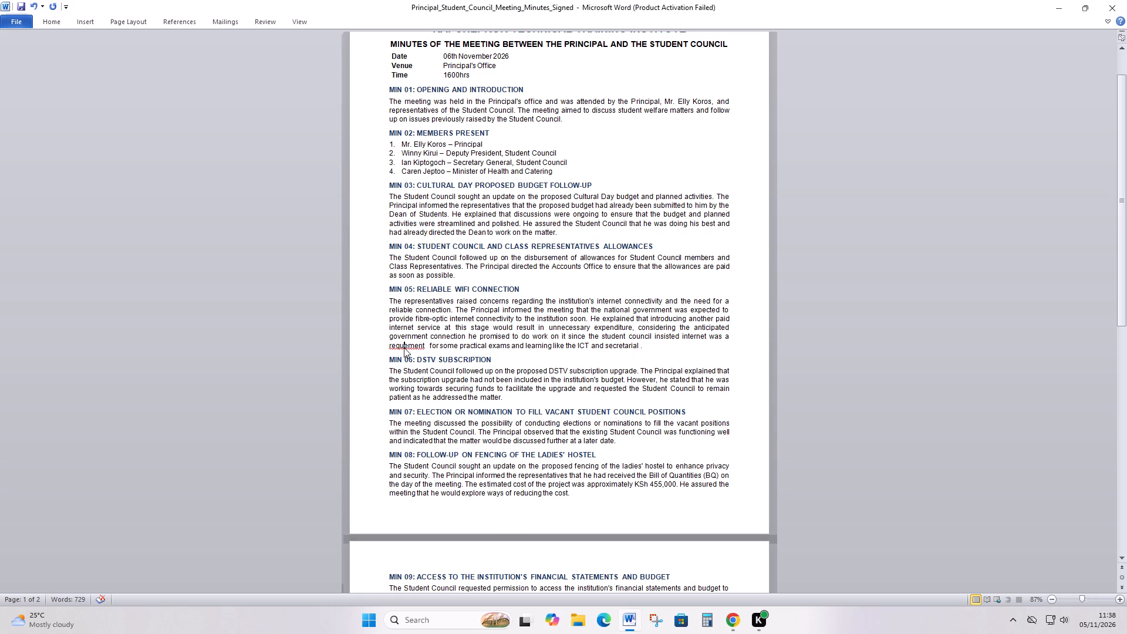
Retype the misspelled word before "for some practical exams" in MIN 05 as "requirement" and remove the extra space after it.
{"action": "left_click", "coordinate": [404, 339]}
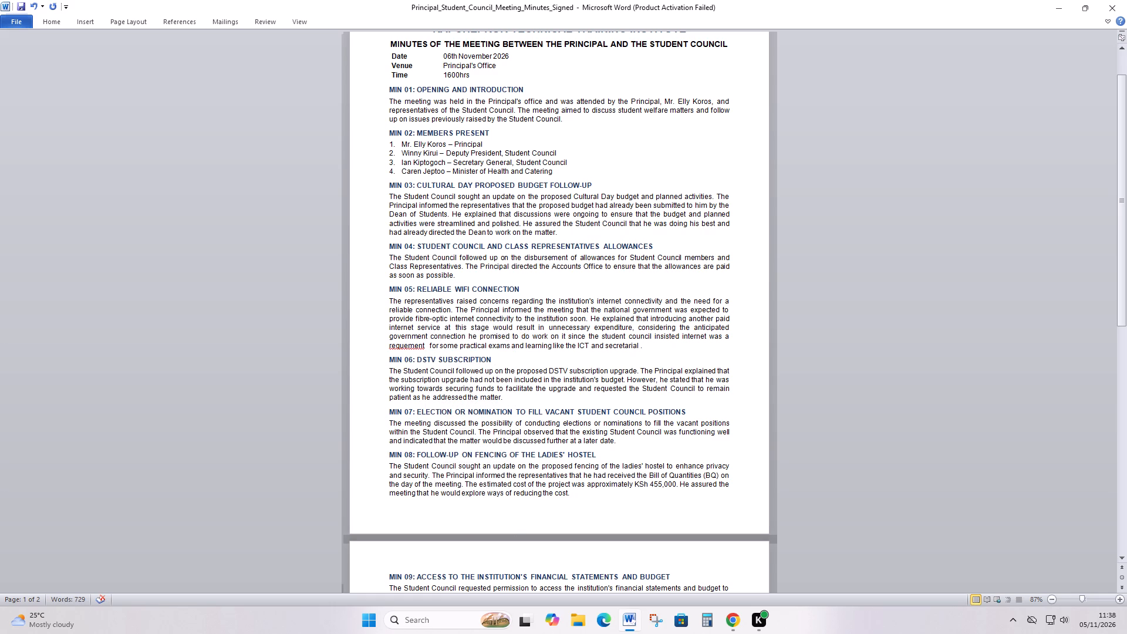
{"action": "left_click", "coordinate": [423, 346]}
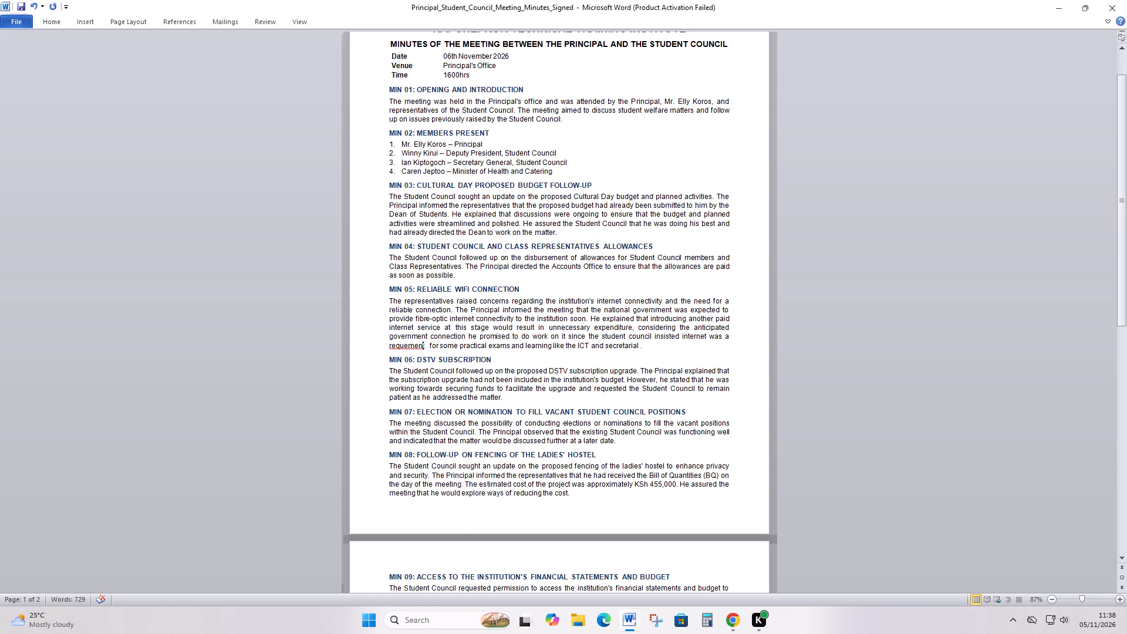
{"action": "left_click", "coordinate": [425, 345]}
{"action": "key", "text": "BackSpace"}
{"action": "key", "text": "BackSpace"}
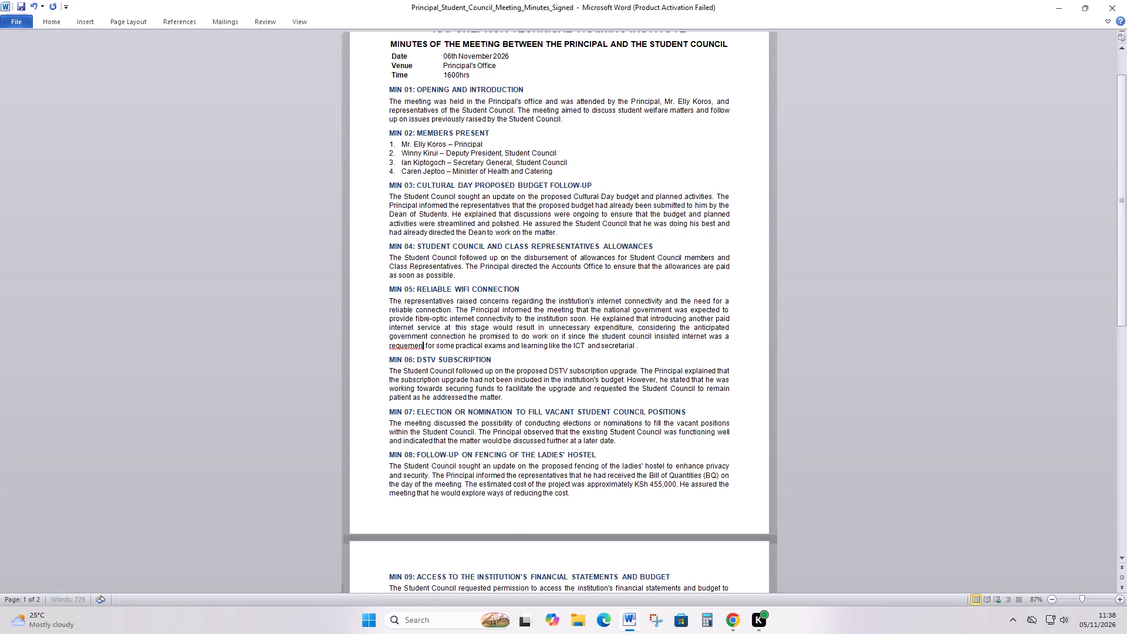
{"action": "key", "text": "BackSpace"}
{"action": "key", "text": "BackSpace"}
{"action": "key", "text": "BackSpace"}
{"action": "key", "text": "BackSpace"}
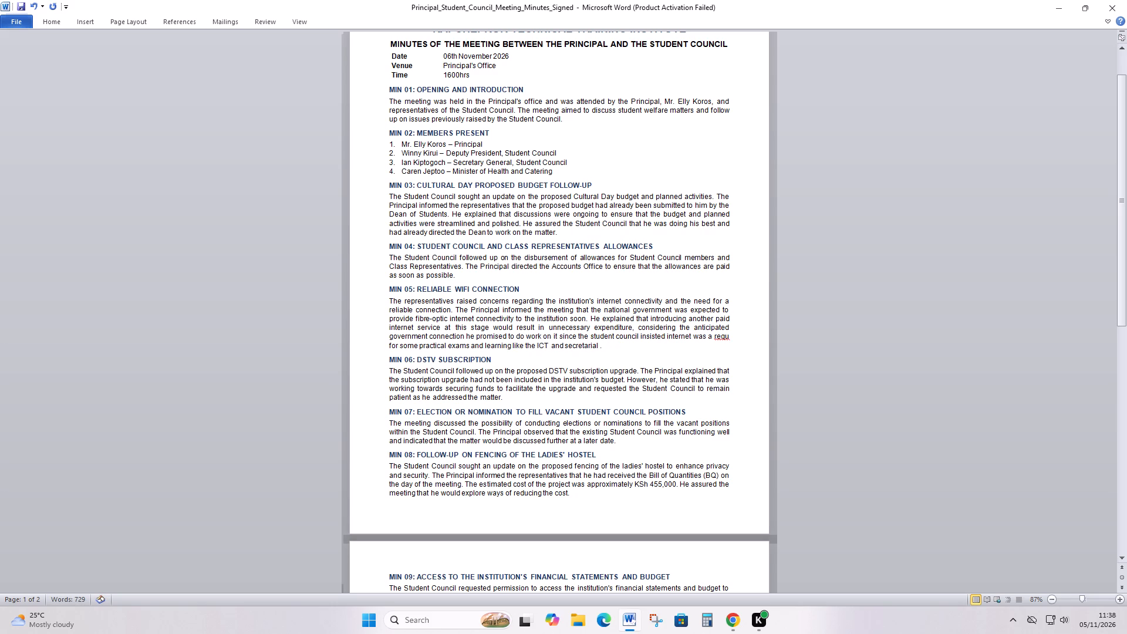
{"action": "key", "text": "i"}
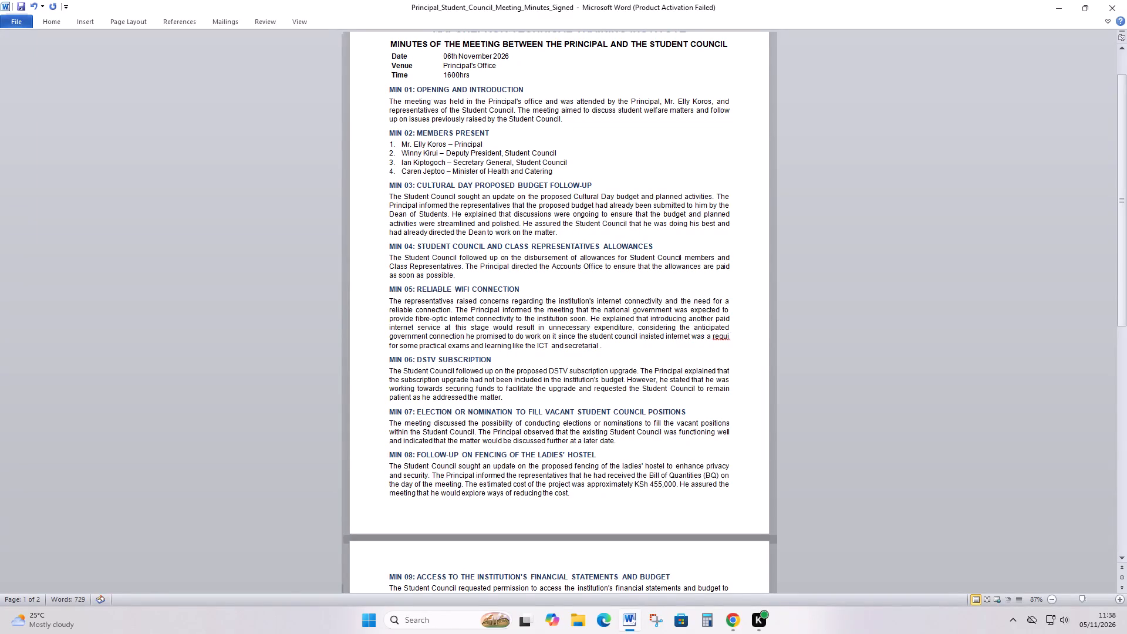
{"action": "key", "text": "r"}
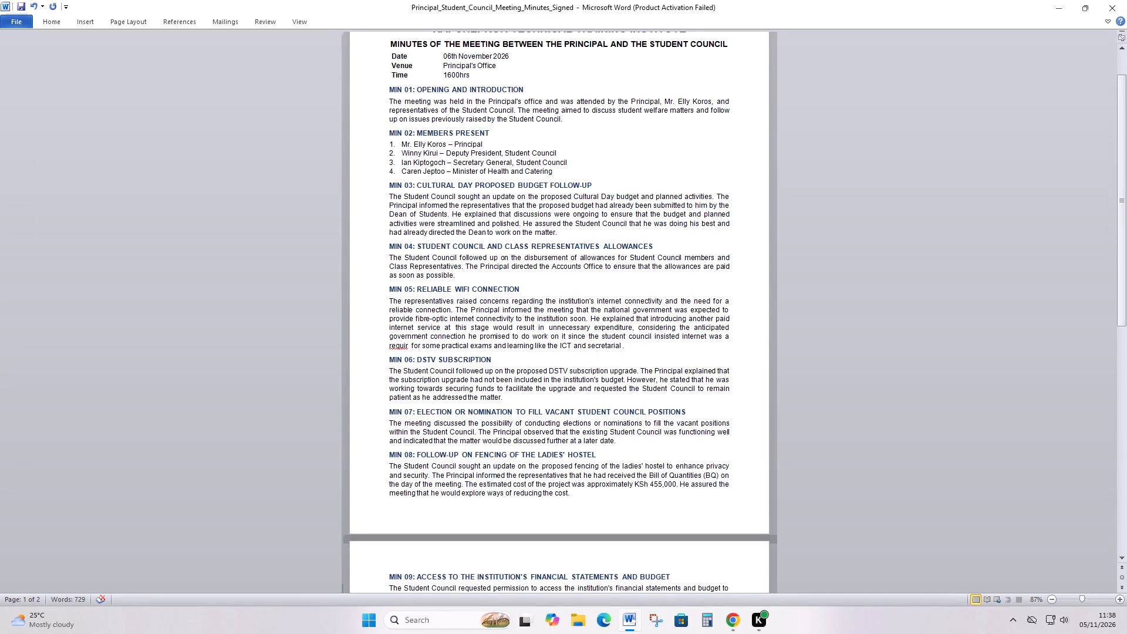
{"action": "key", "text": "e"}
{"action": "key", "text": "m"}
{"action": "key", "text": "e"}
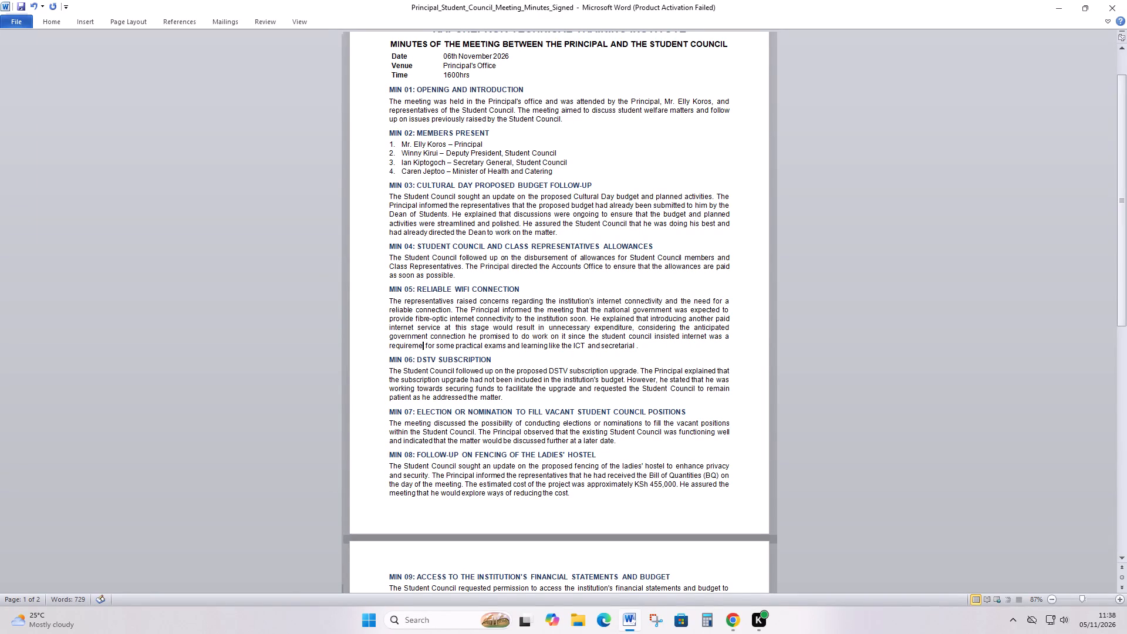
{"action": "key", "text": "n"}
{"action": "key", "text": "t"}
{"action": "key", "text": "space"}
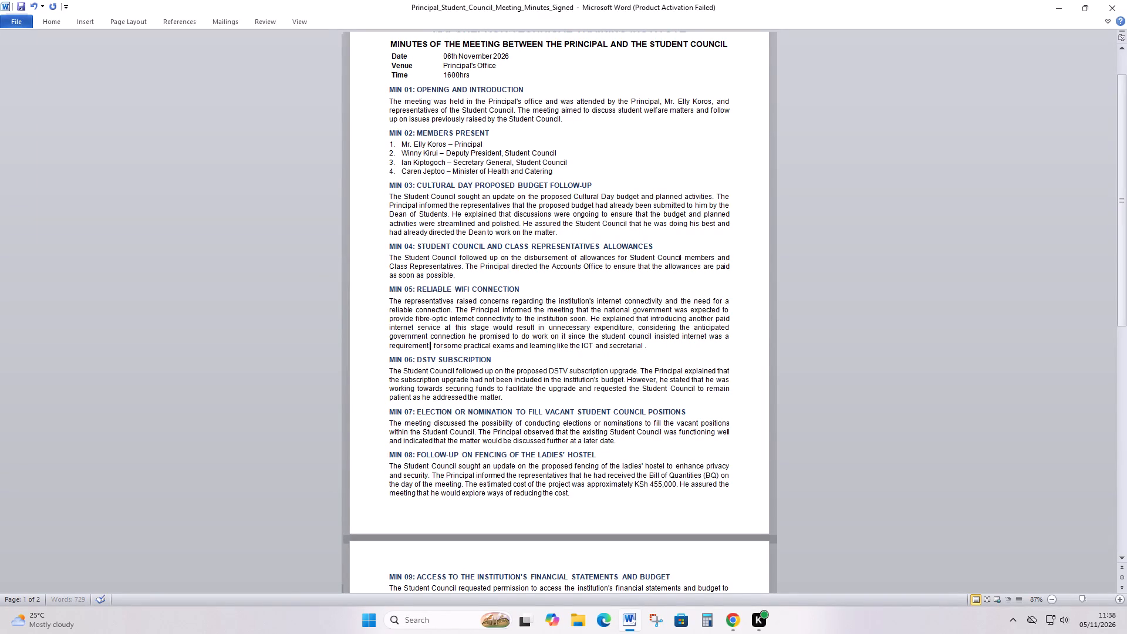
{"action": "key", "text": "BackSpace"}
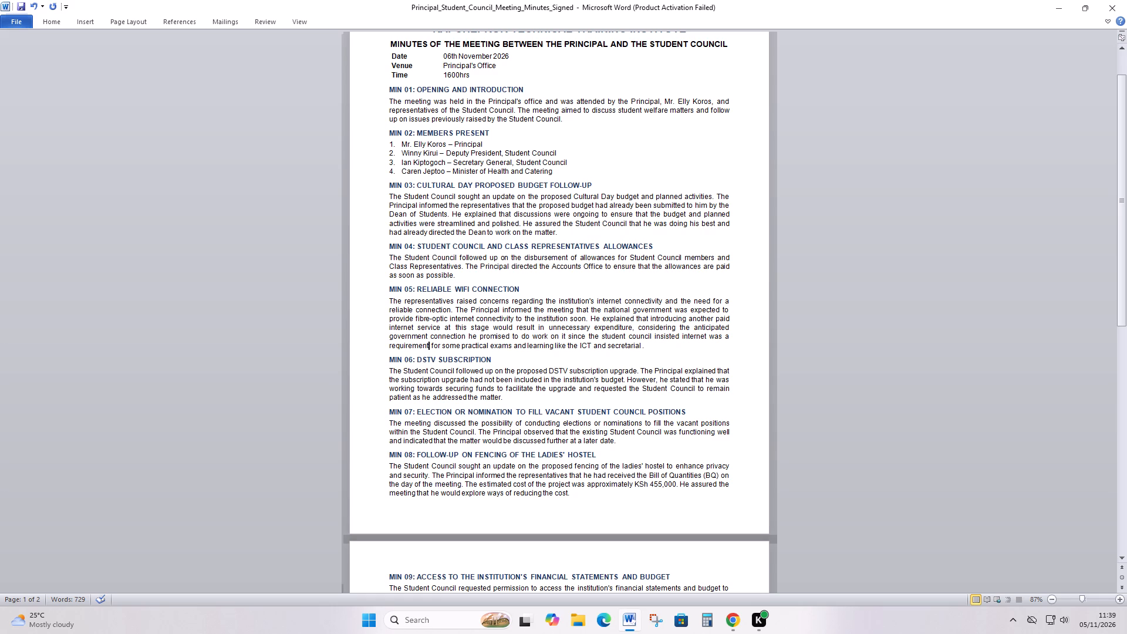
Add the word "courses" after "ICT and secretarial" at the end of MIN 05.
{"action": "left_click", "coordinate": [641, 348]}
{"action": "key", "text": "space"}
{"action": "key", "text": "c"}
{"action": "key", "text": "o"}
{"action": "key", "text": "u"}
{"action": "key", "text": "r"}
{"action": "key", "text": "BackSpace"}
{"action": "key", "text": "BackSpace"}
{"action": "type", "text": "our"}
{"action": "type", "text": "ss"}
{"action": "key", "text": "space"}
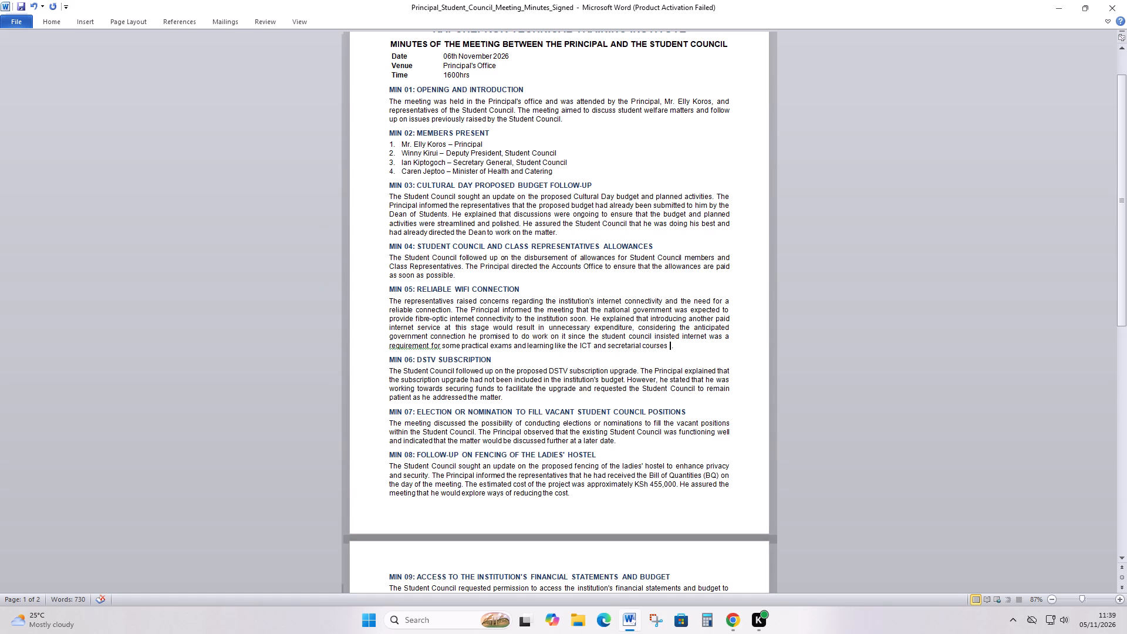
Correct the flagged spacing at "requirement for" in MIN 05 and bring up the suggestions for the flagged "courses" ending.
{"action": "right_click", "coordinate": [424, 348]}
{"action": "left_click", "coordinate": [457, 360]}
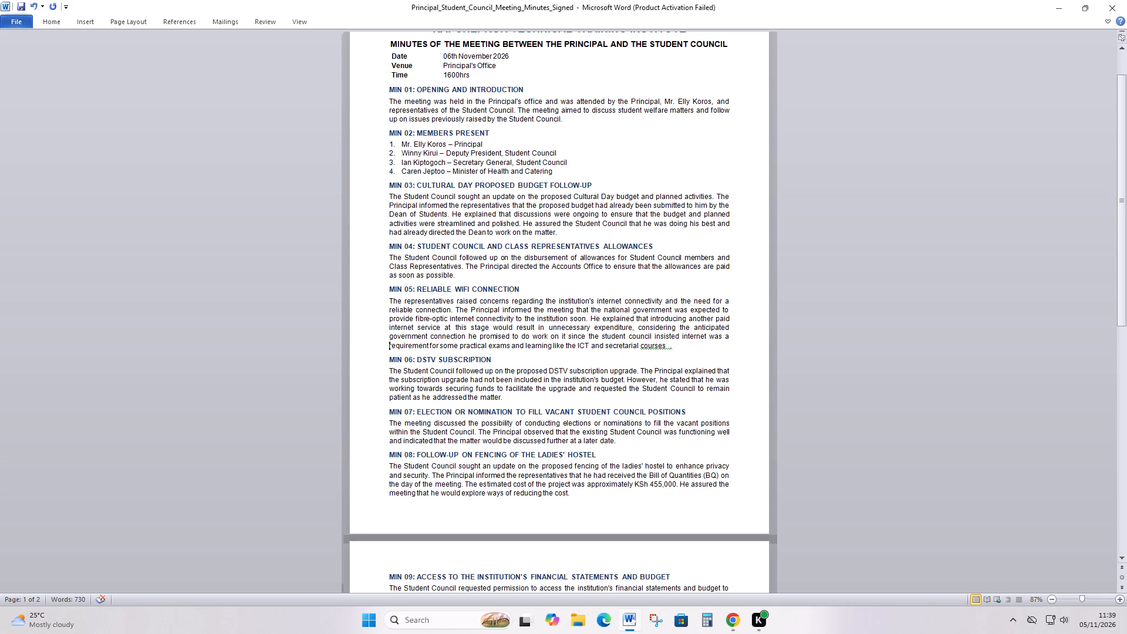
{"action": "left_click", "coordinate": [663, 348]}
{"action": "right_click", "coordinate": [663, 348]}
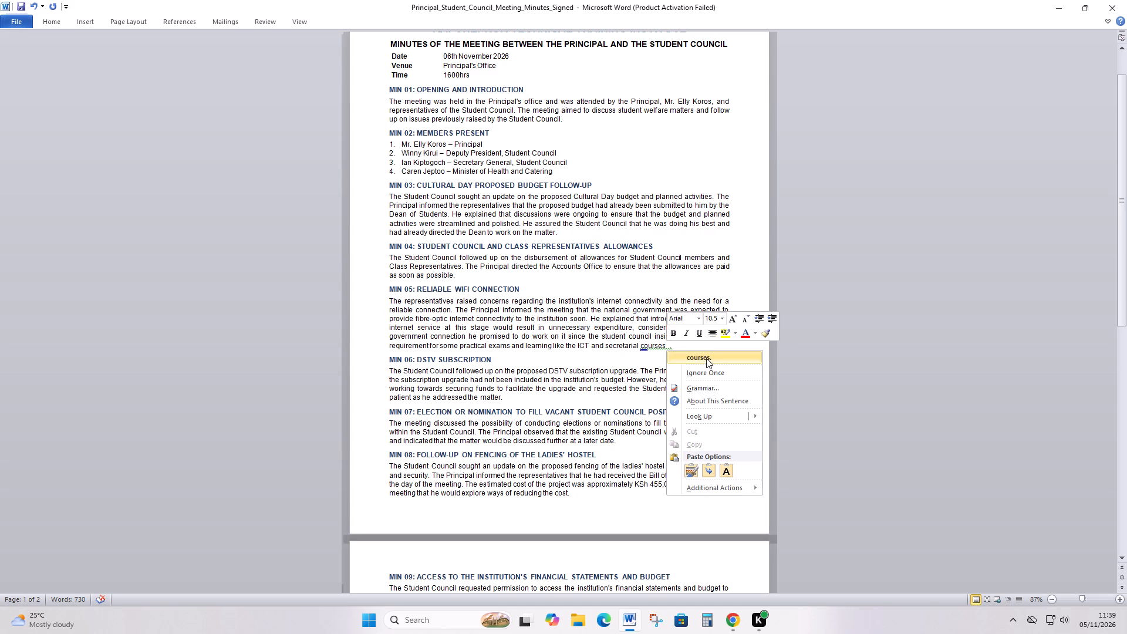
Accept the suggested "courses." correction at the end of MIN 05.
{"action": "left_click", "coordinate": [707, 360]}
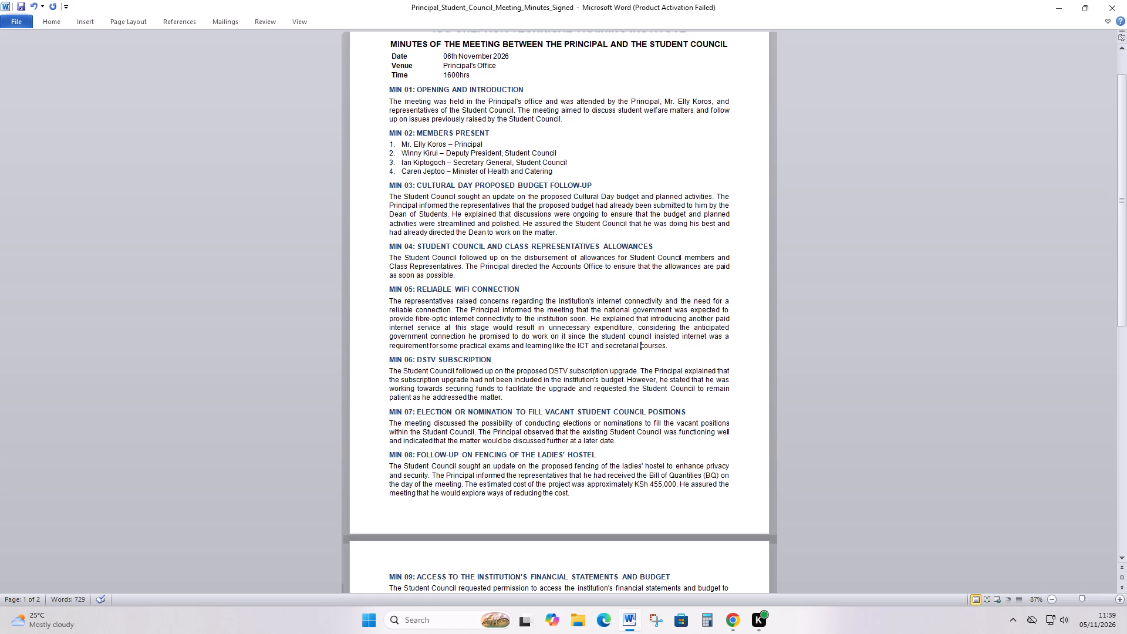
End the MIN 05 sentence after "government connection" with a full stop and replace "he" before "promised" with "The principal".
{"action": "left_click", "coordinate": [465, 335]}
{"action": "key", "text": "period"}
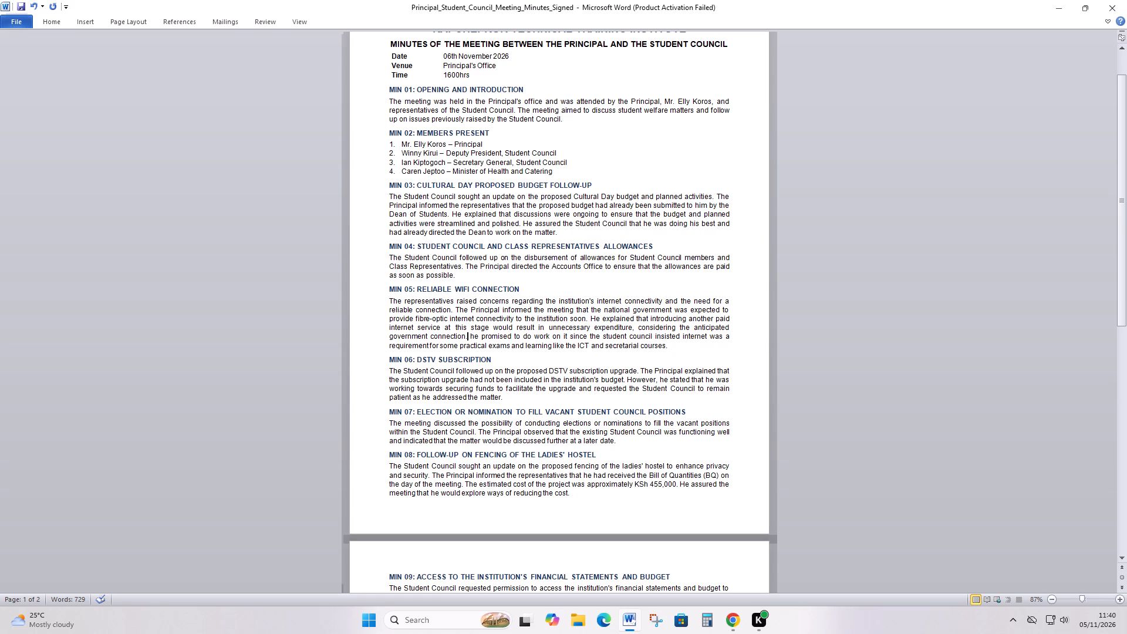
{"action": "left_click", "coordinate": [477, 335]}
{"action": "key", "text": "BackSpace"}
{"action": "key", "text": "BackSpace"}
{"action": "key", "text": "BackSpace"}
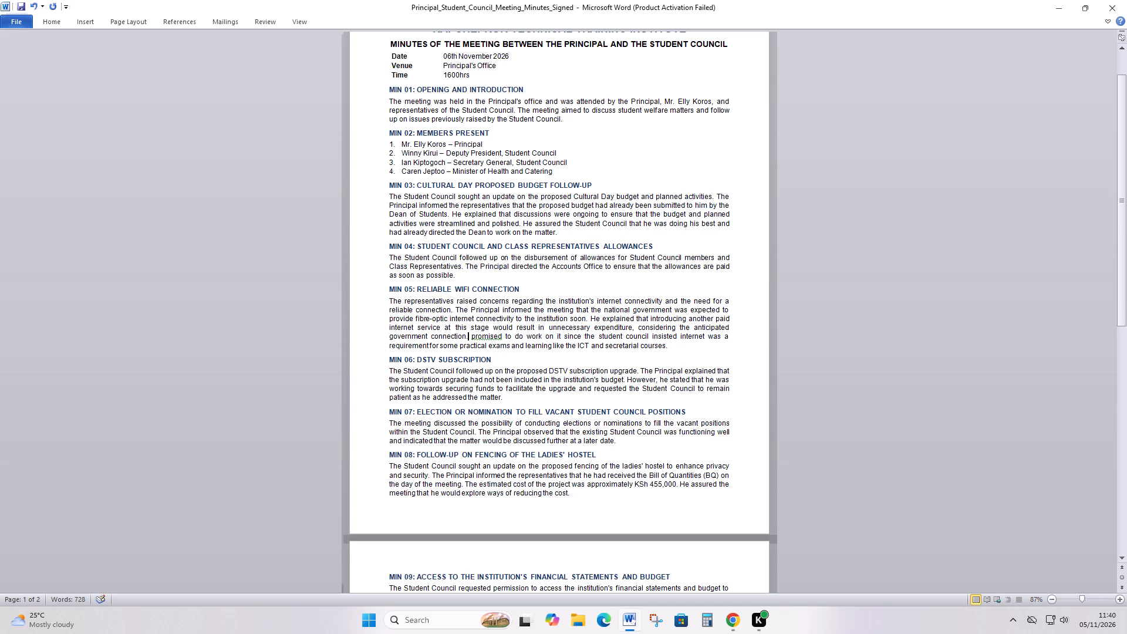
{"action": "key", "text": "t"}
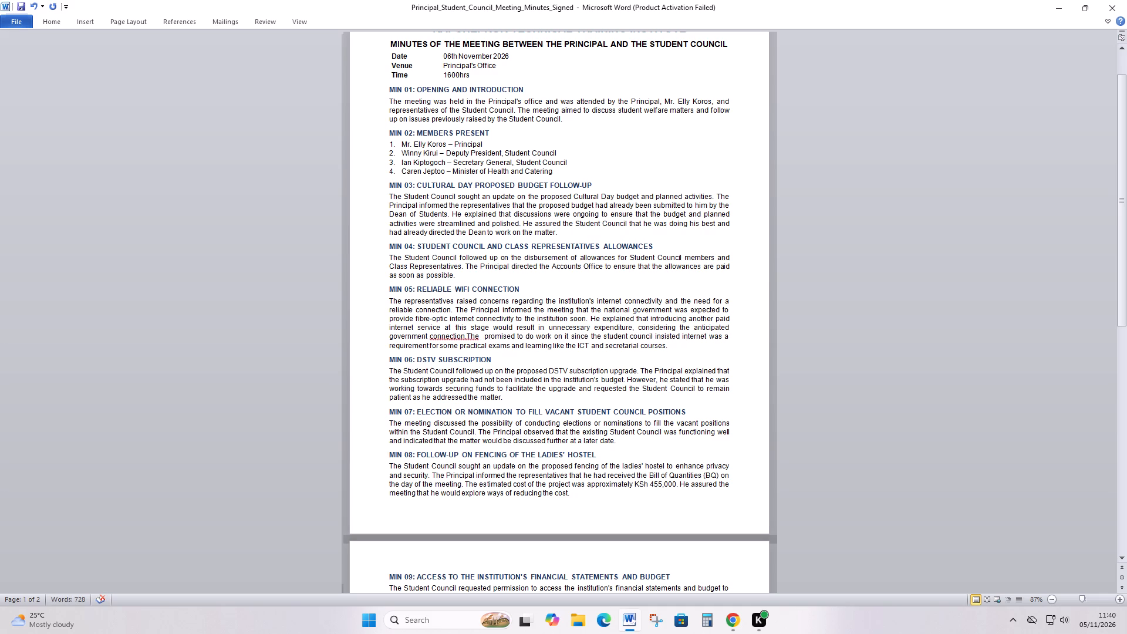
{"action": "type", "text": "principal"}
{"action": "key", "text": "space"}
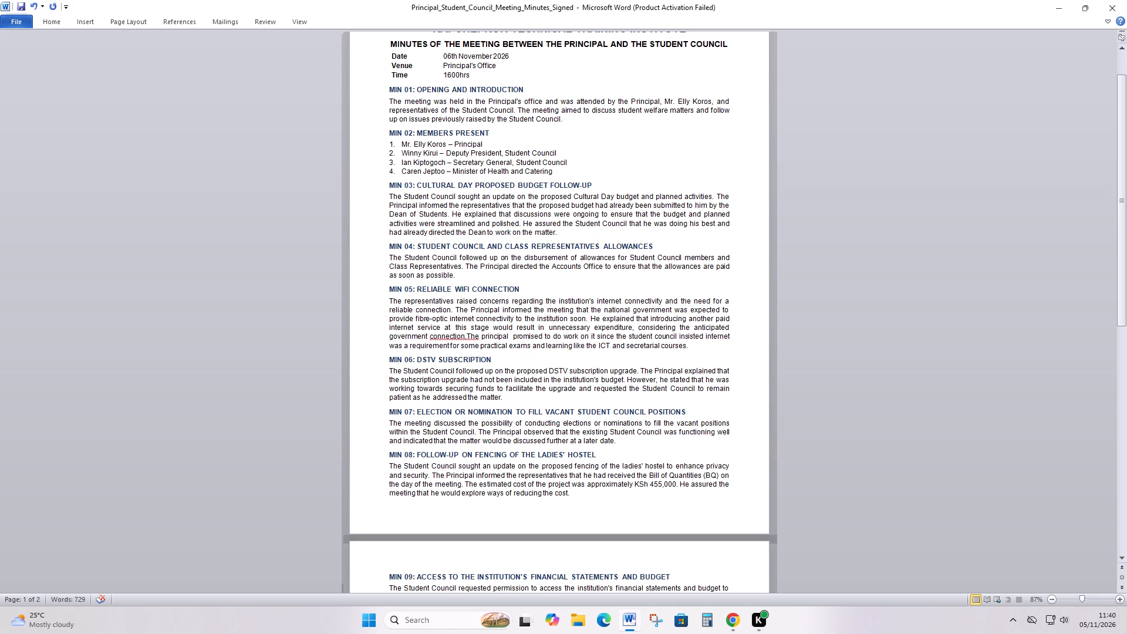
Accept the suggested spacing corrections "connection. The" and "principal promised" in MIN 05.
{"action": "right_click", "coordinate": [463, 338]}
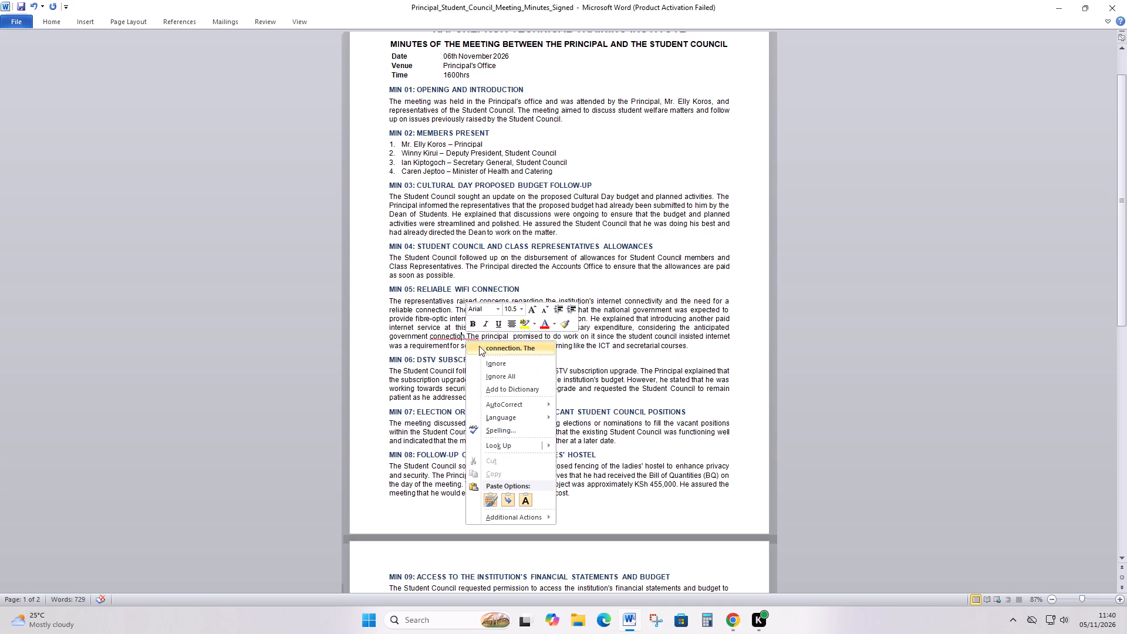
{"action": "left_click", "coordinate": [485, 347]}
{"action": "right_click", "coordinate": [528, 336]}
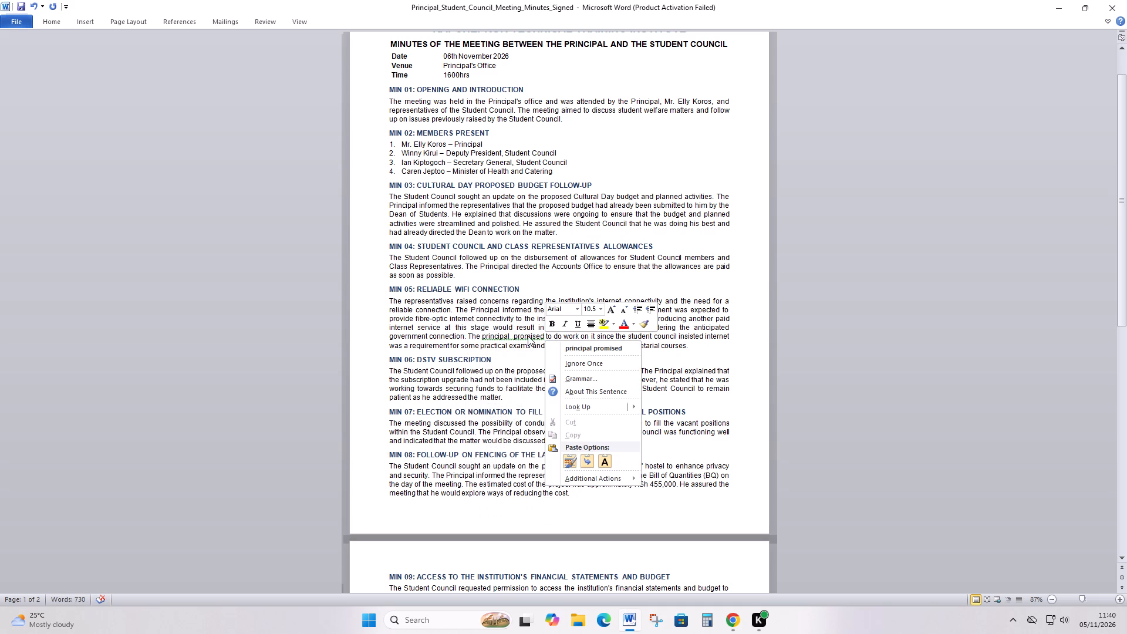
{"action": "left_click", "coordinate": [567, 346]}
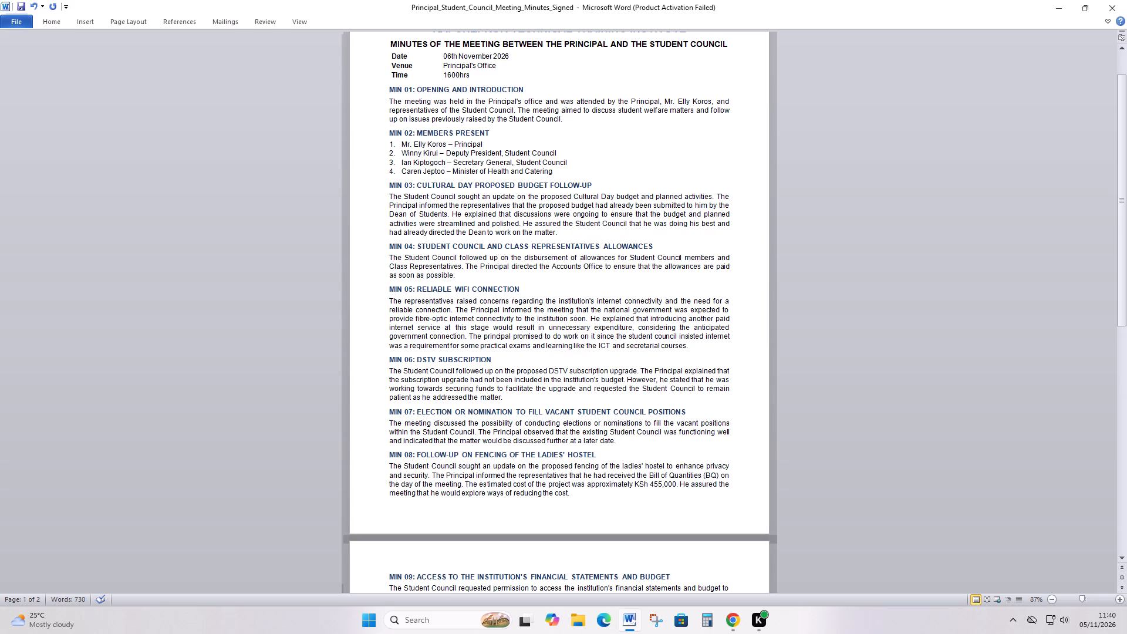
Insert "sooner if the" after "promised to do work on it" in MIN 05.
{"action": "left_click", "coordinate": [594, 335]}
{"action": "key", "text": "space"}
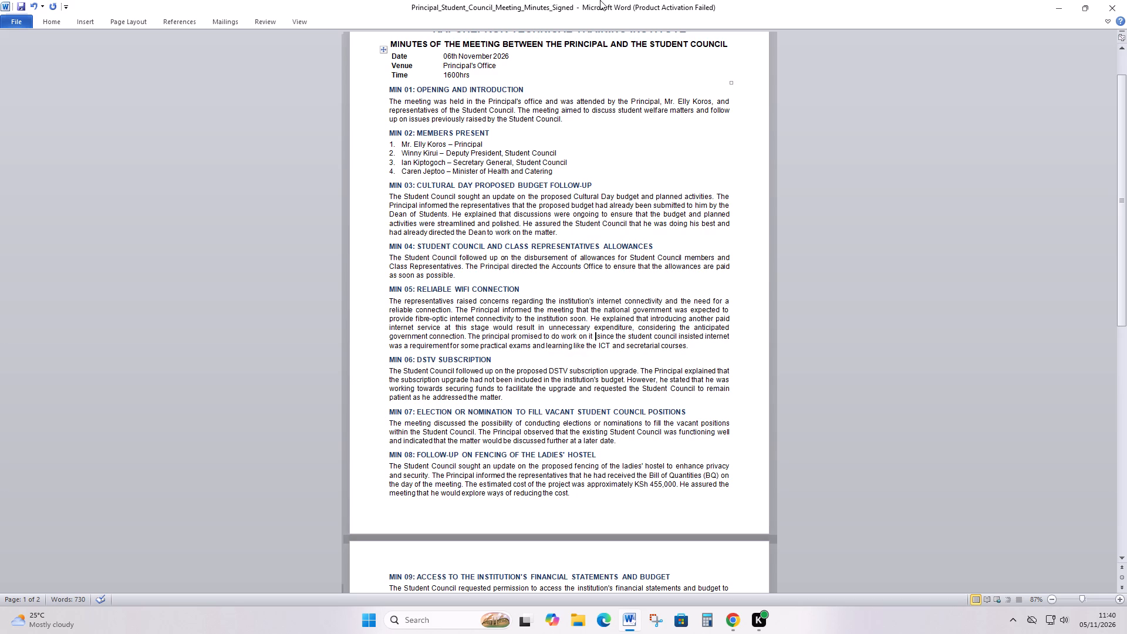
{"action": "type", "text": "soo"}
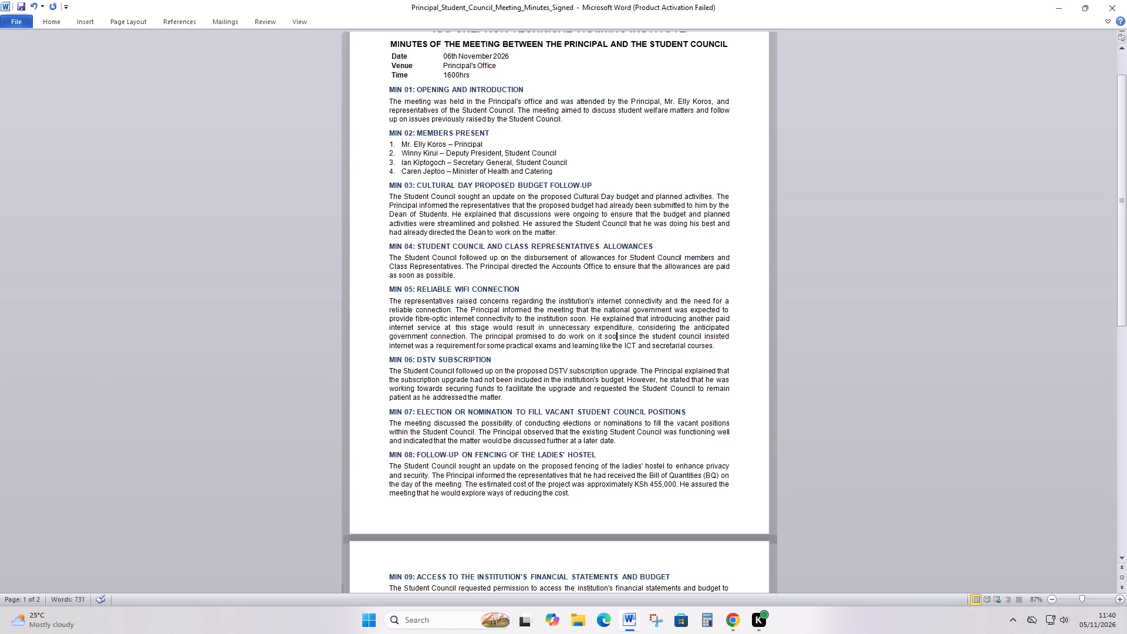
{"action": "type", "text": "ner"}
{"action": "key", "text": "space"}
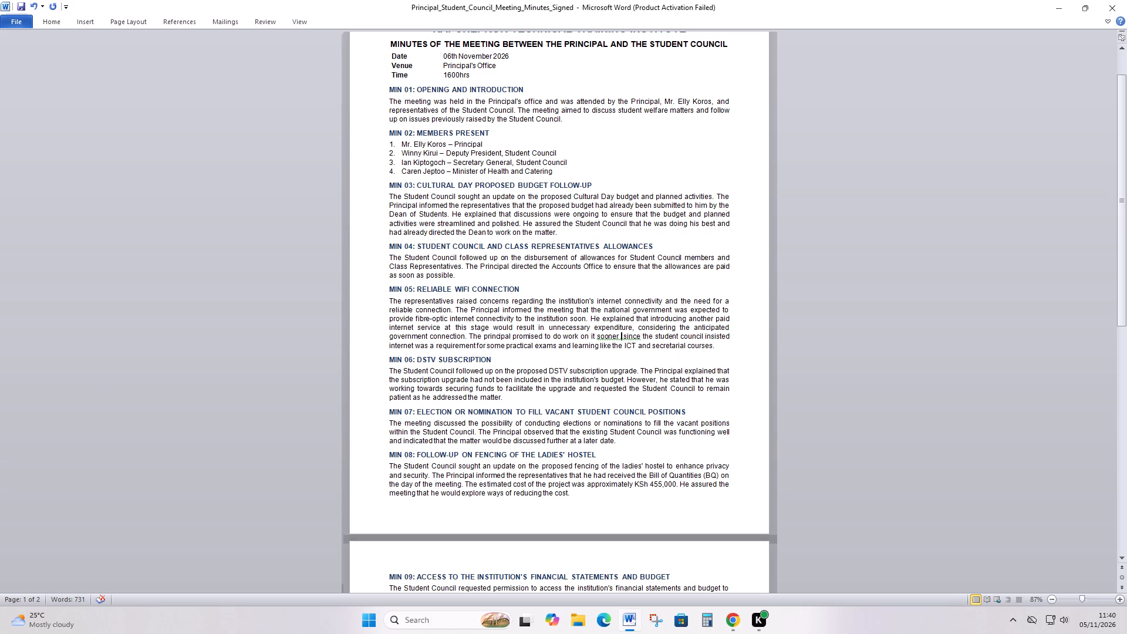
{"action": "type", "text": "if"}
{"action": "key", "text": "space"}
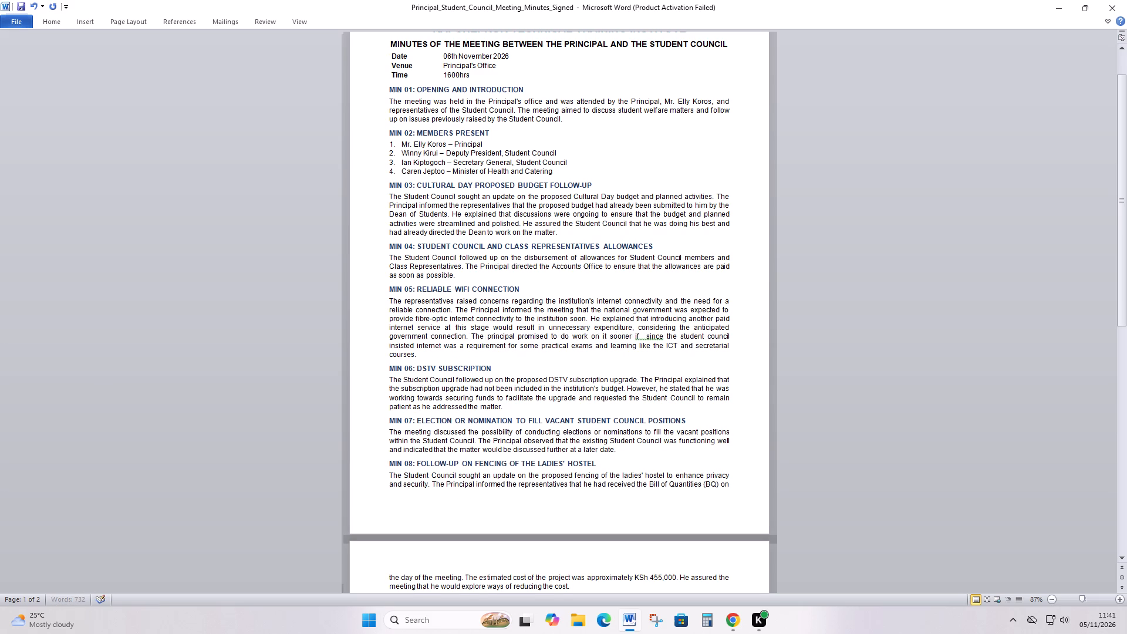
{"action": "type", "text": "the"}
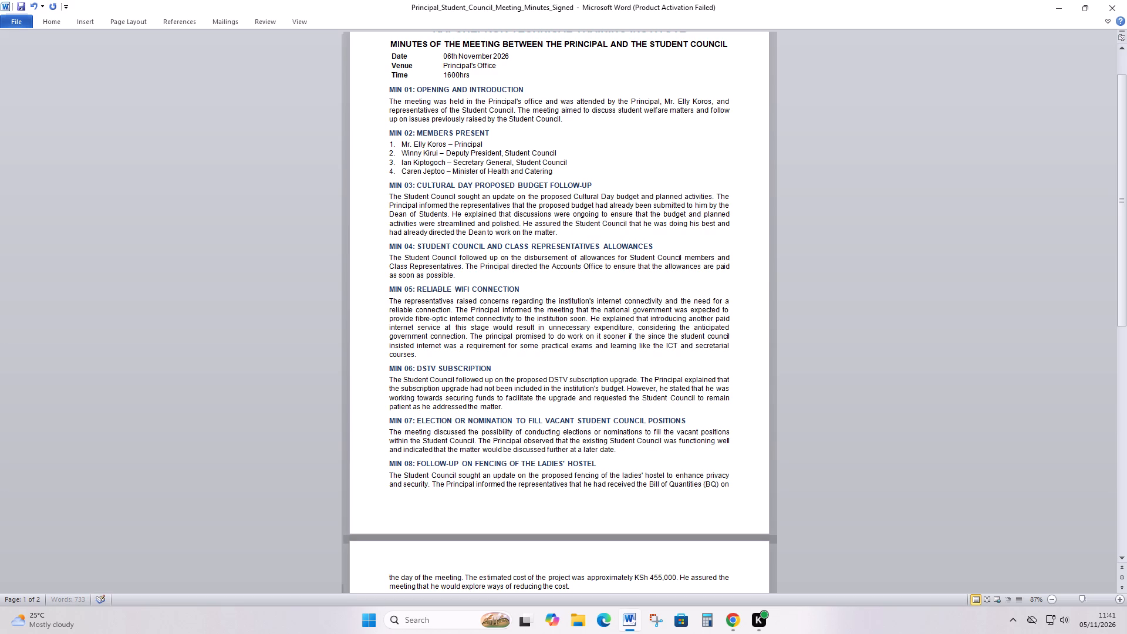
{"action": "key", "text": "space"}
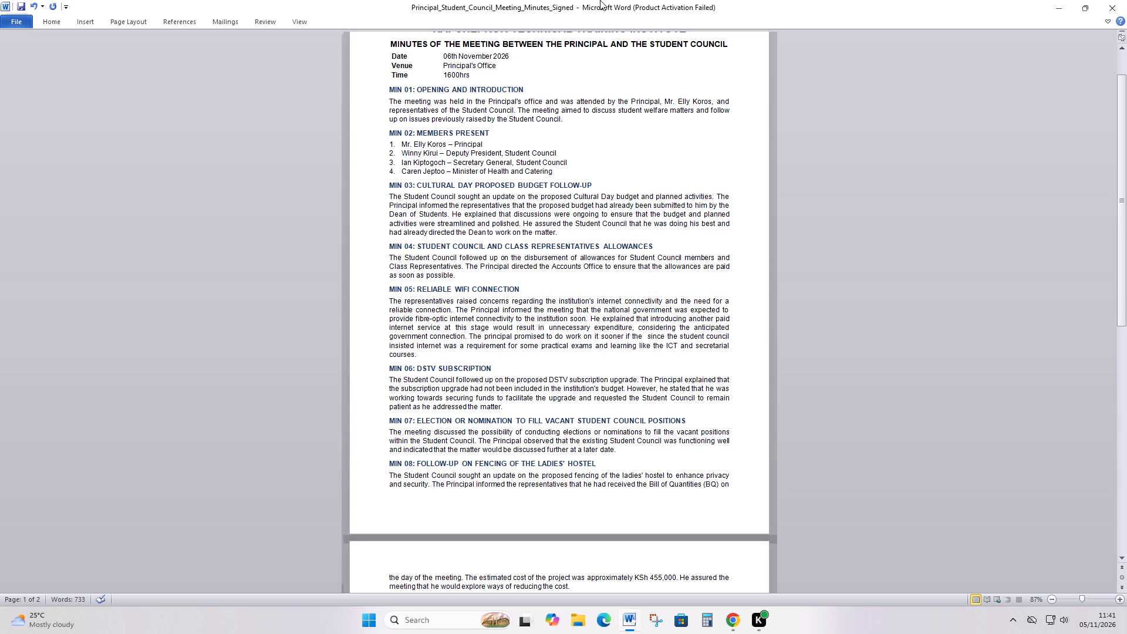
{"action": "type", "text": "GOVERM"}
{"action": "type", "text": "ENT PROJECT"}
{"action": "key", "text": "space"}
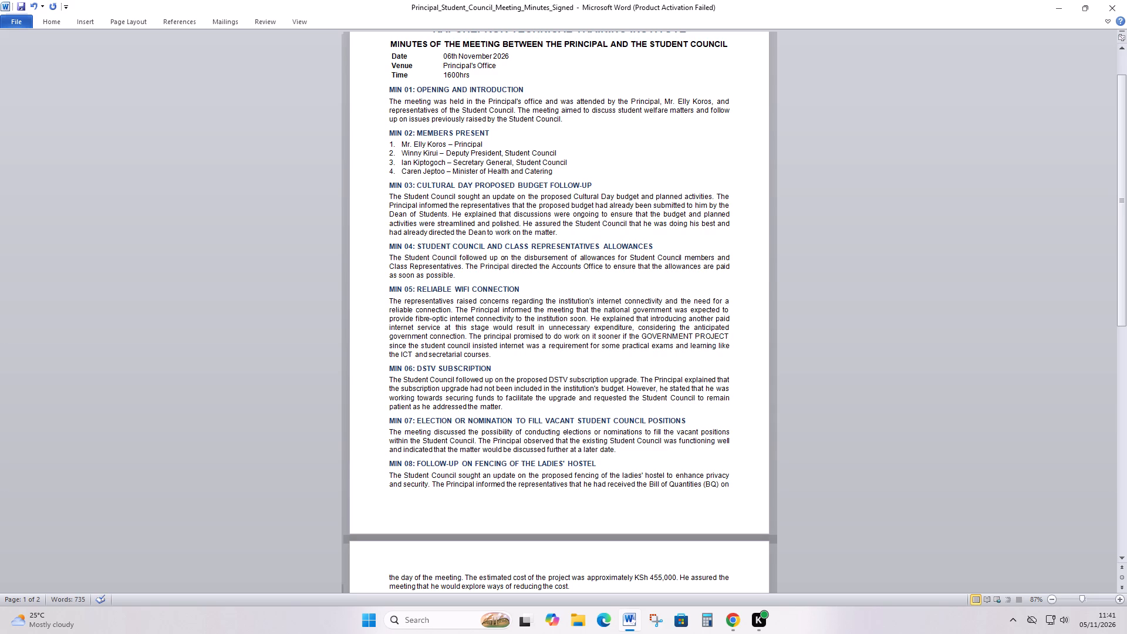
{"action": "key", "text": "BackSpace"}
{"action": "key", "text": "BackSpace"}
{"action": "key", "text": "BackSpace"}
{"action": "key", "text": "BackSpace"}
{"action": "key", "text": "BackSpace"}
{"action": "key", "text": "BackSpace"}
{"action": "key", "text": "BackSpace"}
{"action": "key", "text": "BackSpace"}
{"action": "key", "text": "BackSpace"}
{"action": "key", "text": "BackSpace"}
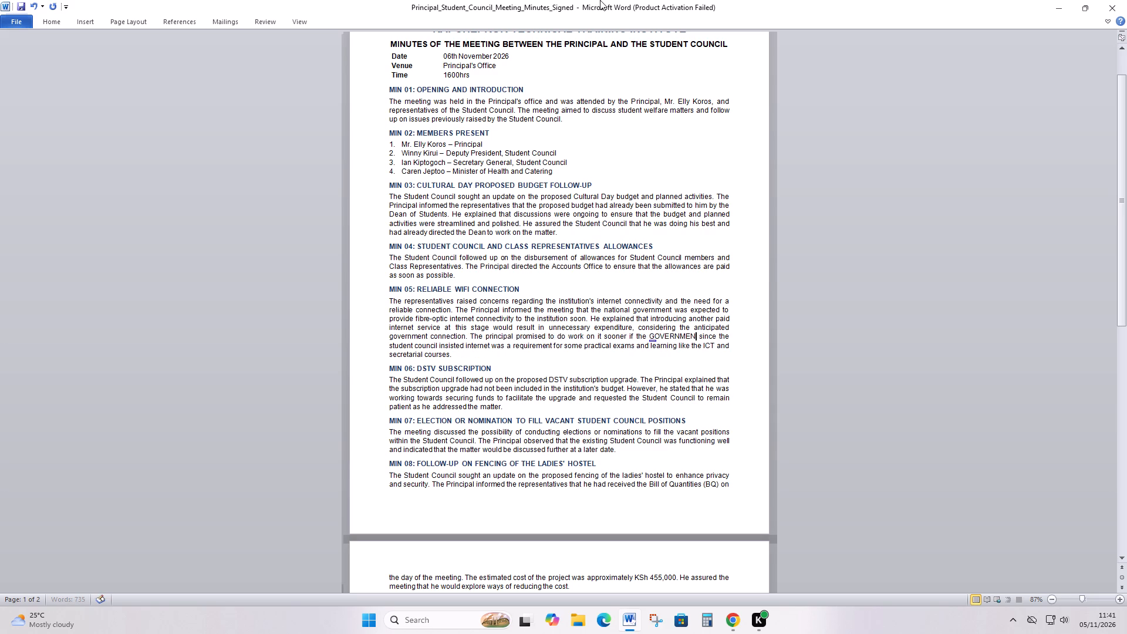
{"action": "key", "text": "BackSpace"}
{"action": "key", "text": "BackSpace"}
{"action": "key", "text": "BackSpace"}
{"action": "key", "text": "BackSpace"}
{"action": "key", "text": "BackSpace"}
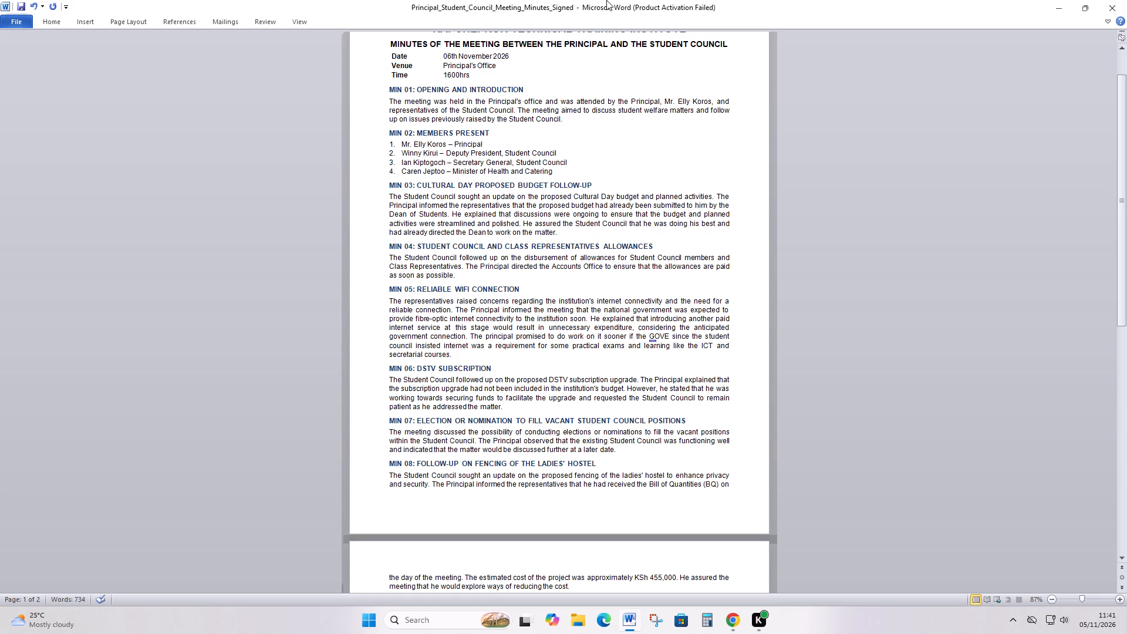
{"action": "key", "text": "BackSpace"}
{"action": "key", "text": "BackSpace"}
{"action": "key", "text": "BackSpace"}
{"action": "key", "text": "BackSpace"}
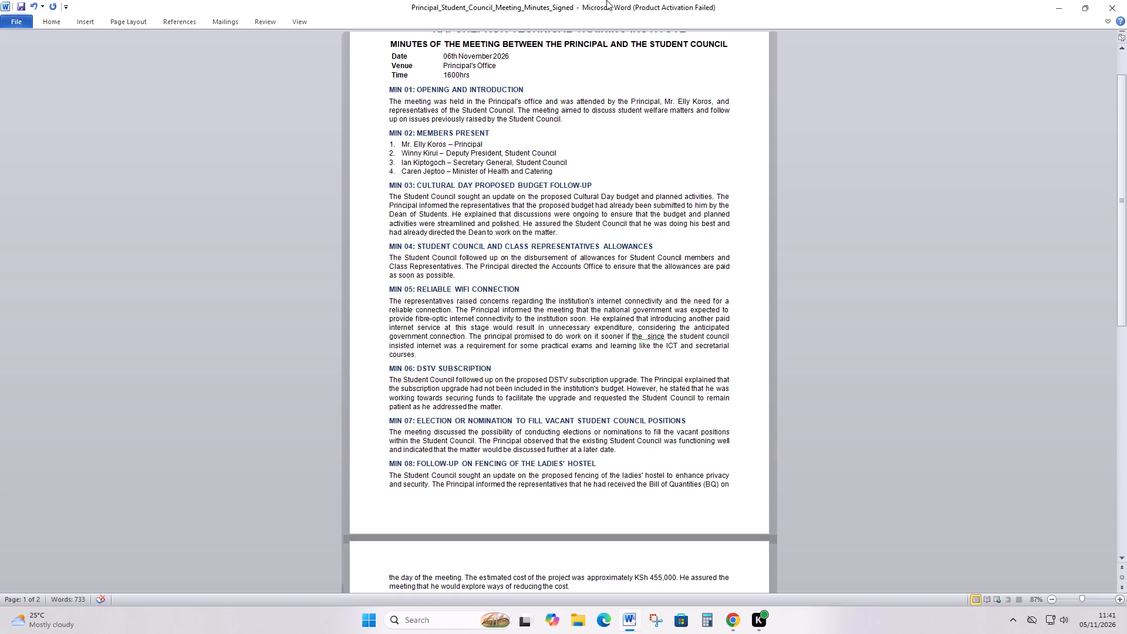
Add "government project fails," in lowercase after "sooner if the" in MIN 05.
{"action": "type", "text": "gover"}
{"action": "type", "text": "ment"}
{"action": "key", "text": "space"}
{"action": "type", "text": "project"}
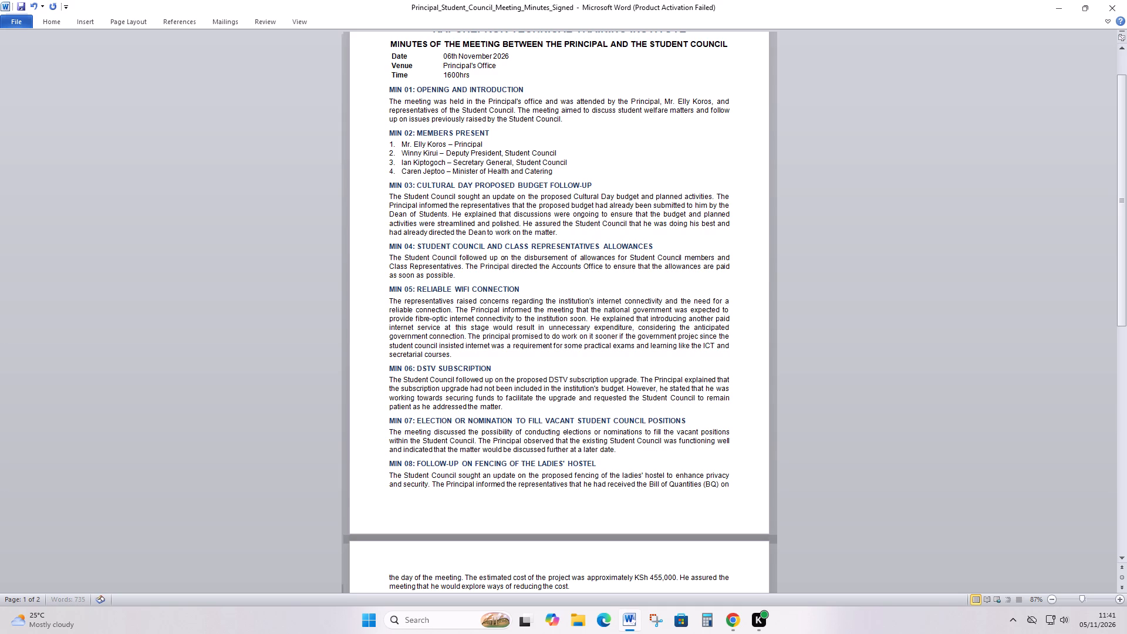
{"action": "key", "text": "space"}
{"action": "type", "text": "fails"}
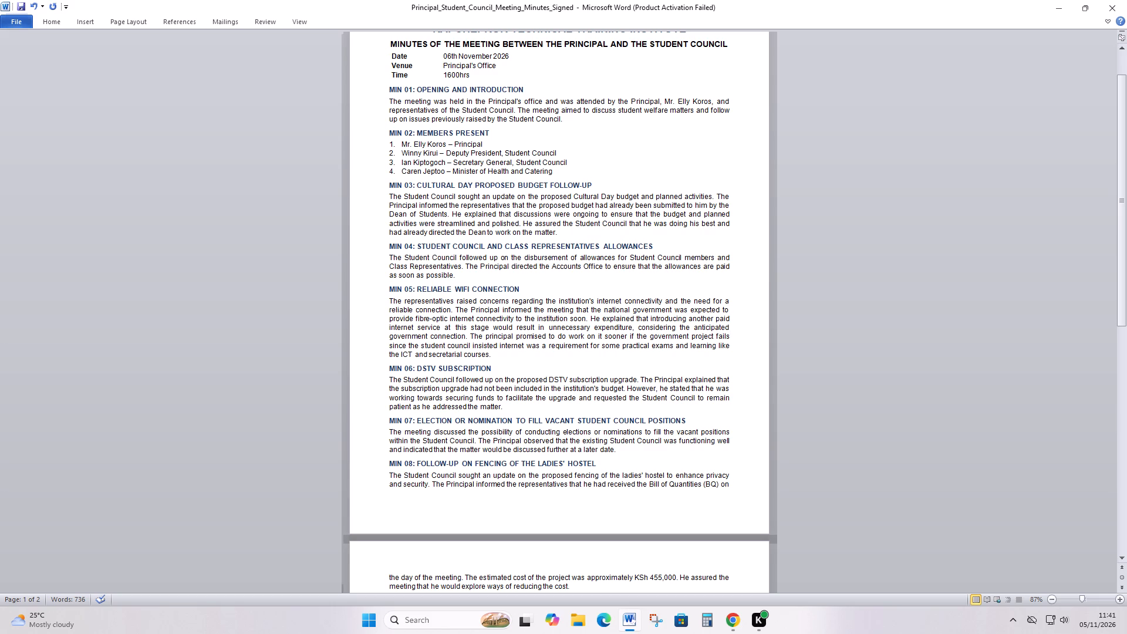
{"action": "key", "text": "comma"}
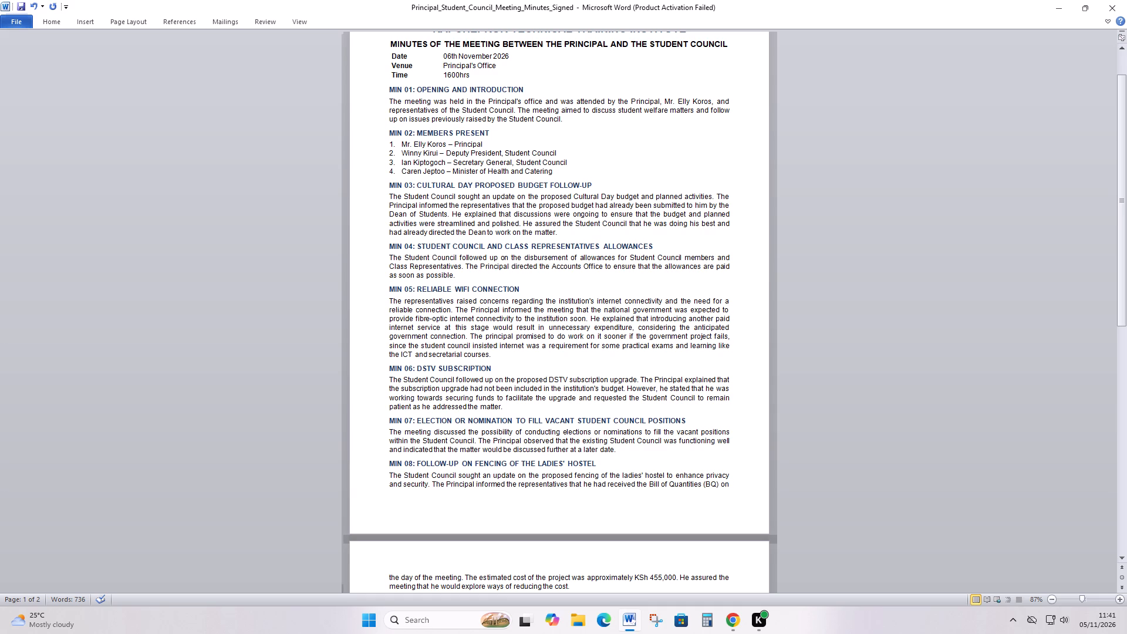
Insert "or office administration" between "secretarial" and "courses" in the last line of MIN 05.
{"action": "left_click", "coordinate": [461, 356]}
{"action": "key", "text": "Right"}
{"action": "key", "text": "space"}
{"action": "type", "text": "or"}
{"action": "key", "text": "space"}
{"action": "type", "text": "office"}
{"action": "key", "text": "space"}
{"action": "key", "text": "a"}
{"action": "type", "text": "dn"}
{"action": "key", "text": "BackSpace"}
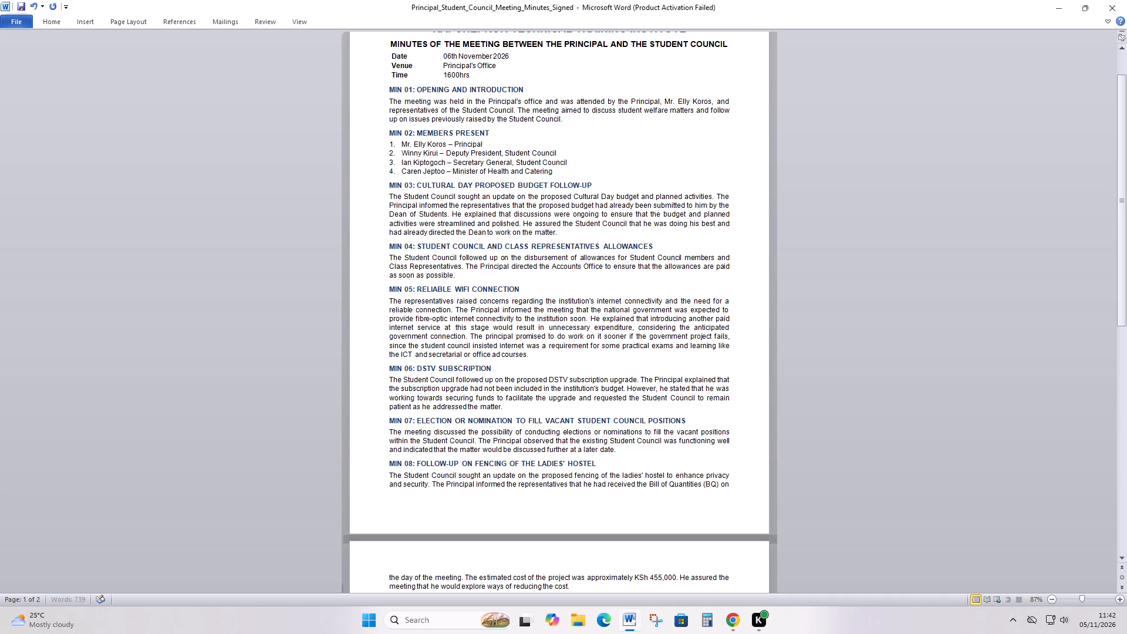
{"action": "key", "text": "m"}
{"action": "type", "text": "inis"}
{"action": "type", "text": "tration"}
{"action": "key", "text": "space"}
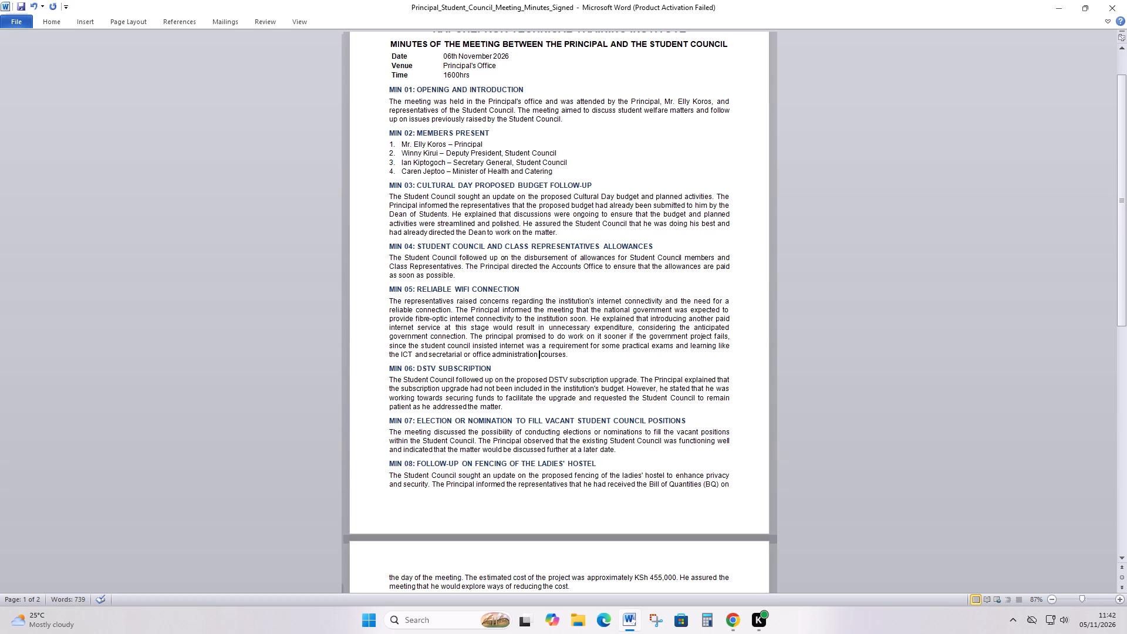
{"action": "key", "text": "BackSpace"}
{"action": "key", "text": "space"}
Make the word "not" bold in the MIN 06 phrase "had not been included in the institution's budget".
{"action": "left_click", "coordinate": [636, 382]}
{"action": "left_click_drag", "start_coordinate": [494, 390], "coordinate": [485, 389]}
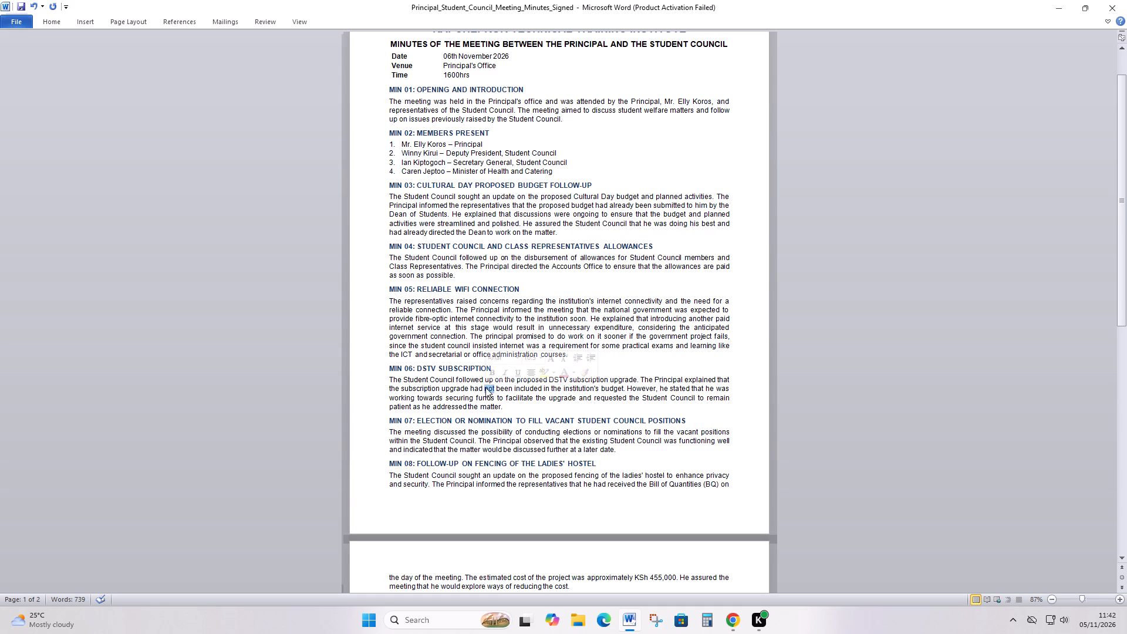
{"action": "left_click", "coordinate": [50, 22]}
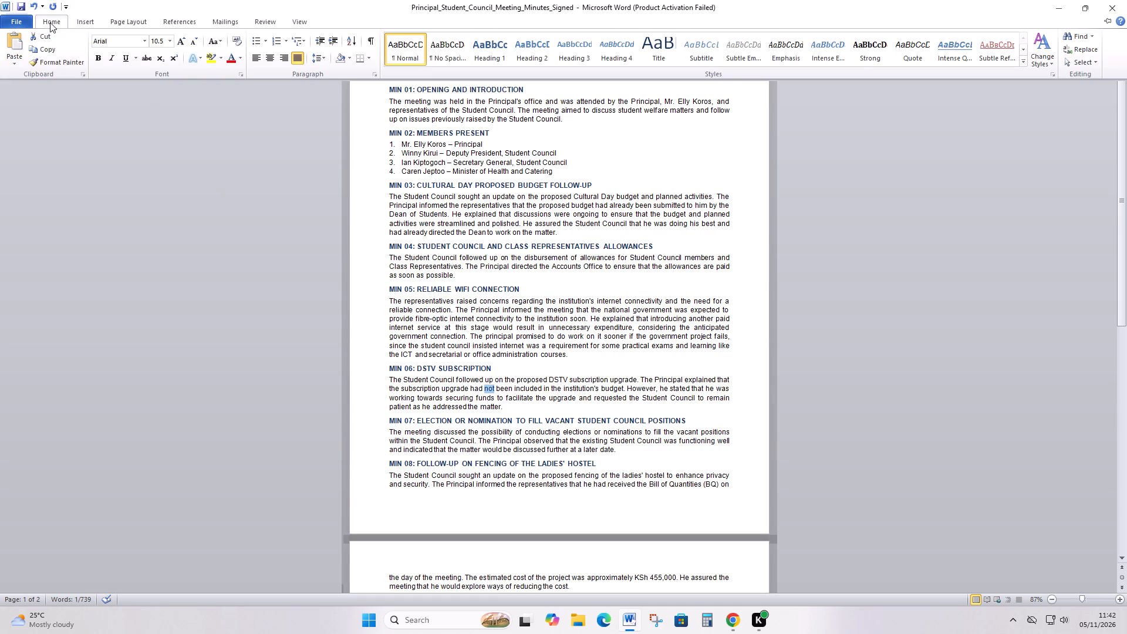
{"action": "left_click", "coordinate": [95, 60]}
{"action": "left_click", "coordinate": [535, 365]}
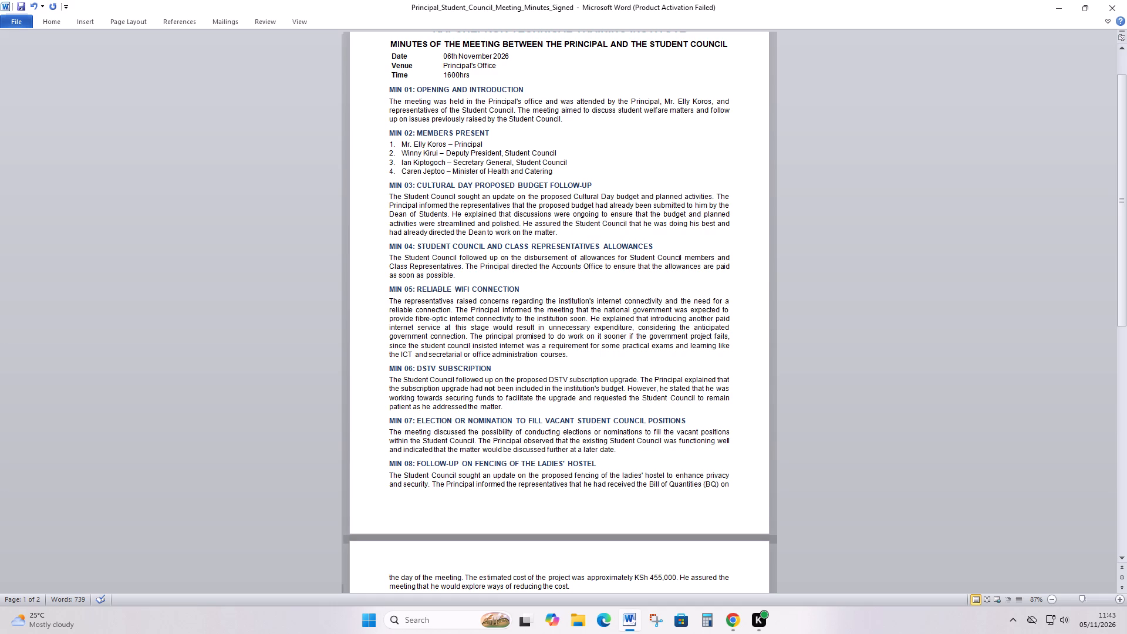
Place the insertion point in the MIN 06 paragraph on the DSTV subscription.
{"action": "scroll", "coordinate": [660, 394], "scroll_direction": "down", "scroll_amount": 1}
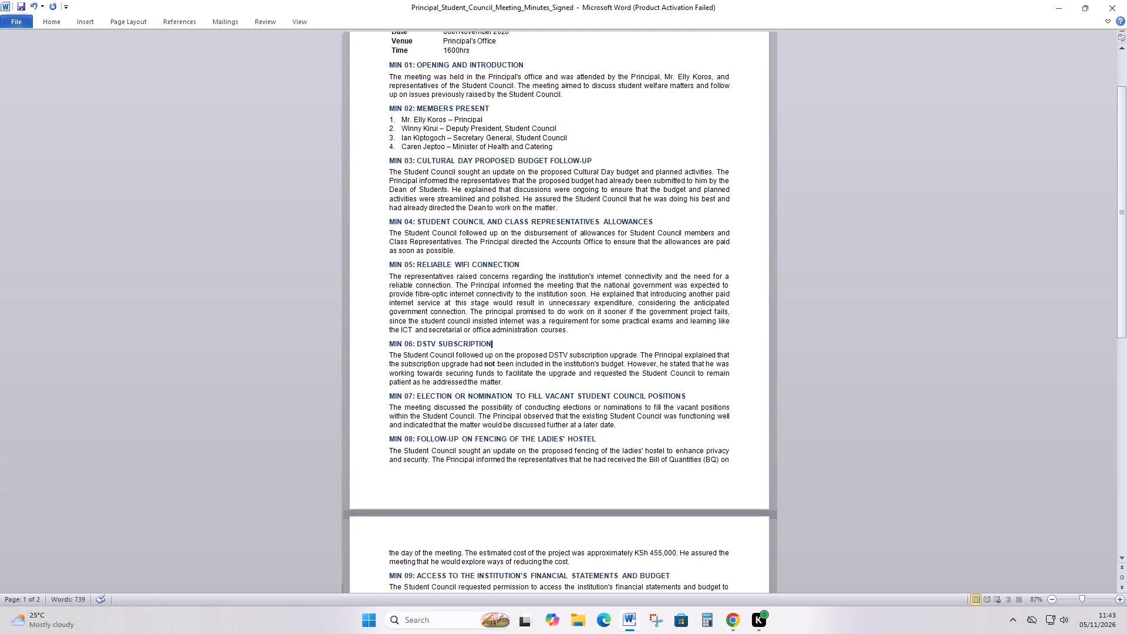
{"action": "left_click", "coordinate": [683, 367]}
Read the minutes from MIN 06 on DSTV subscription through MIN 10 on the second page.
{"action": "left_click", "coordinate": [512, 384]}
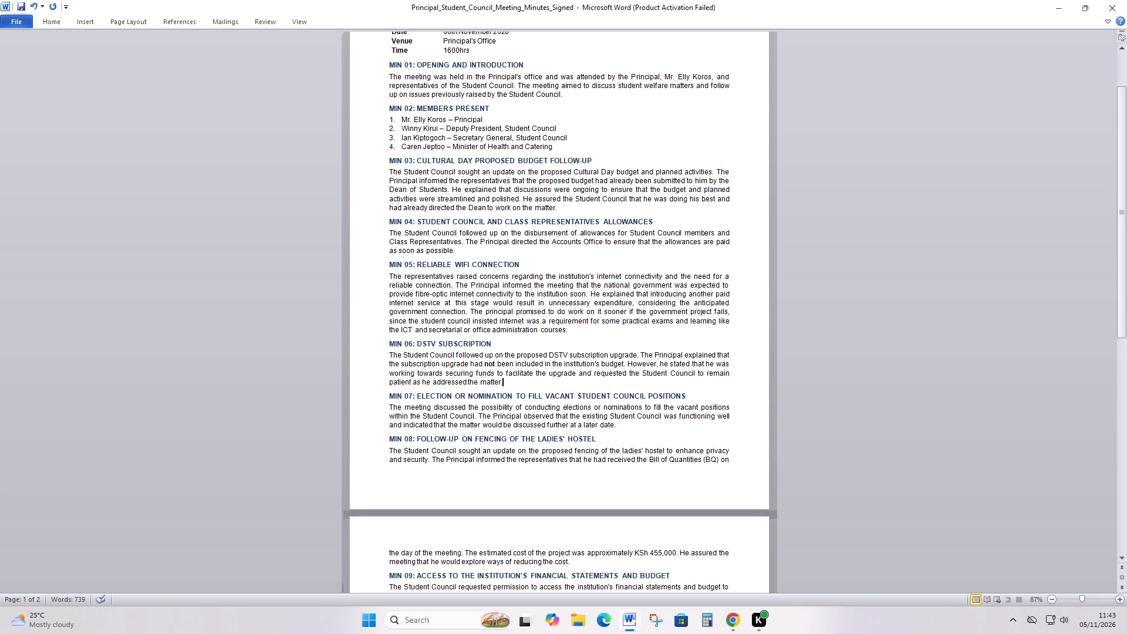
{"action": "scroll", "coordinate": [523, 393], "scroll_direction": "down", "scroll_amount": 2}
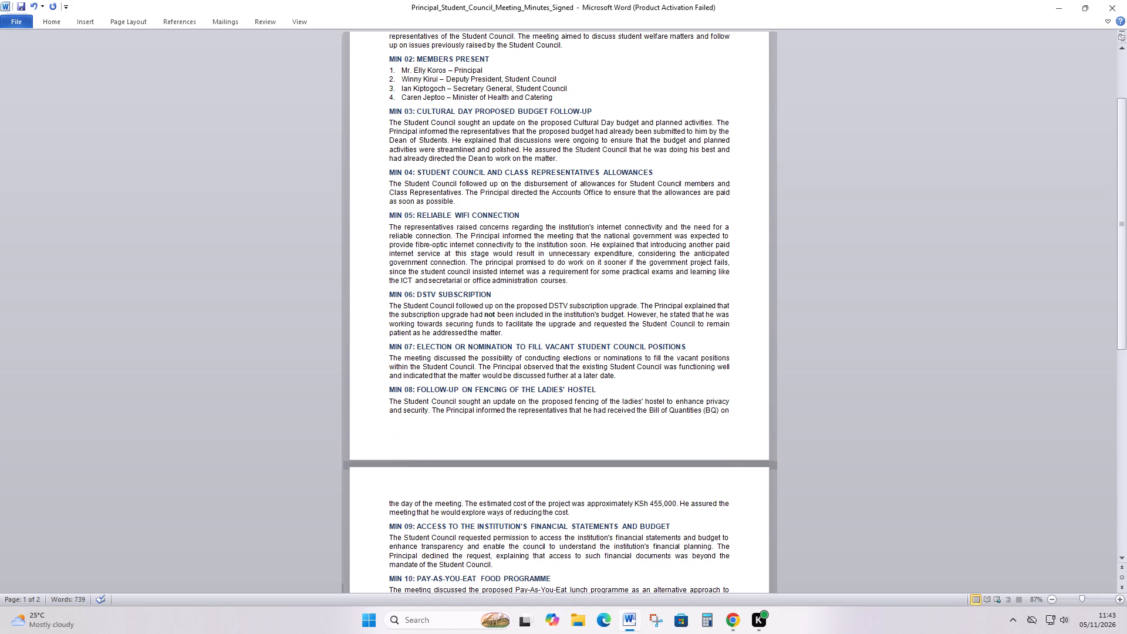
{"action": "scroll", "coordinate": [523, 394], "scroll_direction": "down", "scroll_amount": 1}
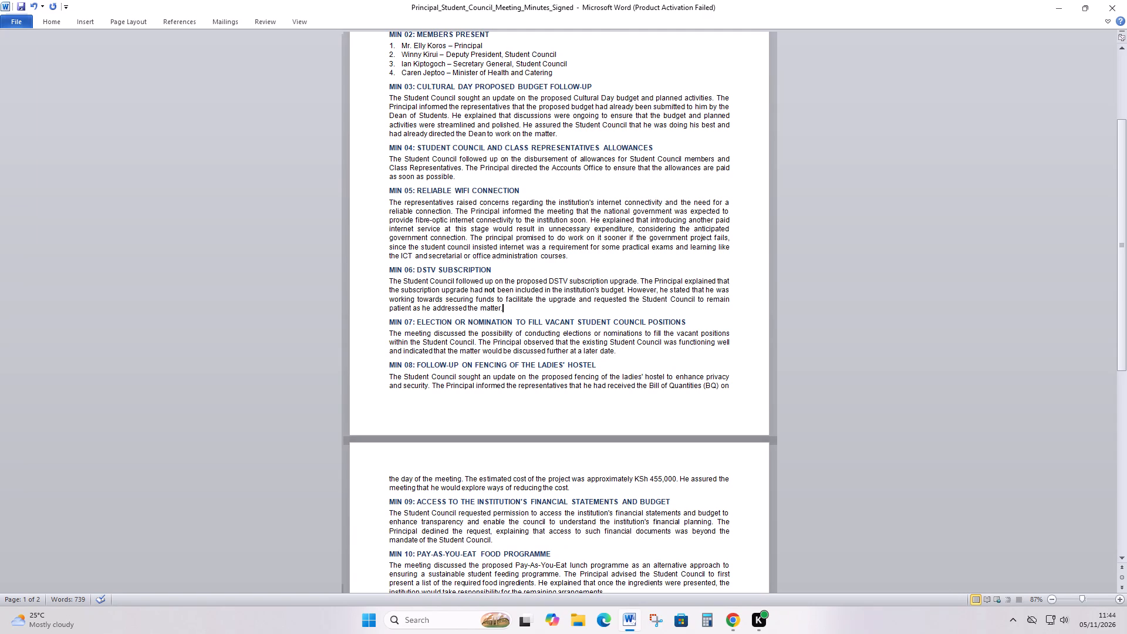
{"action": "left_click", "coordinate": [536, 333]}
{"action": "scroll", "coordinate": [618, 329], "scroll_direction": "down", "scroll_amount": 1}
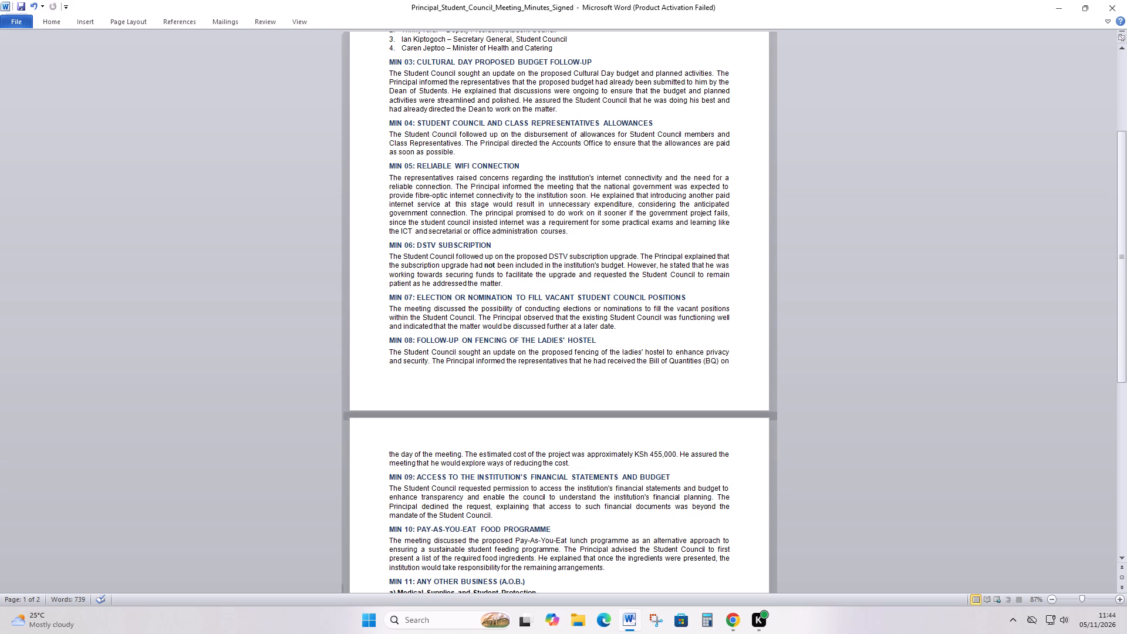
Bring the YouTube window to the front and resume the music video.
{"action": "left_click", "coordinate": [734, 623]}
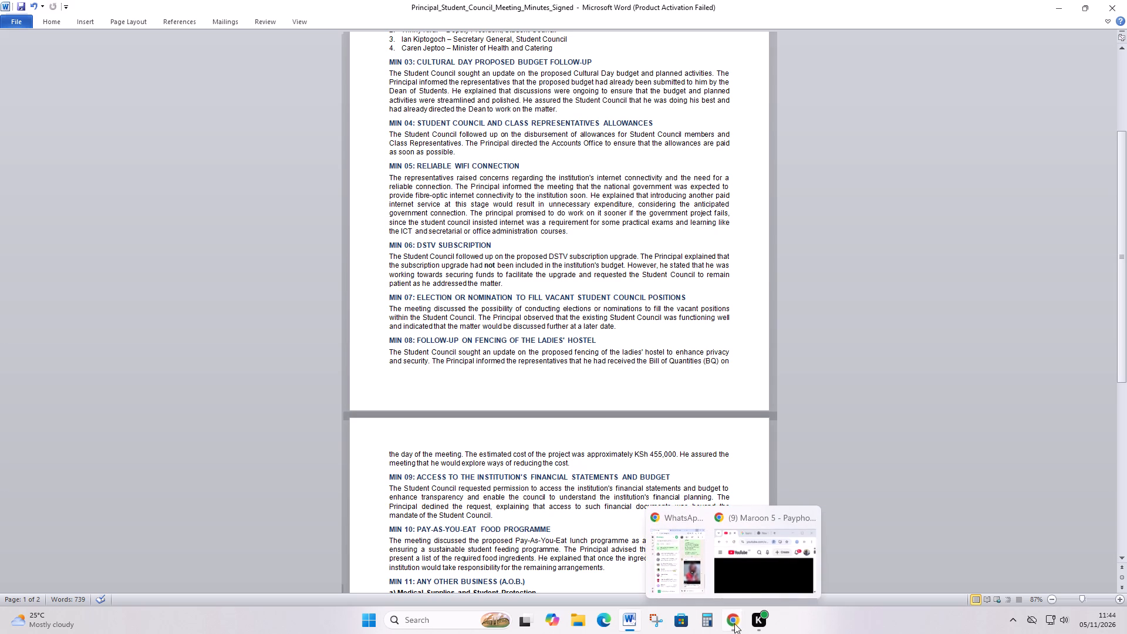
{"action": "left_click", "coordinate": [744, 576]}
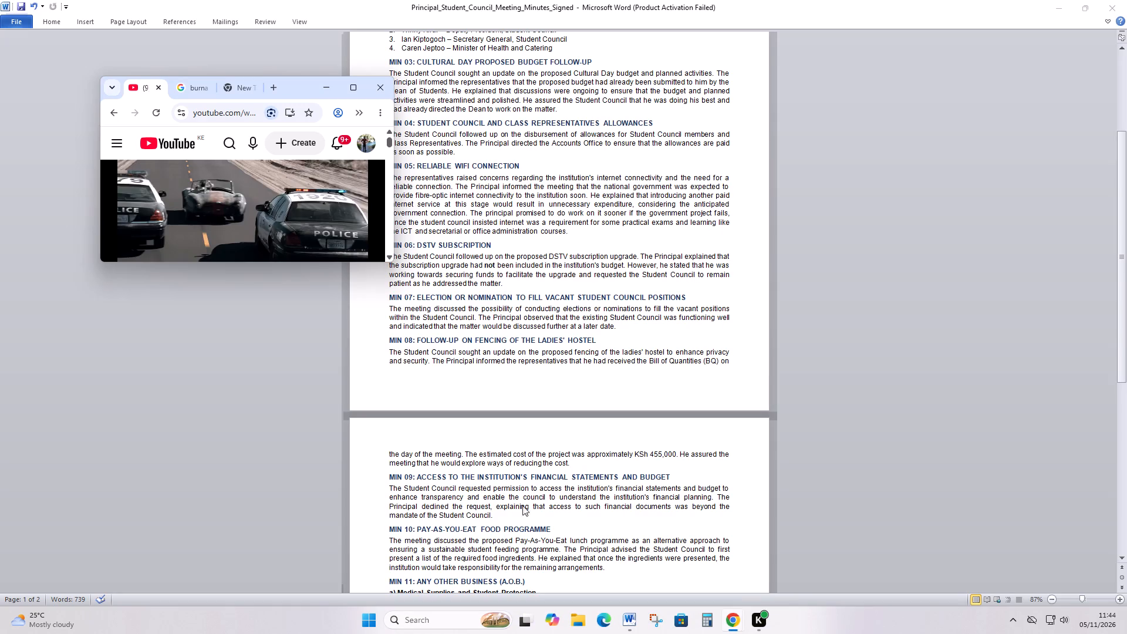
{"action": "left_click", "coordinate": [291, 215]}
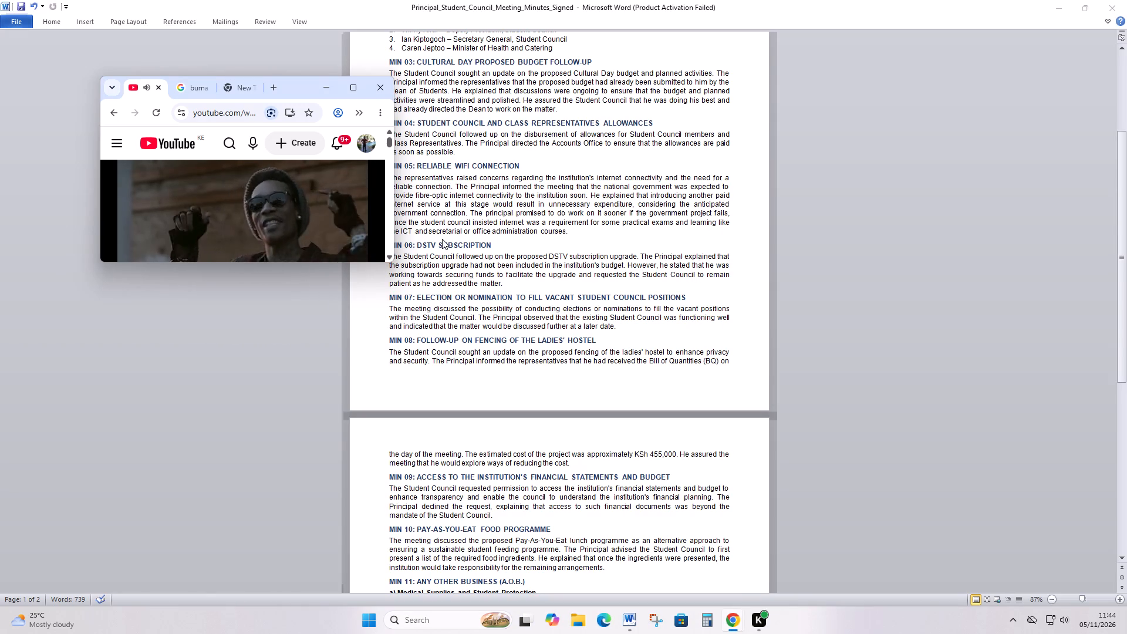
Return to Word and insert the date 04/11/2026 after "the day of the meeting" in MIN 08.
{"action": "left_click", "coordinate": [457, 230]}
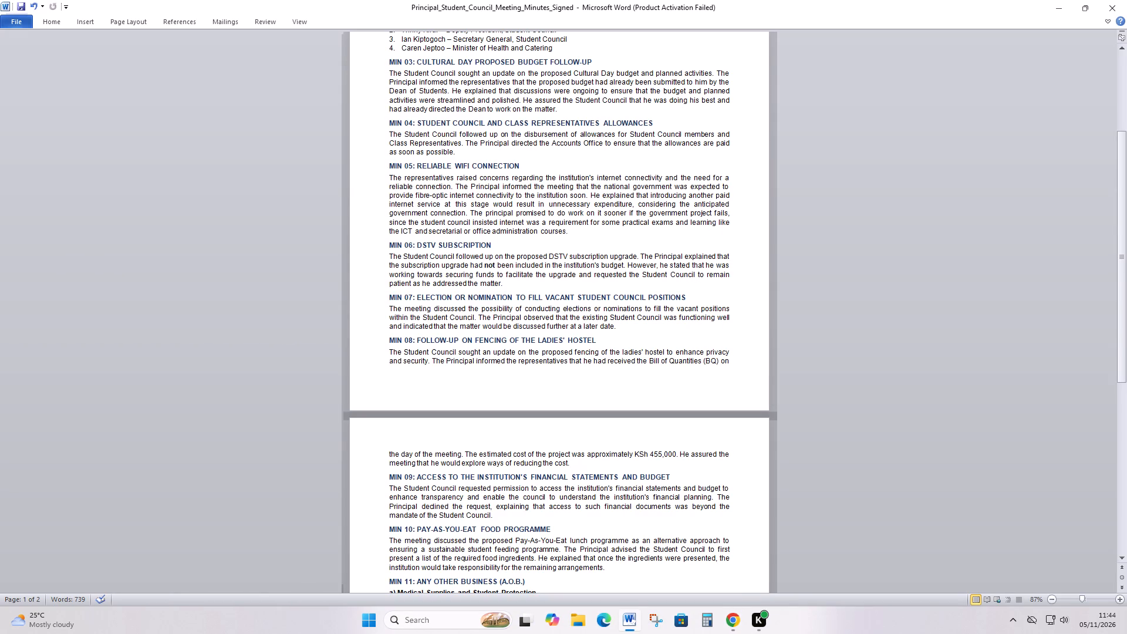
{"action": "scroll", "coordinate": [475, 393], "scroll_direction": "down", "scroll_amount": 1}
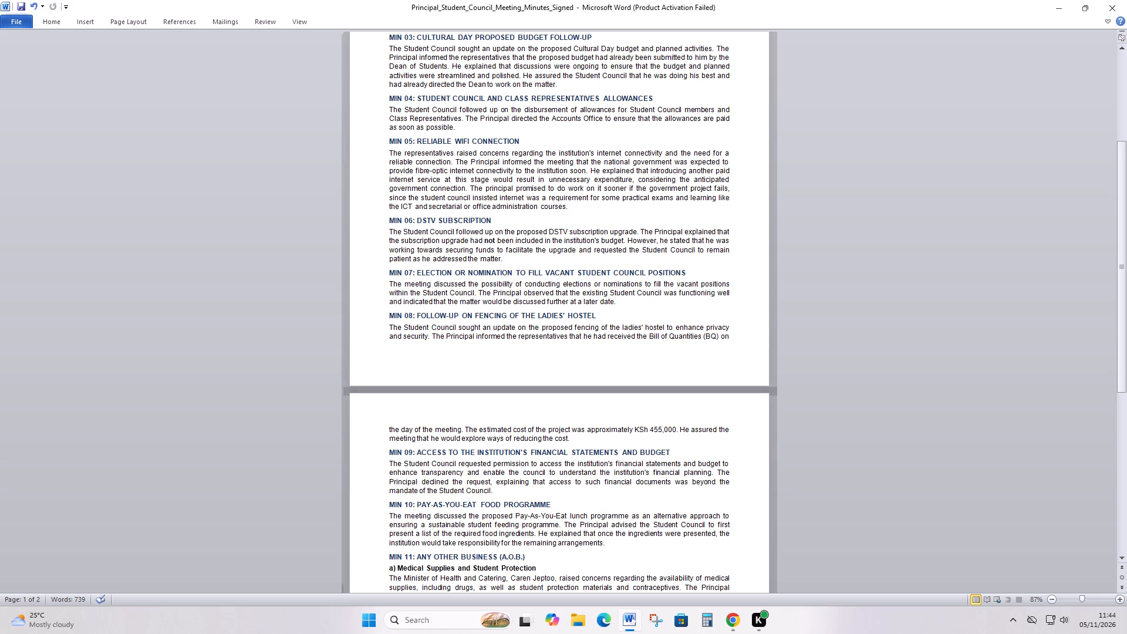
{"action": "scroll", "coordinate": [598, 349], "scroll_direction": "down", "scroll_amount": 1}
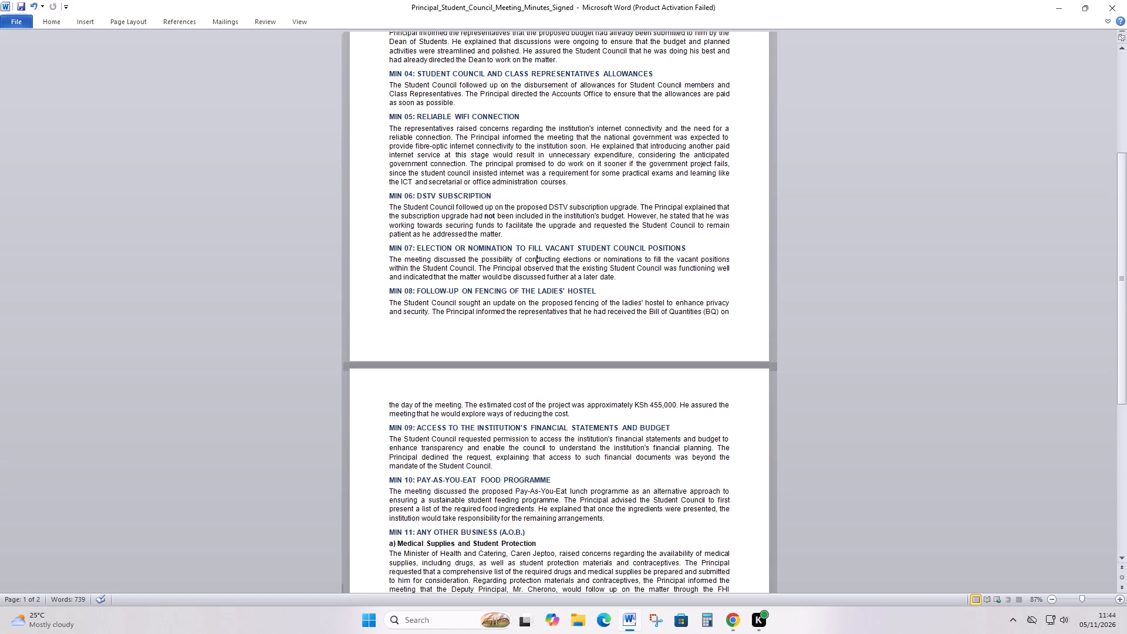
{"action": "scroll", "coordinate": [453, 399], "scroll_direction": "down", "scroll_amount": 1}
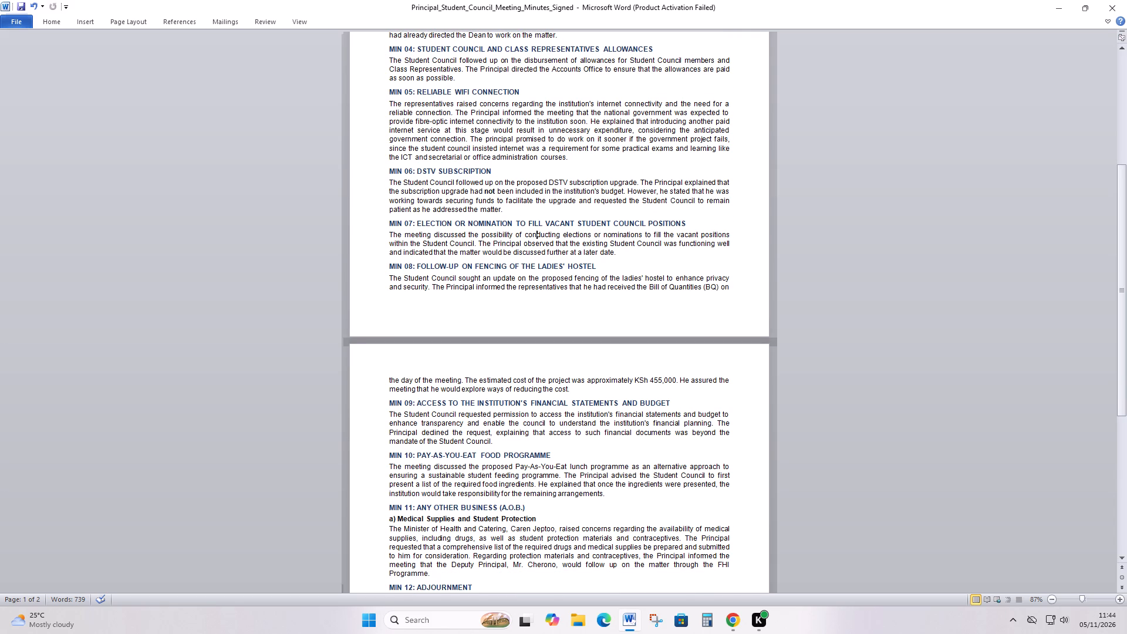
{"action": "left_click", "coordinate": [460, 382]}
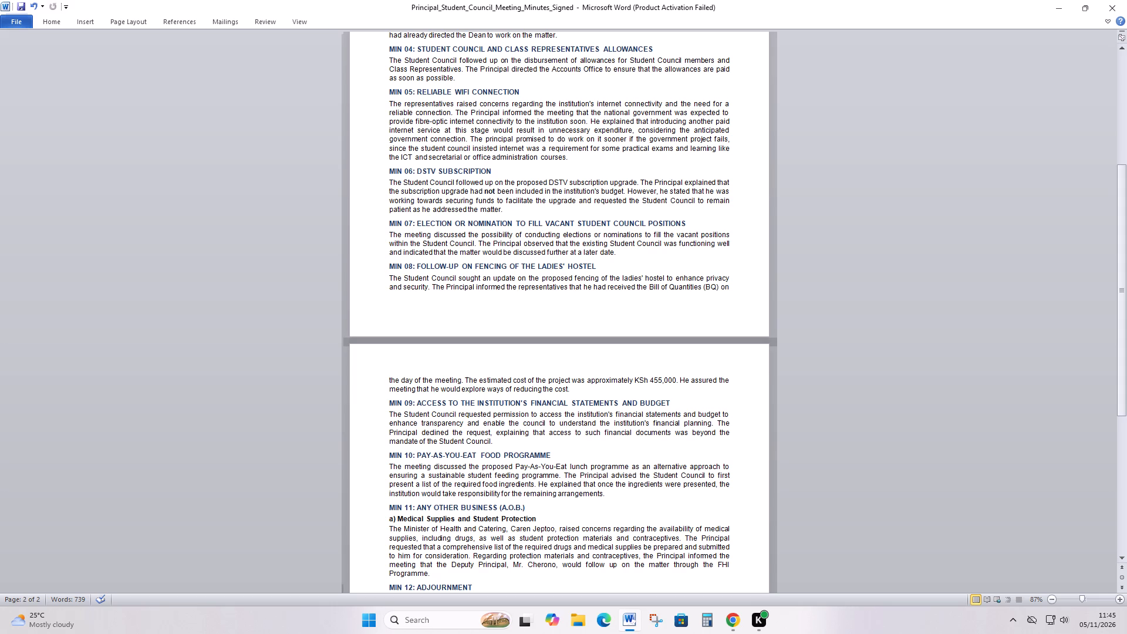
{"action": "key", "text": "space"}
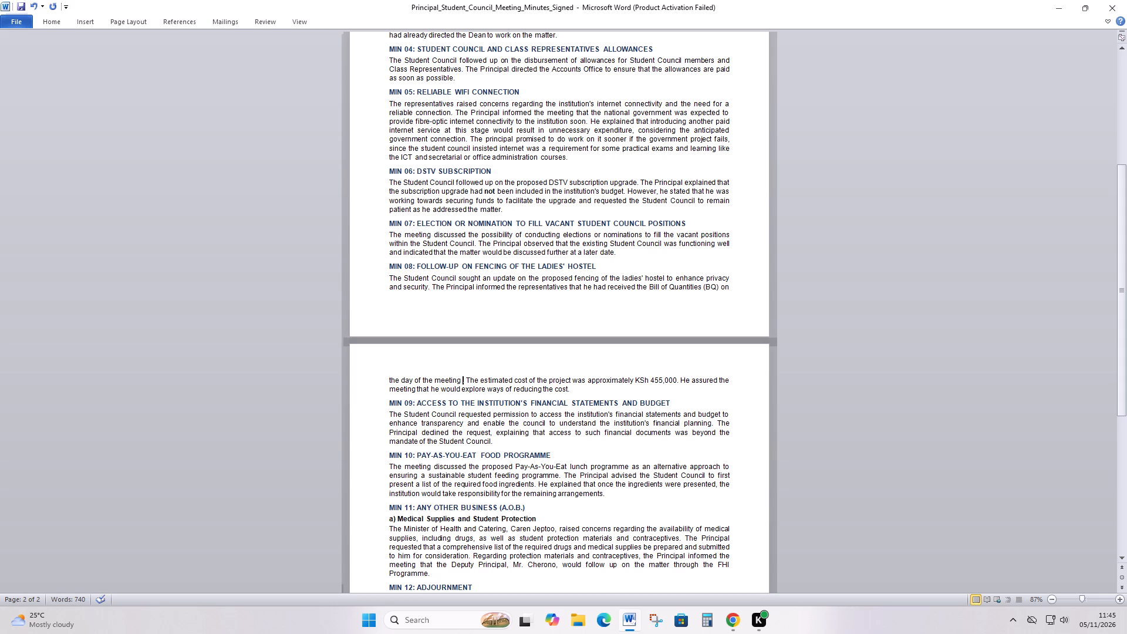
{"action": "key", "text": "0"}
{"action": "key", "text": "4"}
{"action": "key", "text": "slash"}
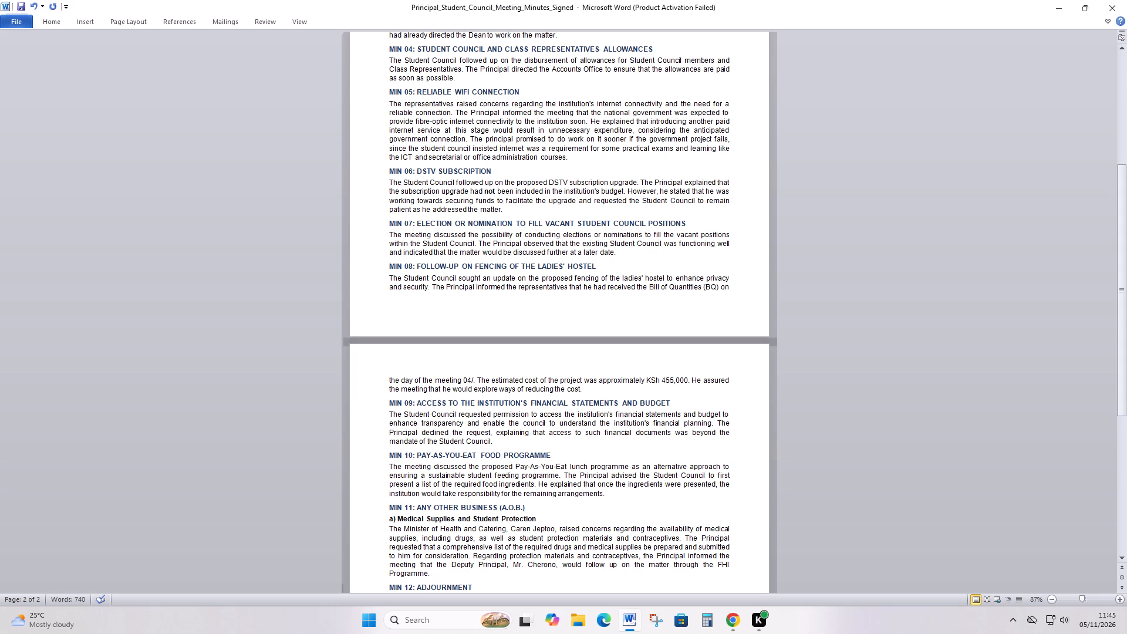
{"action": "type", "text": "11"}
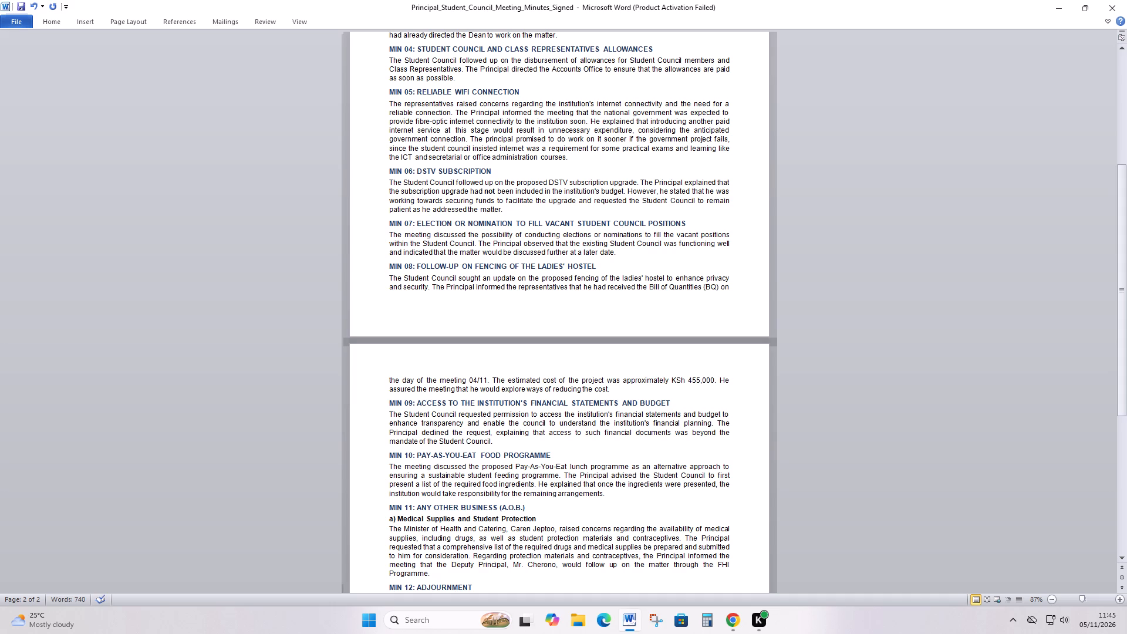
{"action": "key", "text": "slash"}
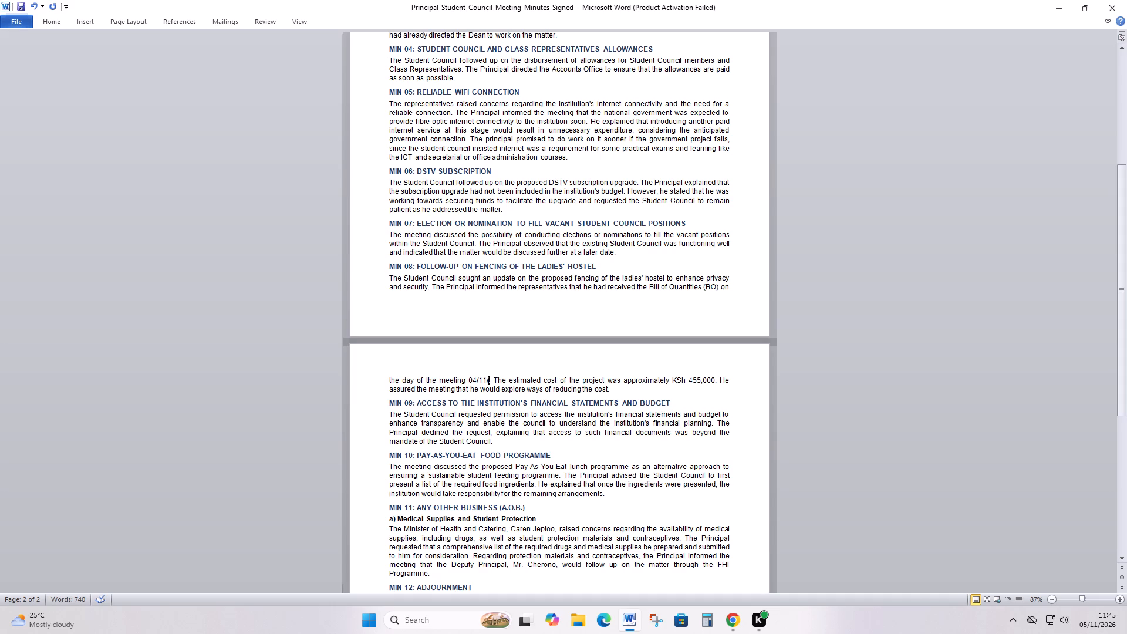
{"action": "type", "text": "2026"}
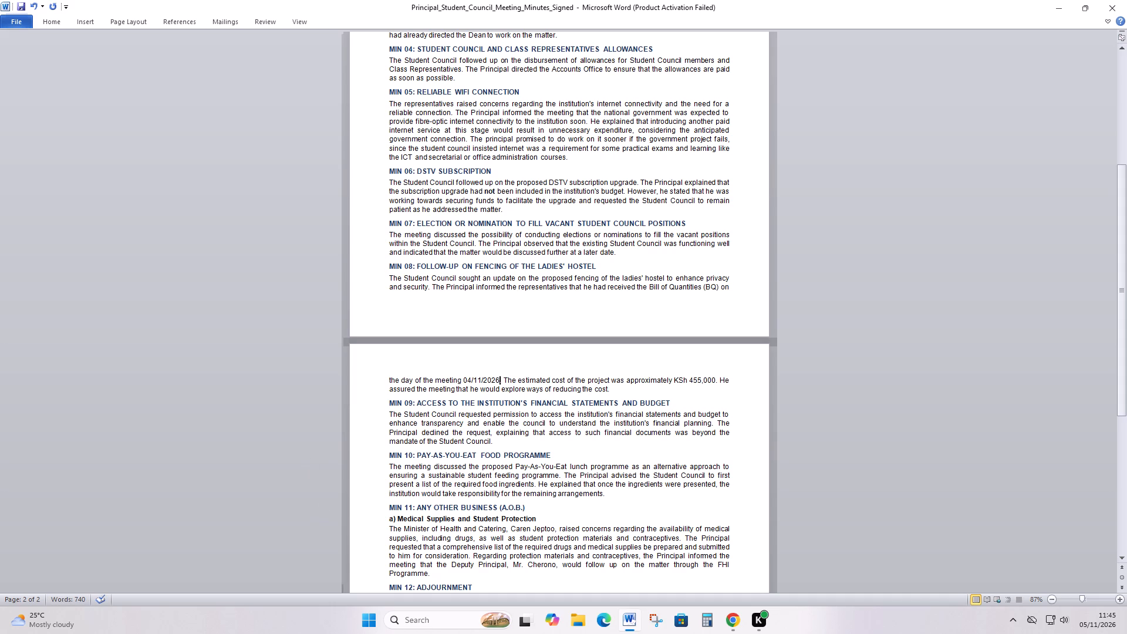
Remove the space between the date's full stop and "The estimated cost" in MIN 08.
{"action": "left_click", "coordinate": [504, 380]}
{"action": "key", "text": "BackSpace"}
{"action": "left_click", "coordinate": [523, 391]}
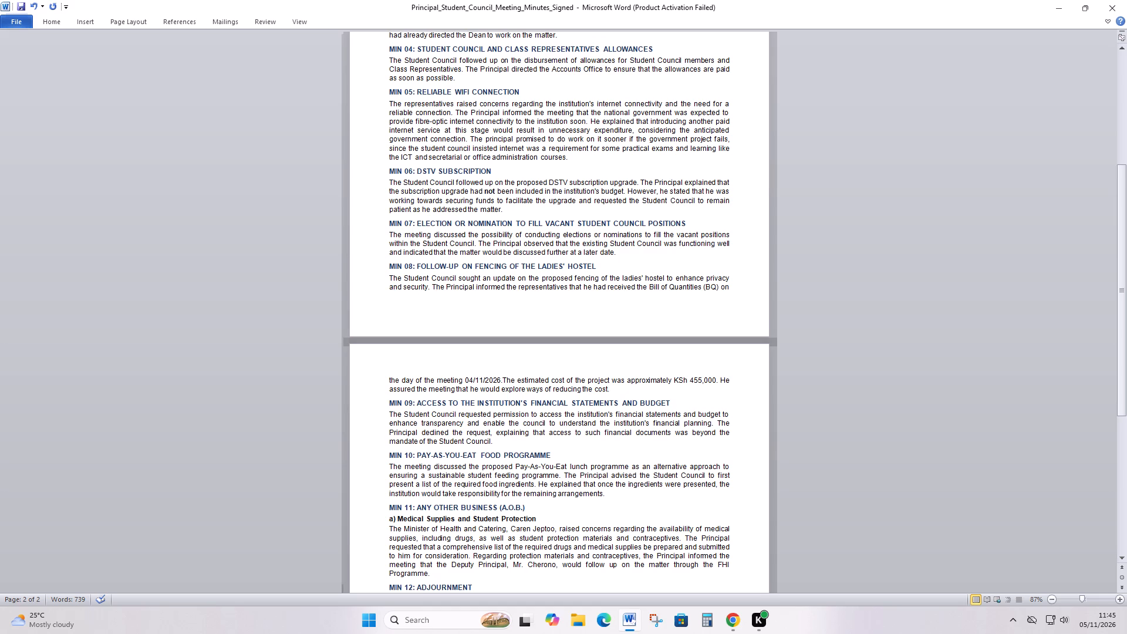
Read the second page of the minutes from MIN 09 through the adjournment and signature block.
{"action": "scroll", "coordinate": [564, 456], "scroll_direction": "down", "scroll_amount": 1}
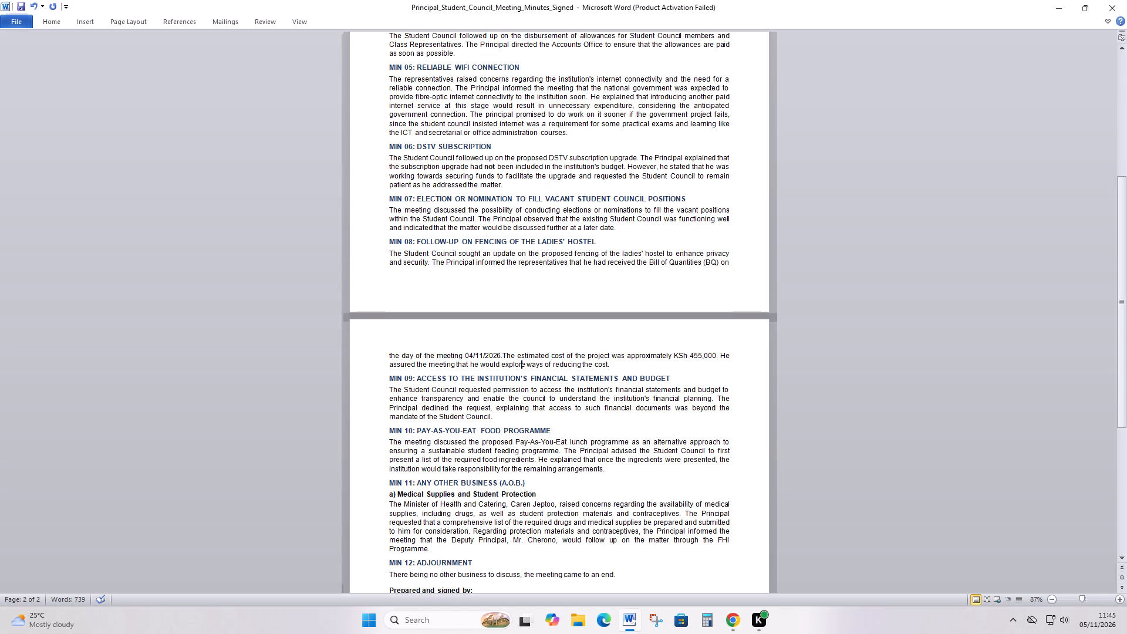
{"action": "scroll", "coordinate": [564, 459], "scroll_direction": "down", "scroll_amount": 1}
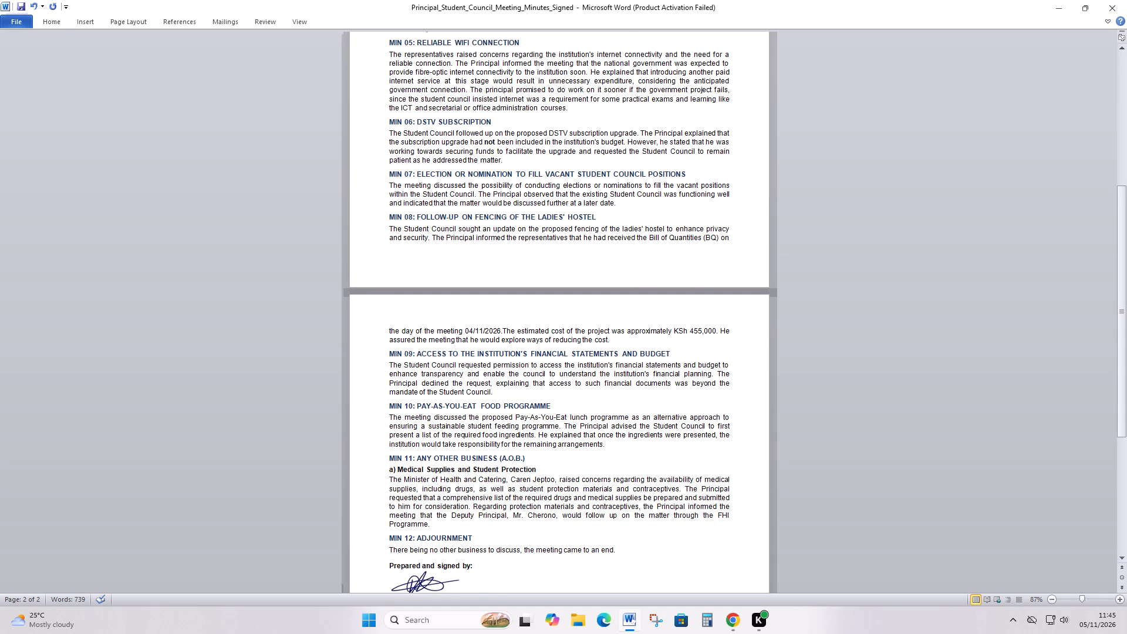
{"action": "scroll", "coordinate": [555, 456], "scroll_direction": "down", "scroll_amount": 1}
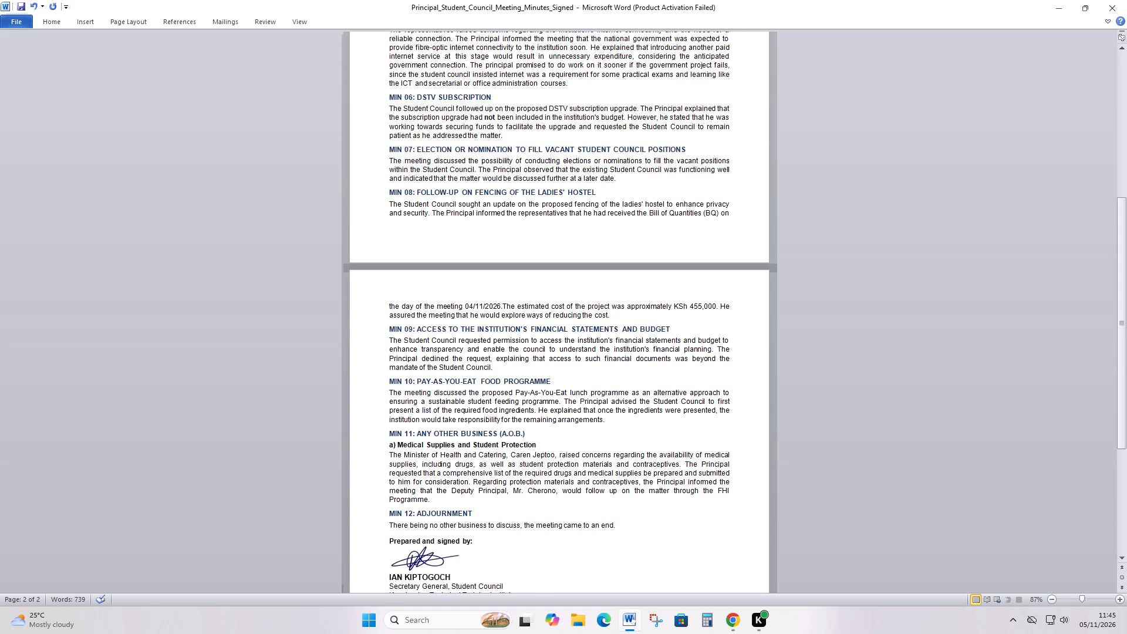
{"action": "scroll", "coordinate": [575, 344], "scroll_direction": "down", "scroll_amount": 1}
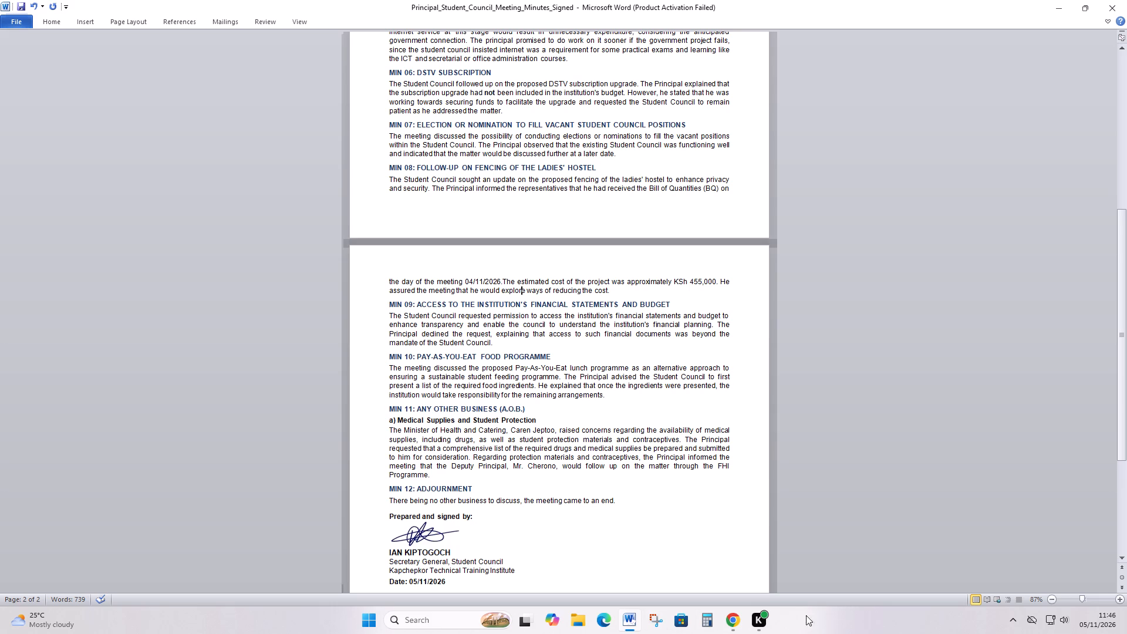
Raise the computer's sound volume slightly and return to the minutes.
{"action": "left_click", "coordinate": [1065, 619]}
{"action": "scroll", "coordinate": [1013, 544], "scroll_direction": "up", "scroll_amount": 1}
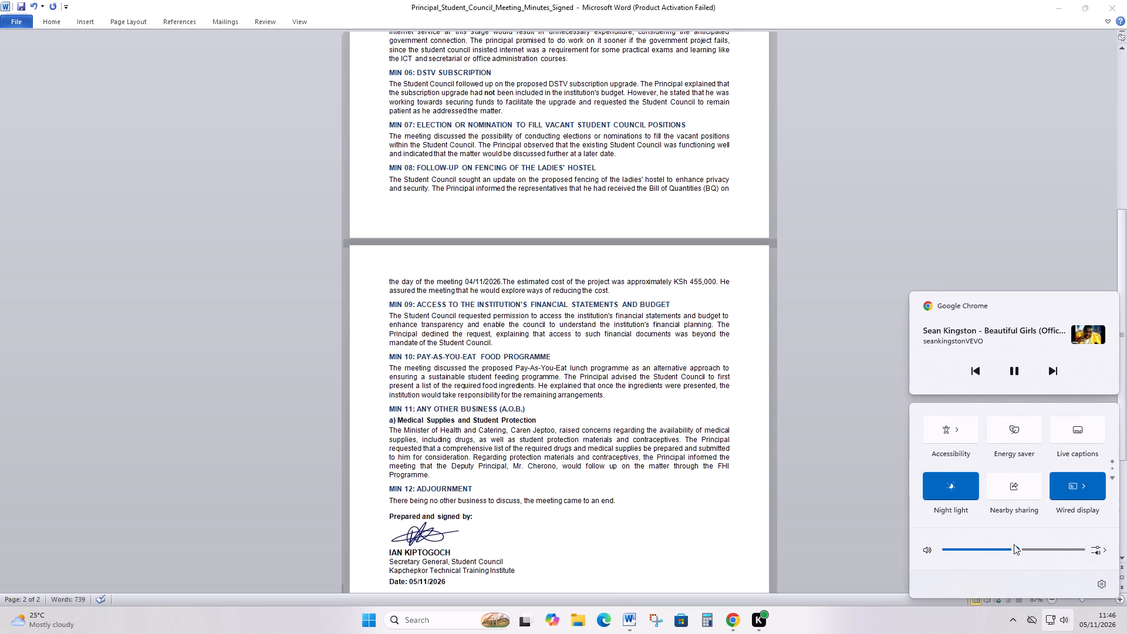
{"action": "left_click", "coordinate": [603, 339]}
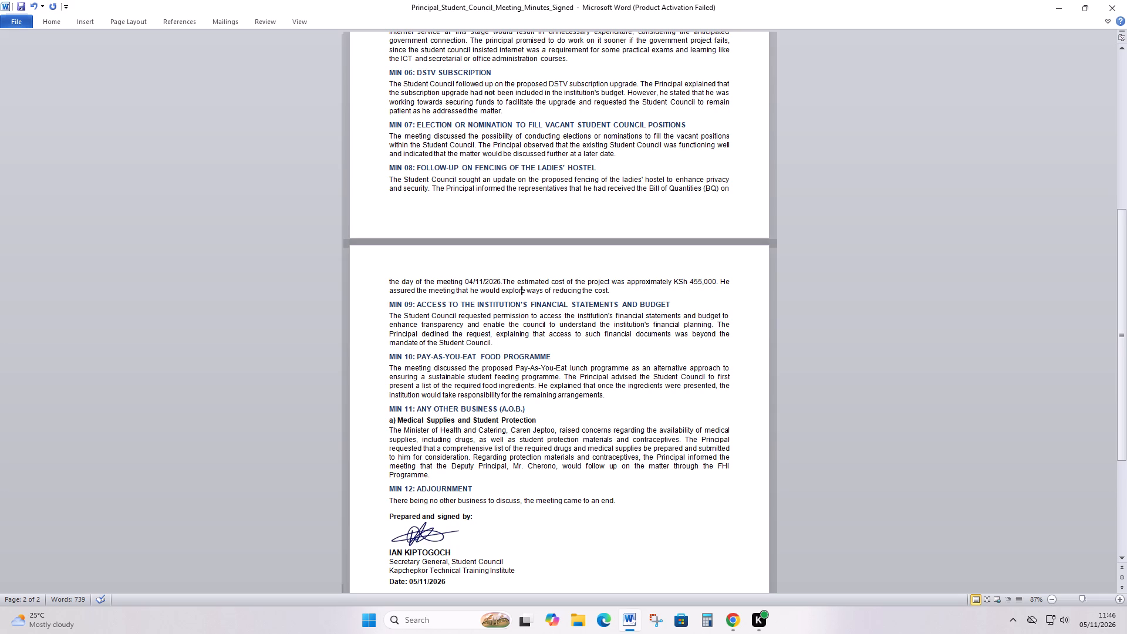
Review the second page of the minutes again, from the end of MIN 08 to the signature and date.
{"action": "scroll", "coordinate": [545, 333], "scroll_direction": "down", "scroll_amount": 4}
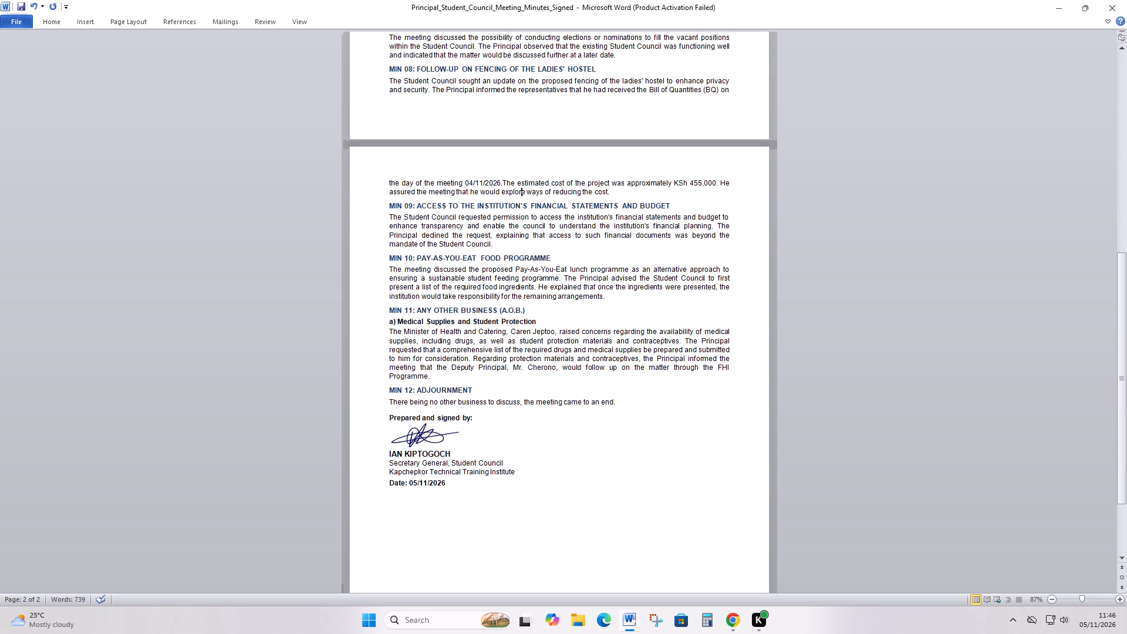
{"action": "scroll", "coordinate": [545, 333], "scroll_direction": "up", "scroll_amount": 2}
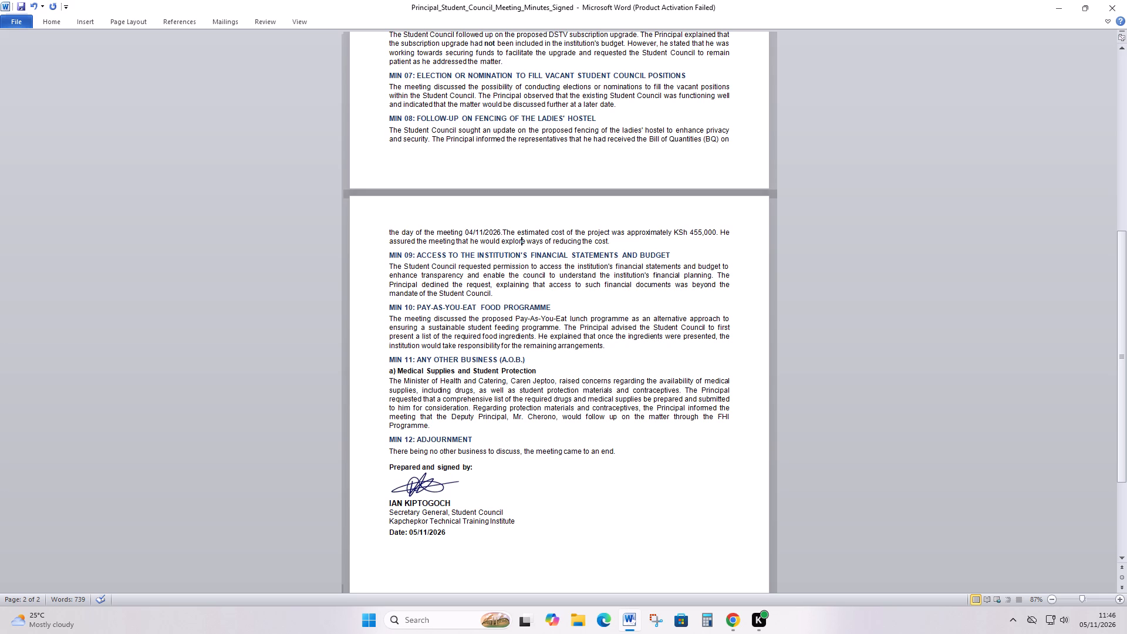
{"action": "scroll", "coordinate": [544, 282], "scroll_direction": "down", "scroll_amount": 1}
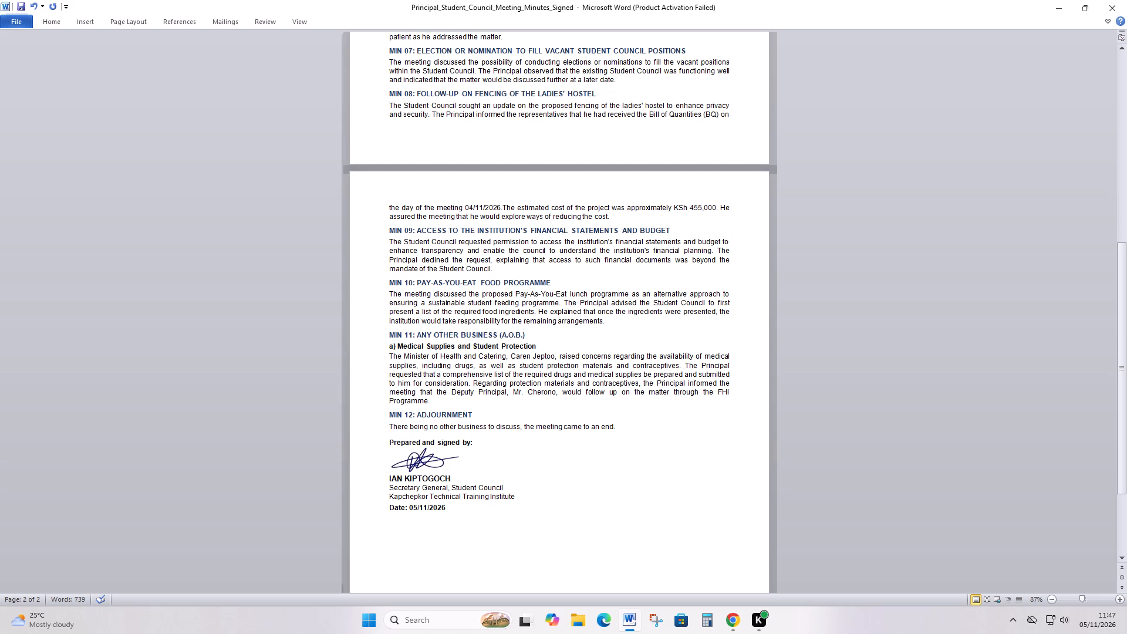
Switch to the YouTube window and restart the Sean Kingston "Beautiful Girls" video from the beginning.
{"action": "left_click", "coordinate": [737, 629]}
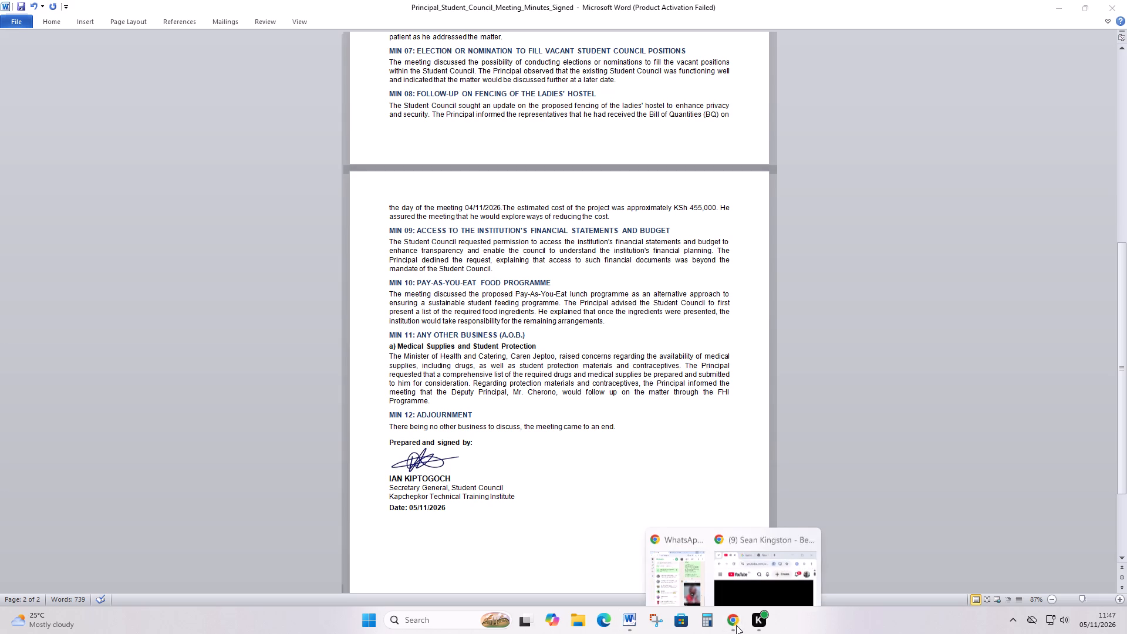
{"action": "left_click", "coordinate": [729, 560]}
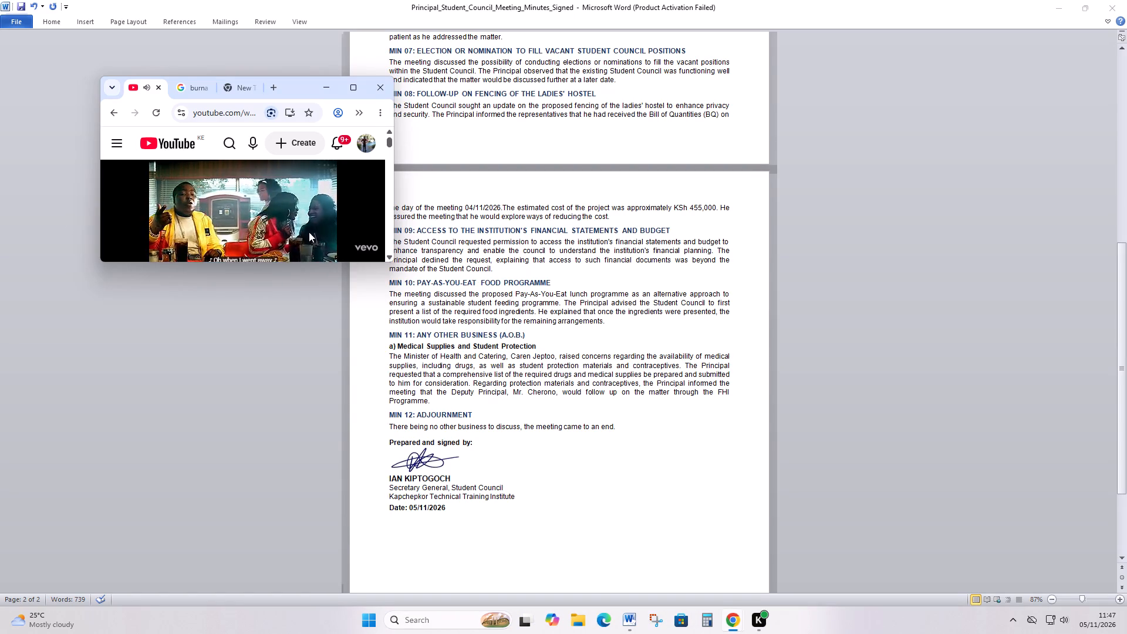
{"action": "scroll", "coordinate": [300, 227], "scroll_direction": "down", "scroll_amount": 1}
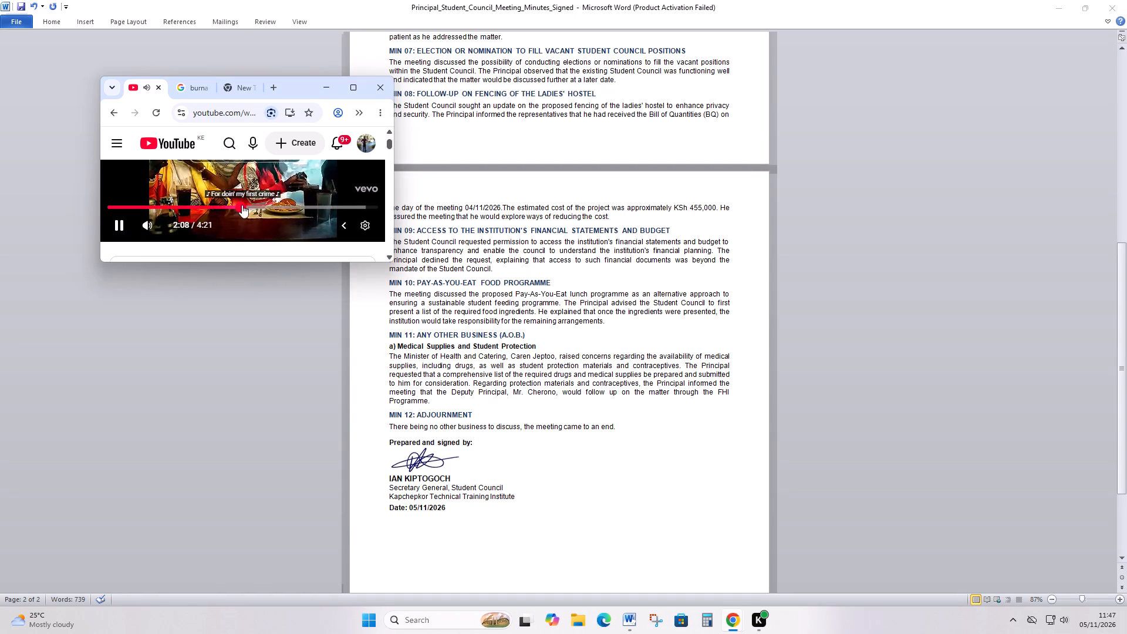
{"action": "left_click_drag", "start_coordinate": [242, 205], "coordinate": [0, 210]}
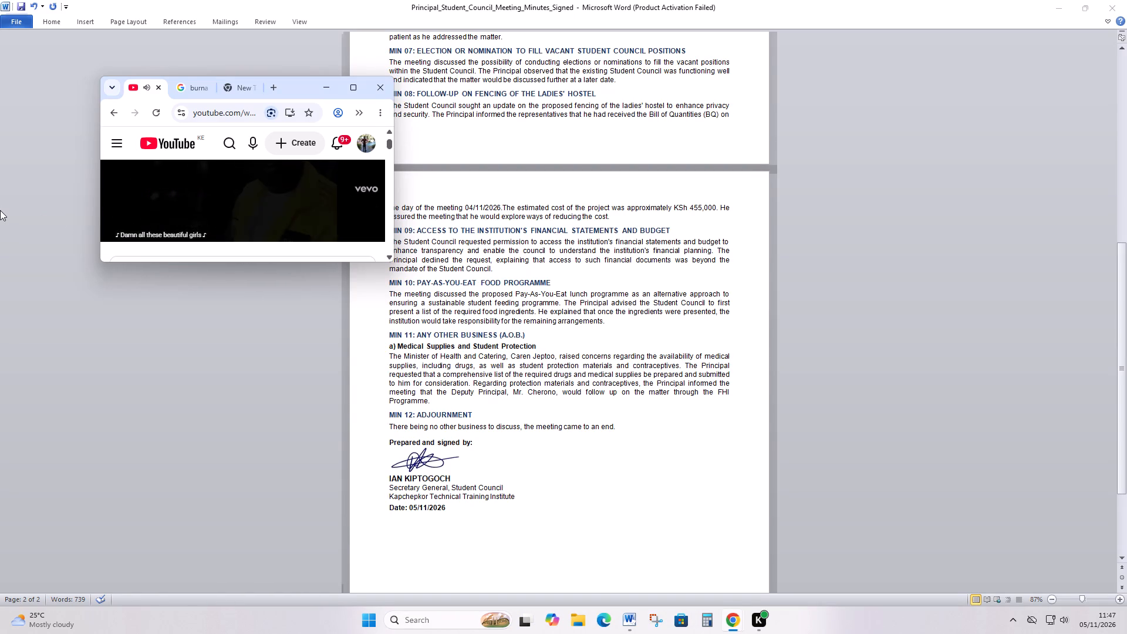
Make the YouTube window taller to show more of the video, and minimise it to return to Word.
{"action": "left_click_drag", "start_coordinate": [294, 264], "coordinate": [268, 326]}
{"action": "scroll", "coordinate": [288, 248], "scroll_direction": "up", "scroll_amount": 2}
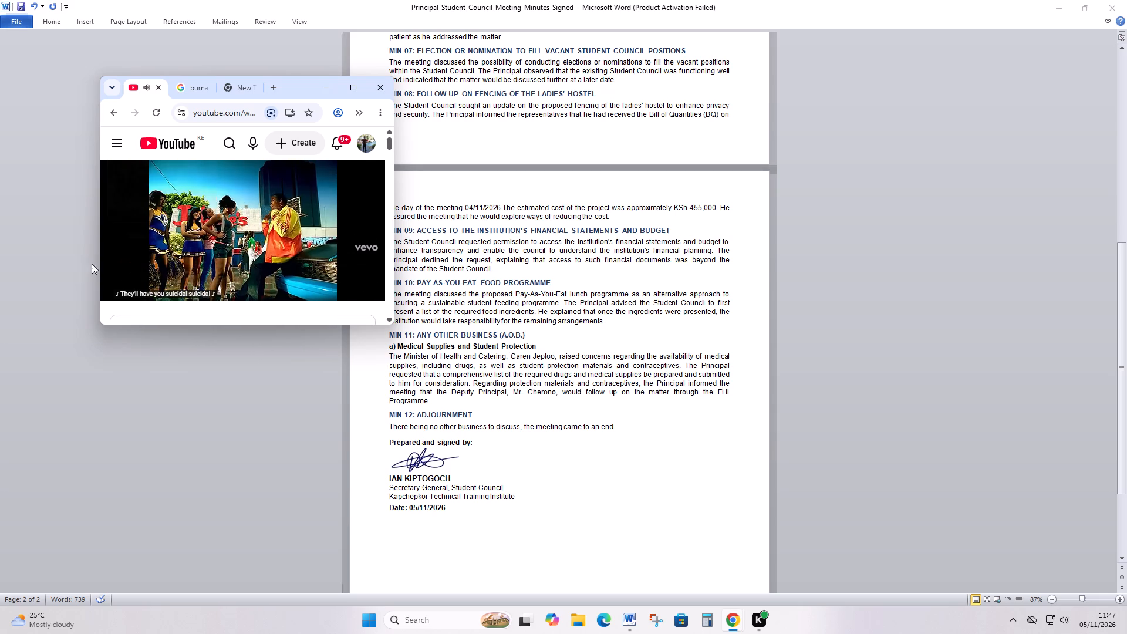
{"action": "left_click_drag", "start_coordinate": [119, 265], "coordinate": [83, 269]}
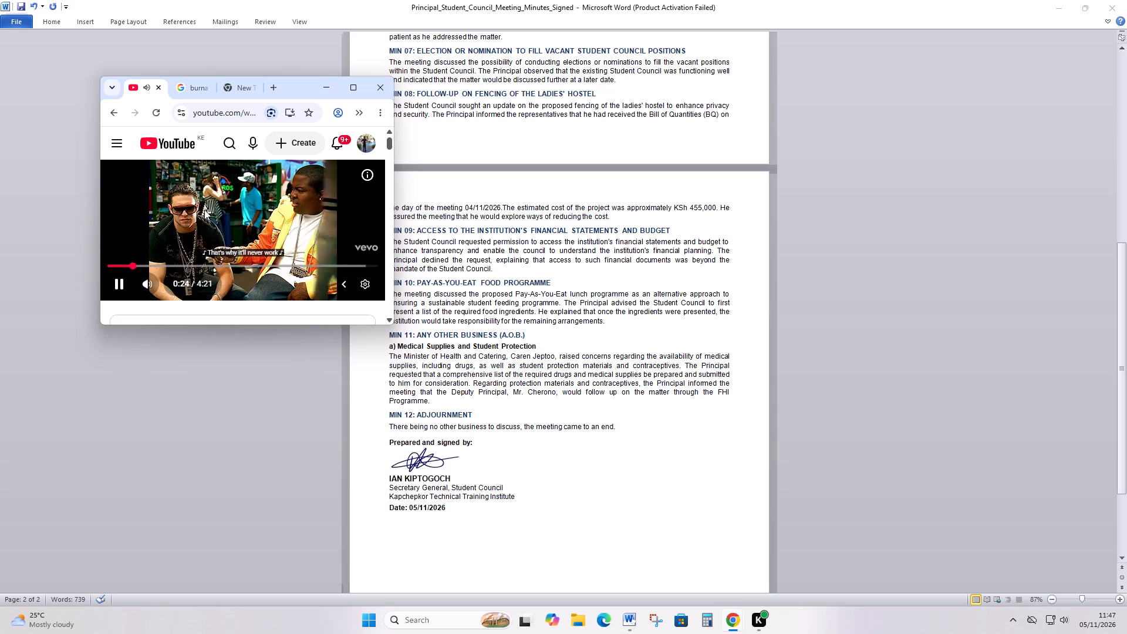
{"action": "left_click", "coordinate": [332, 90]}
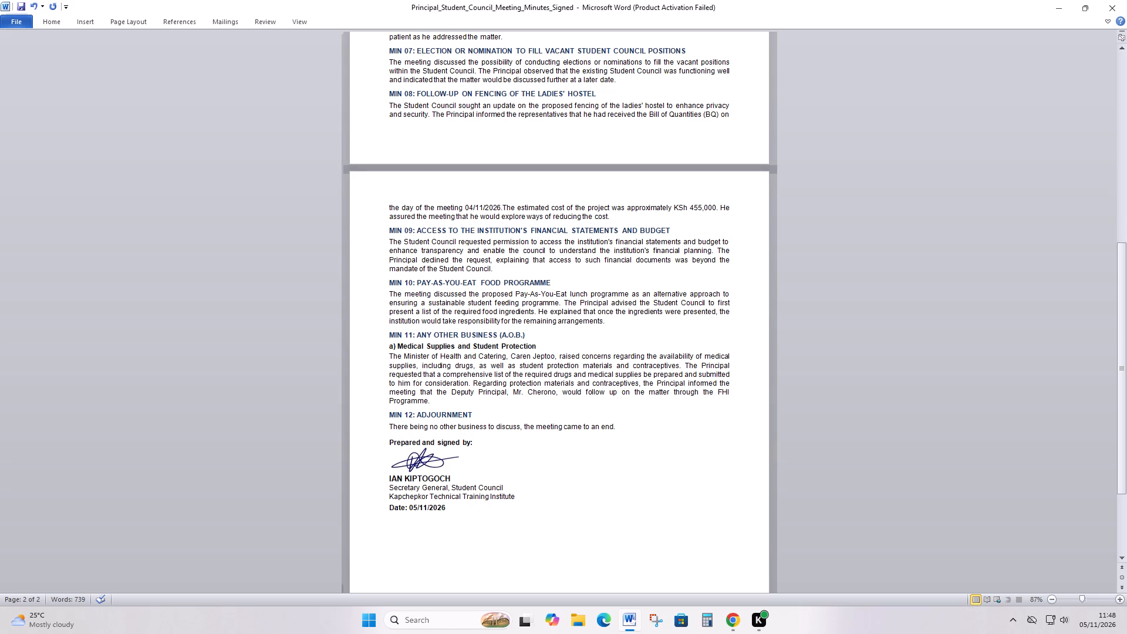
Add "to make it successful" after "reducing the cost" at the end of MIN 08.
{"action": "left_click", "coordinate": [606, 217]}
{"action": "key", "text": "Right"}
{"action": "key", "text": "t"}
{"action": "key", "text": "o"}
{"action": "key", "text": "BackSpace"}
{"action": "key", "text": "BackSpace"}
{"action": "key", "text": "space"}
{"action": "type", "text": "to make"}
{"action": "key", "text": "space"}
{"action": "type", "text": "it success"}
{"action": "type", "text": "ful"}
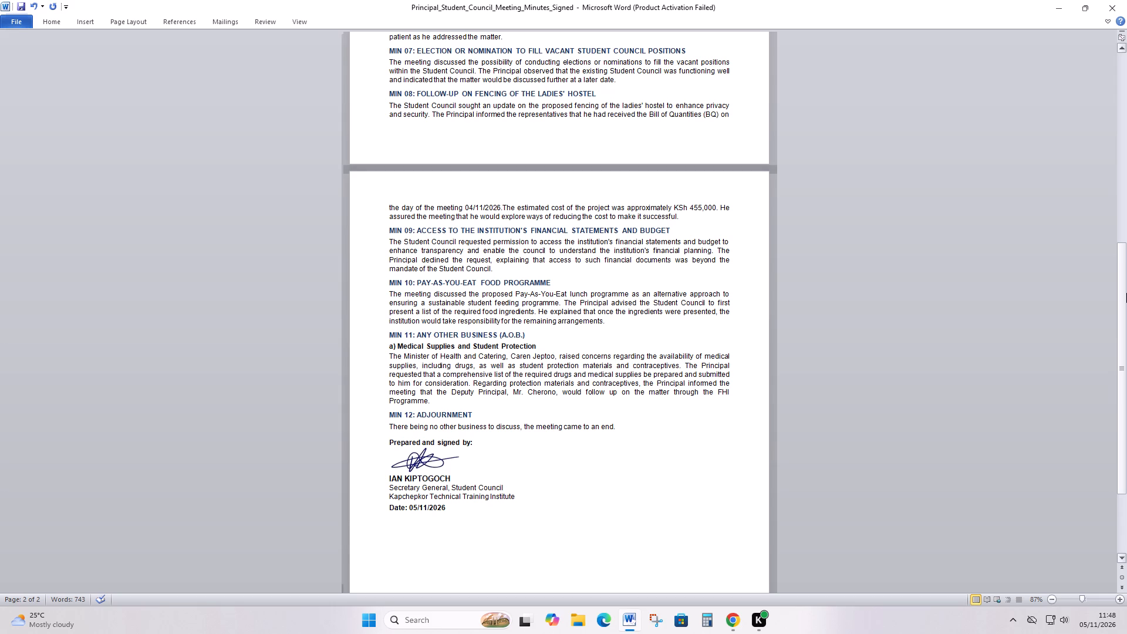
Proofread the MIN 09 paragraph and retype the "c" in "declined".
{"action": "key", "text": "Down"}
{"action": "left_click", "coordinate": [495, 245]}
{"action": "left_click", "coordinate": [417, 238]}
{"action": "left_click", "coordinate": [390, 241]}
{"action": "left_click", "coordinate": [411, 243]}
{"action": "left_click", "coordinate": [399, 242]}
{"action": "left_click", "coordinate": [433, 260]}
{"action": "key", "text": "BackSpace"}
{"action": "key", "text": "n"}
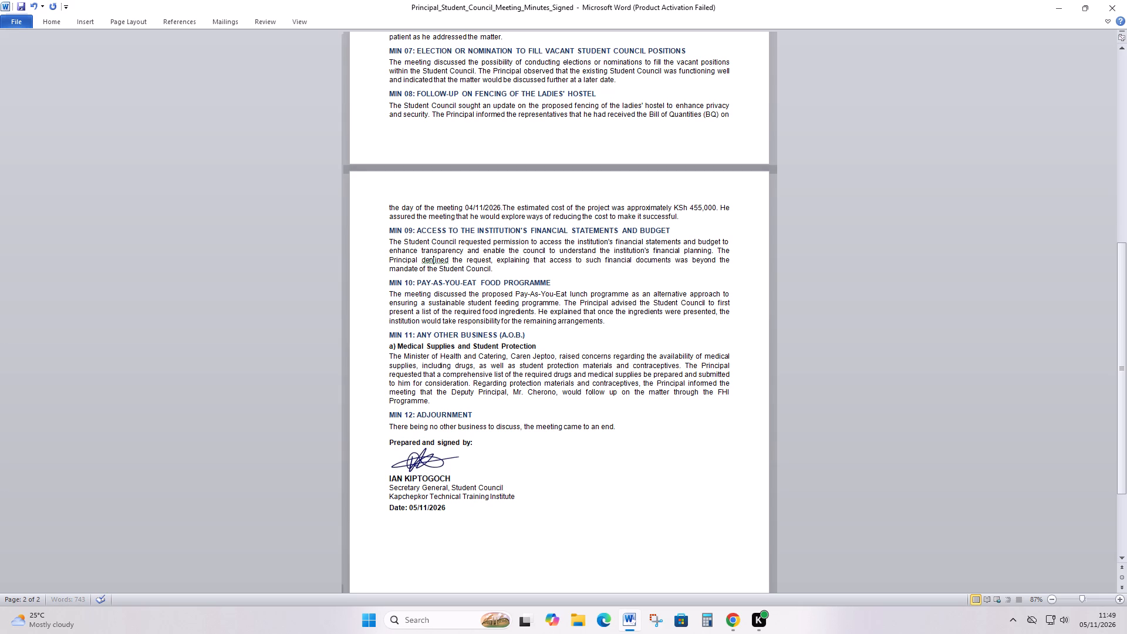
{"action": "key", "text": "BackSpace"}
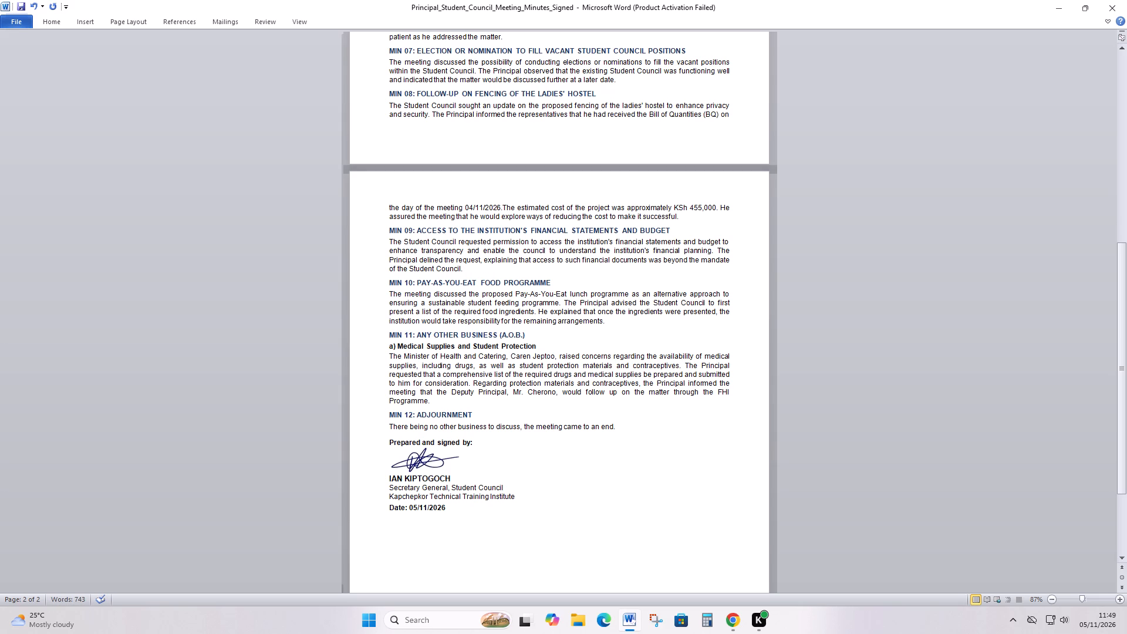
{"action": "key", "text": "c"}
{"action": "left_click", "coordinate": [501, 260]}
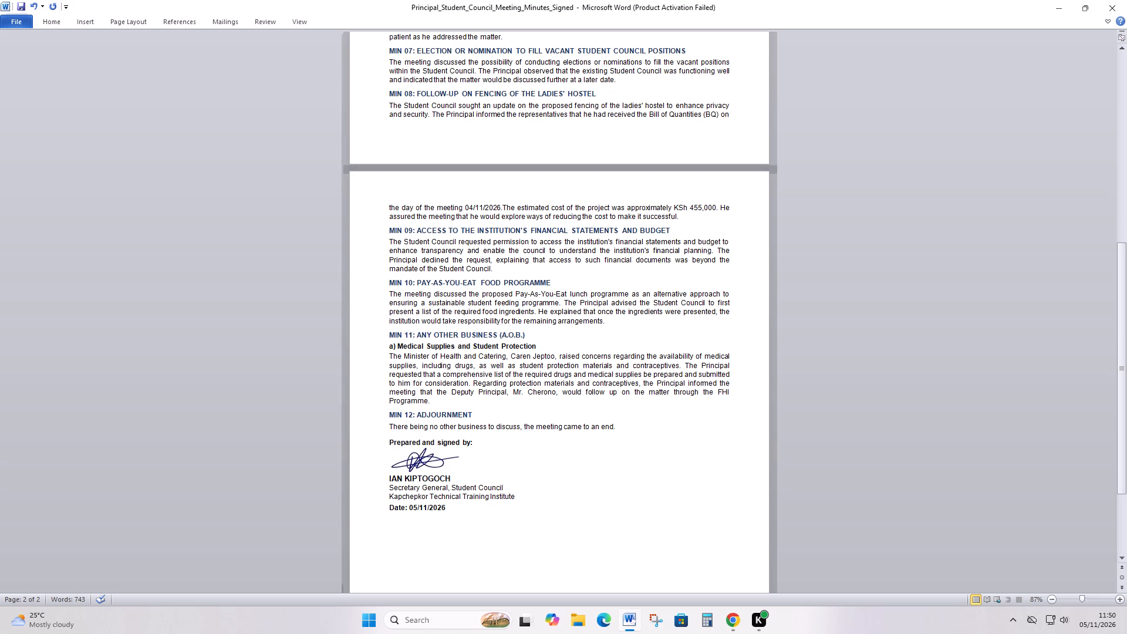
Change "programme" to "program" after "sustainable student feeding" in the MIN 10 paragraph.
{"action": "scroll", "coordinate": [504, 302], "scroll_direction": "down", "scroll_amount": 1}
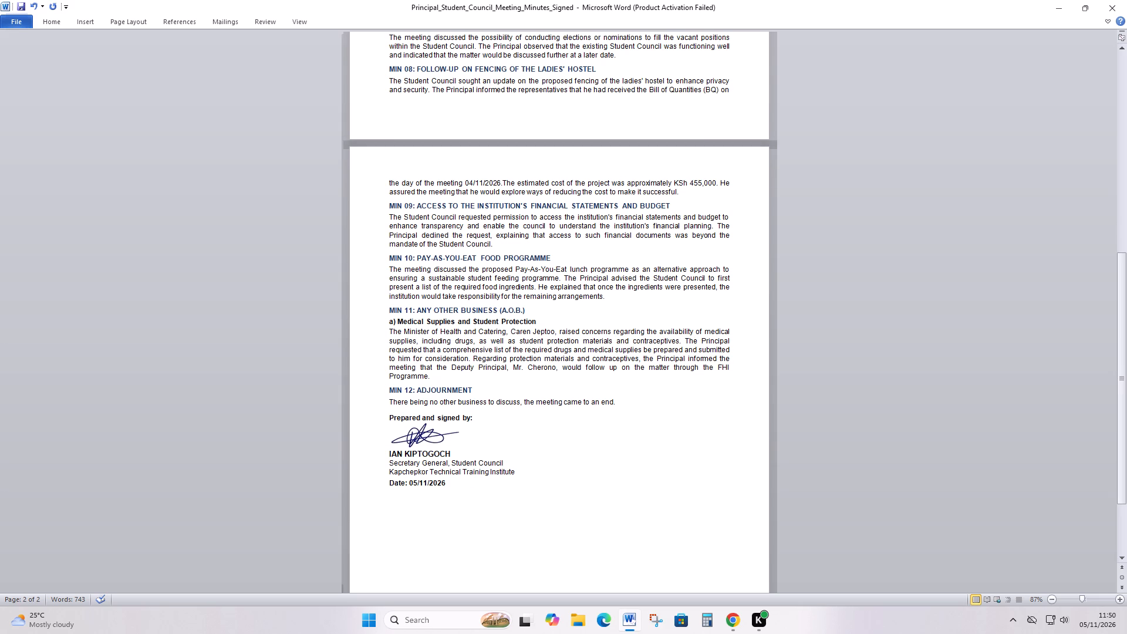
{"action": "left_click", "coordinate": [556, 276]}
{"action": "key", "text": "Right"}
{"action": "key", "text": "BackSpace"}
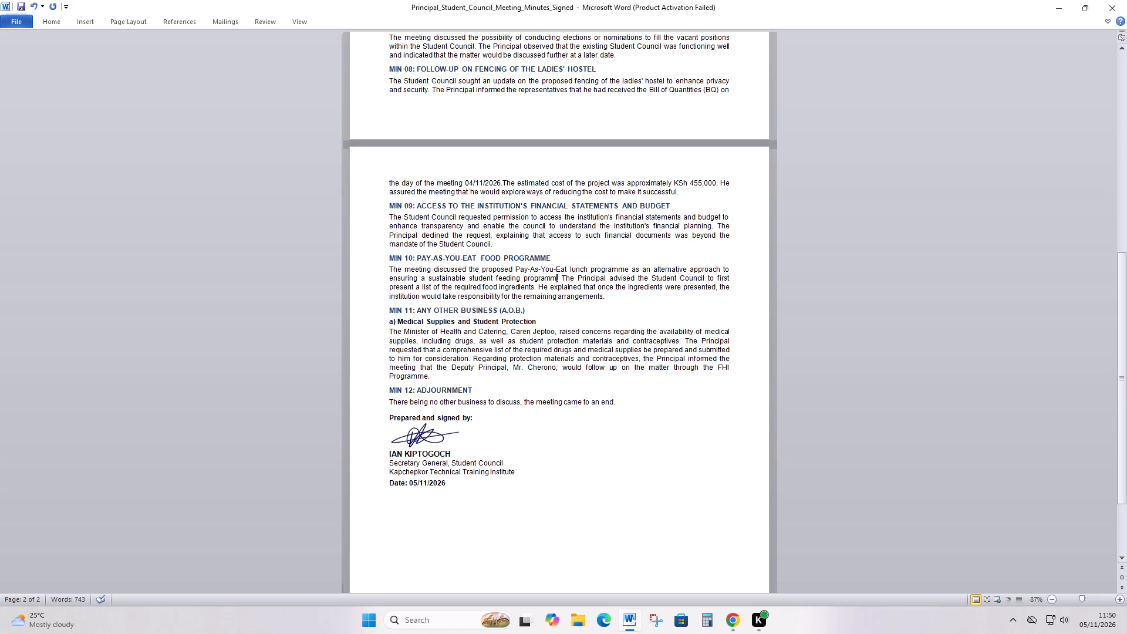
{"action": "key", "text": "BackSpace"}
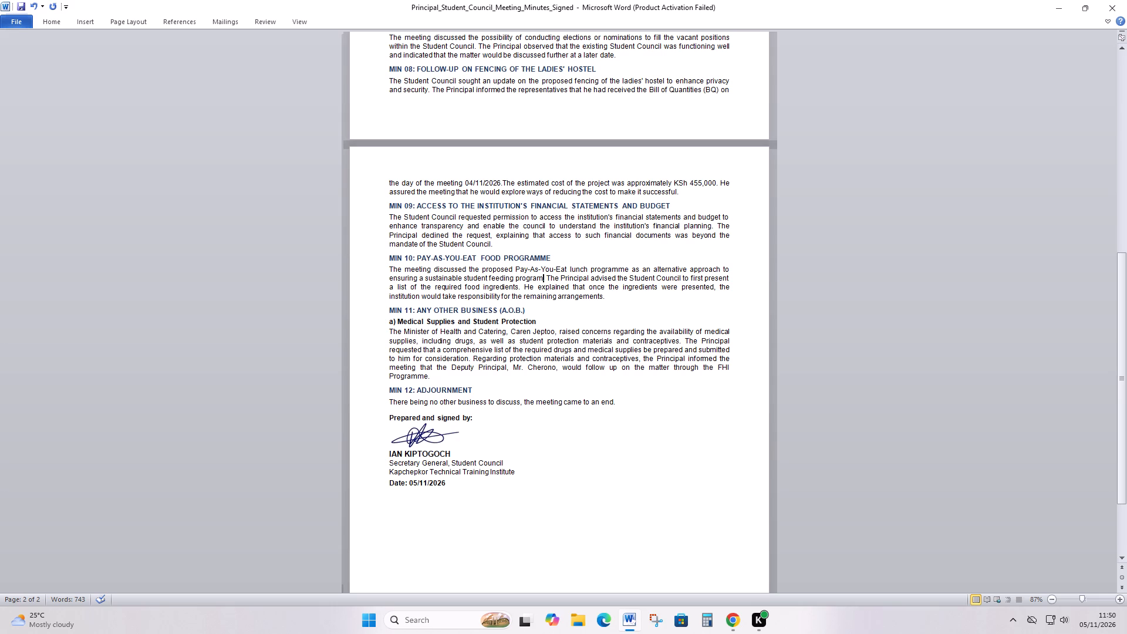
Delete "a list of" from the MIN 10 paragraph so the sentence reads "to first present the required food ingredients".
{"action": "left_click", "coordinate": [420, 287]}
{"action": "key", "text": "BackSpace"}
{"action": "key", "text": "BackSpace"}
{"action": "key", "text": "BackSpace"}
{"action": "key", "text": "BackSpace"}
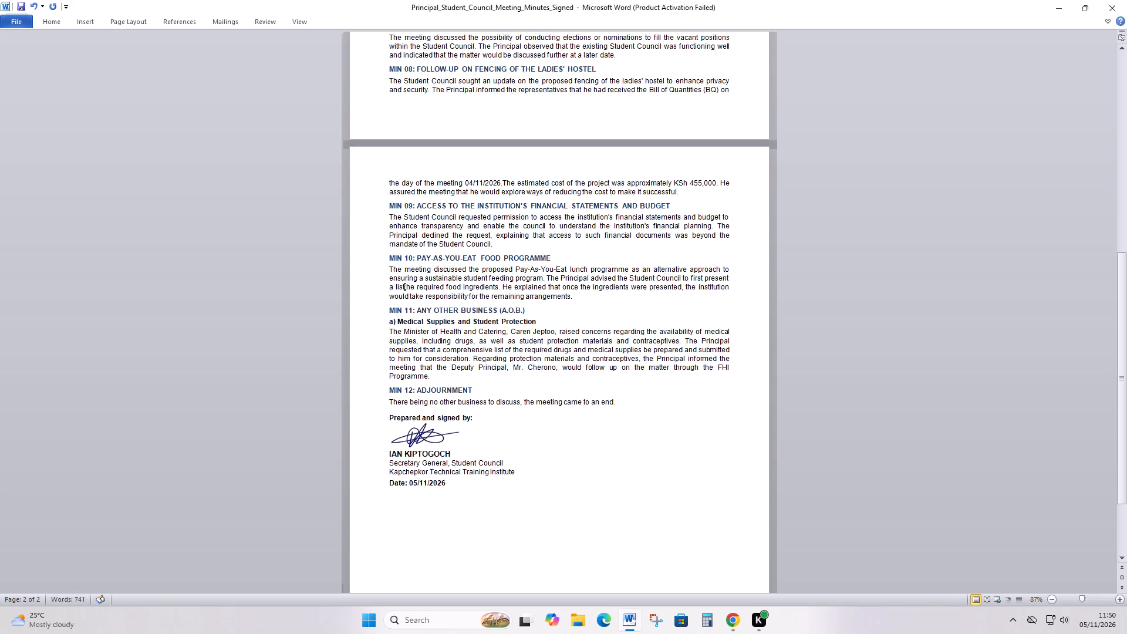
{"action": "key", "text": "BackSpace"}
{"action": "key", "text": "BackSpace"}
{"action": "key", "text": "BackSpace"}
{"action": "key", "text": "BackSpace"}
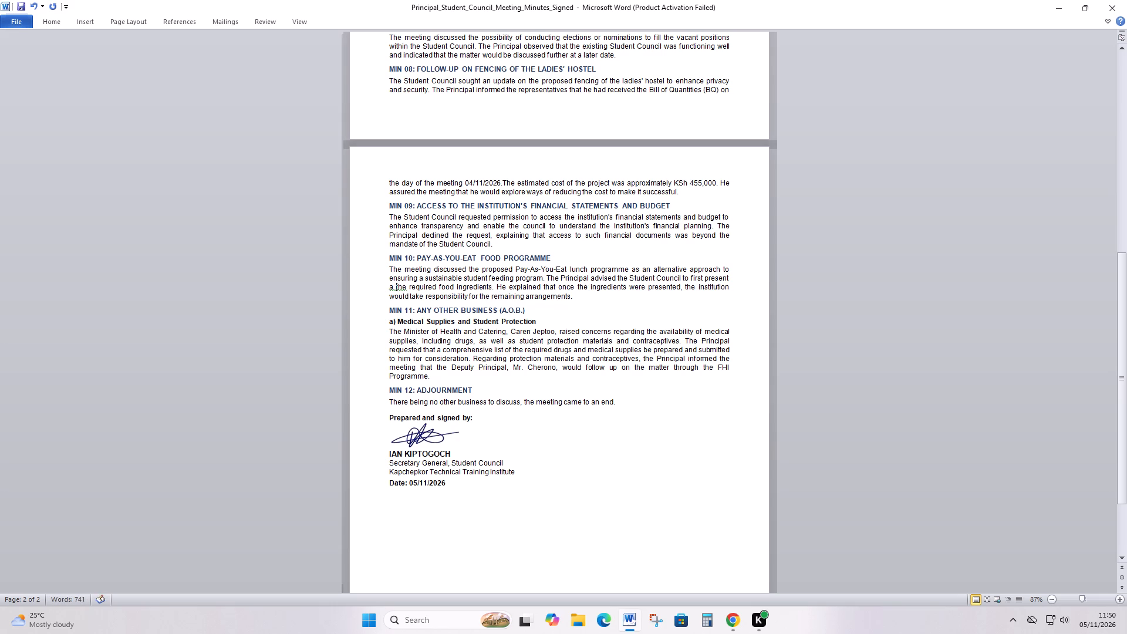
{"action": "key", "text": "BackSpace"}
{"action": "key", "text": "BackSpace"}
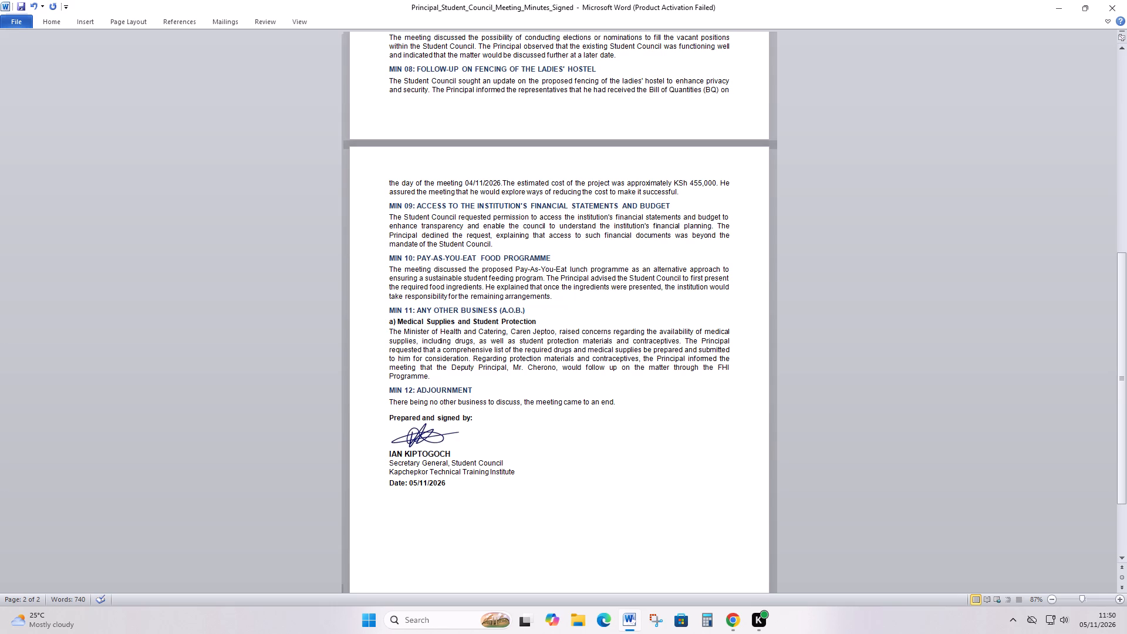
{"action": "left_click", "coordinate": [431, 288]}
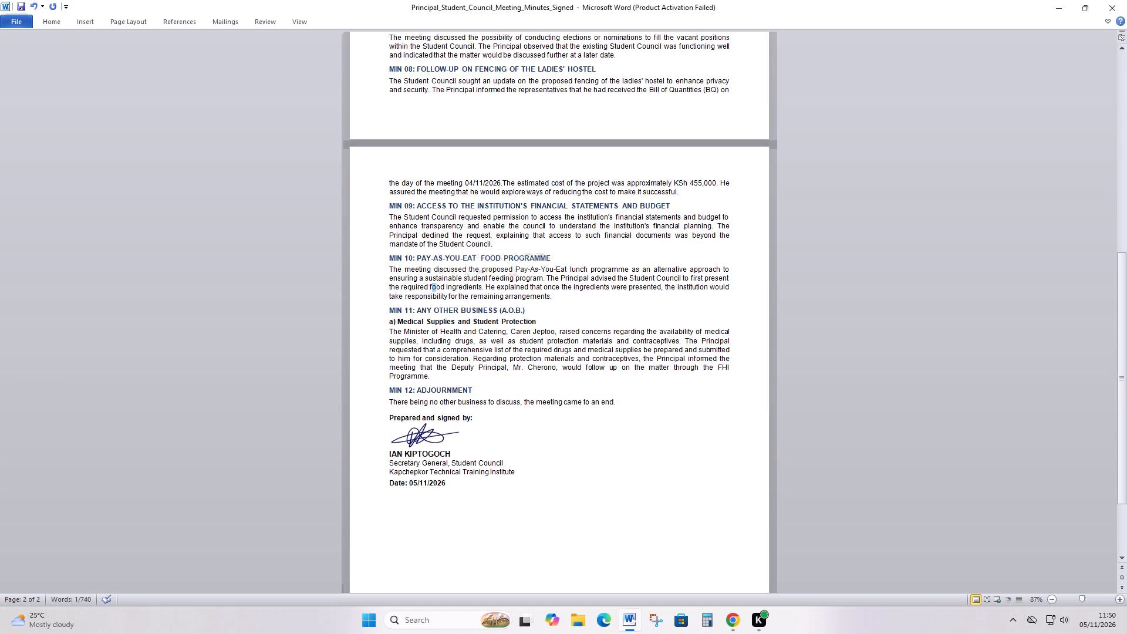
{"action": "left_click", "coordinate": [490, 290]}
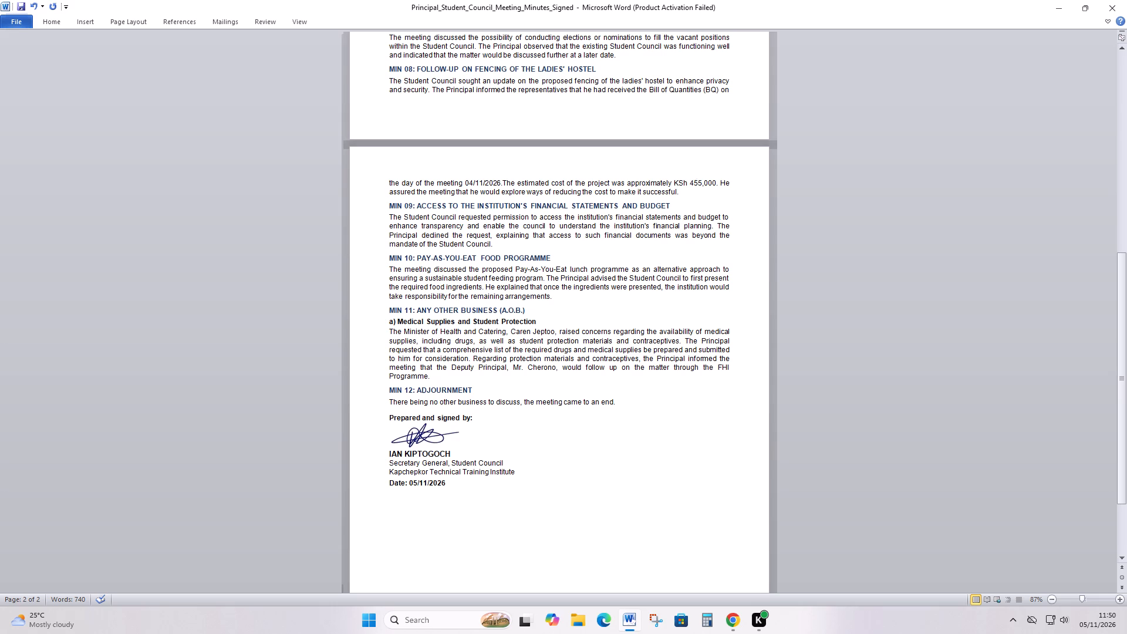
Shorten "Programme" to "Program" after "FHI" at the end of the MIN 11 paragraph.
{"action": "scroll", "coordinate": [529, 320], "scroll_direction": "down", "scroll_amount": 1}
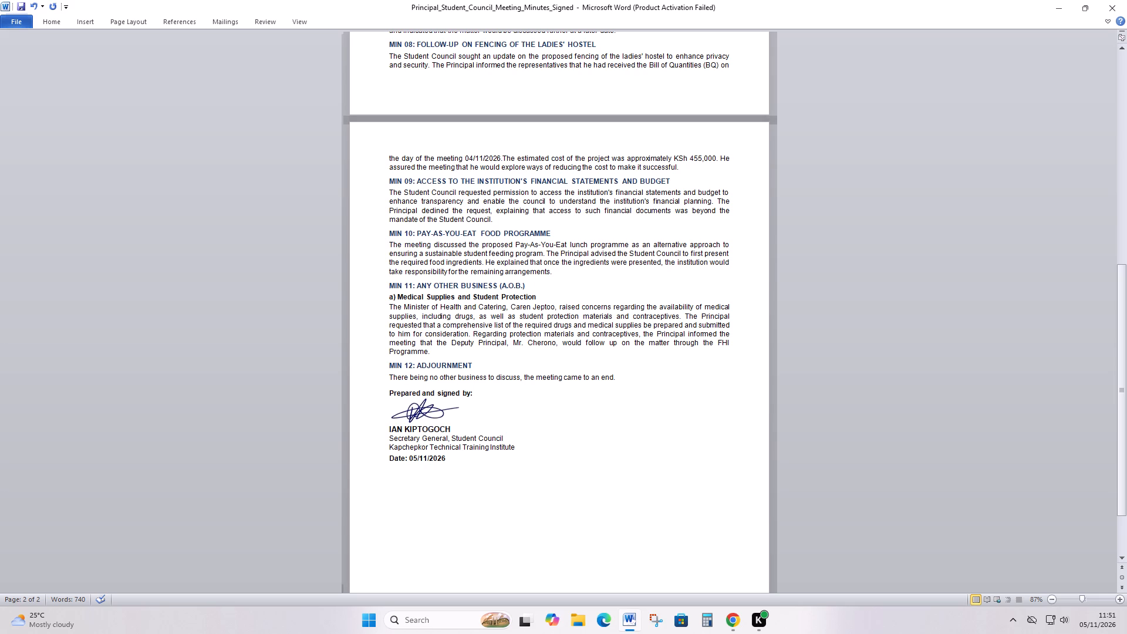
{"action": "left_click", "coordinate": [427, 350]}
{"action": "key", "text": "BackSpace"}
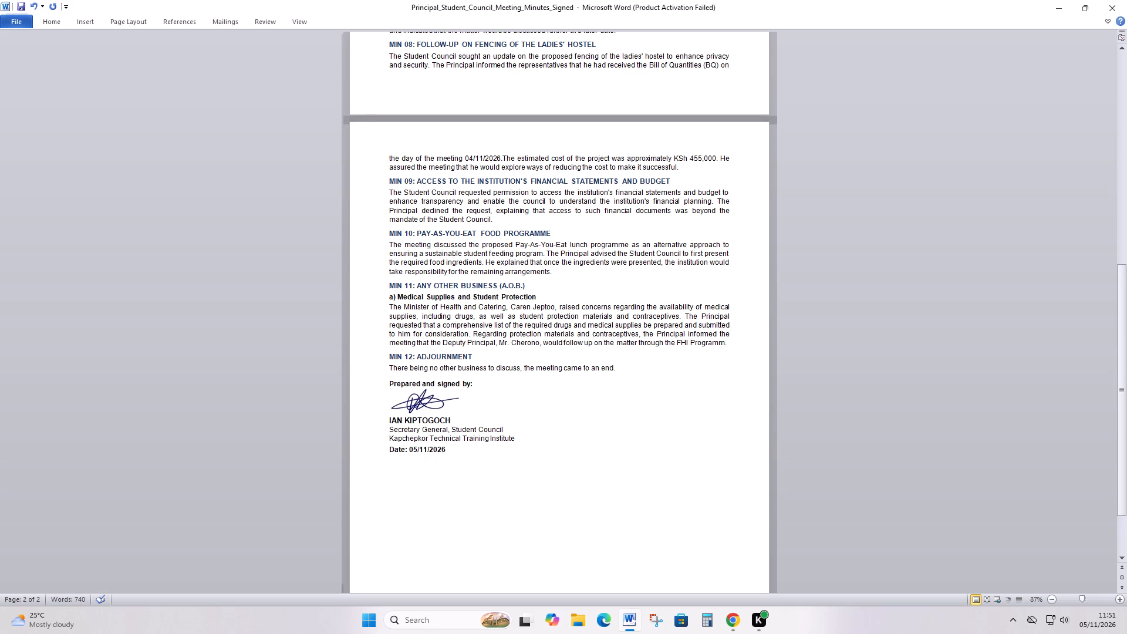
{"action": "key", "text": "BackSpace"}
Add "and other ways known to the administration" after "FHI Program" in MIN 11, with no space before the full stop.
{"action": "key", "text": "space"}
{"action": "type", "text": "and"}
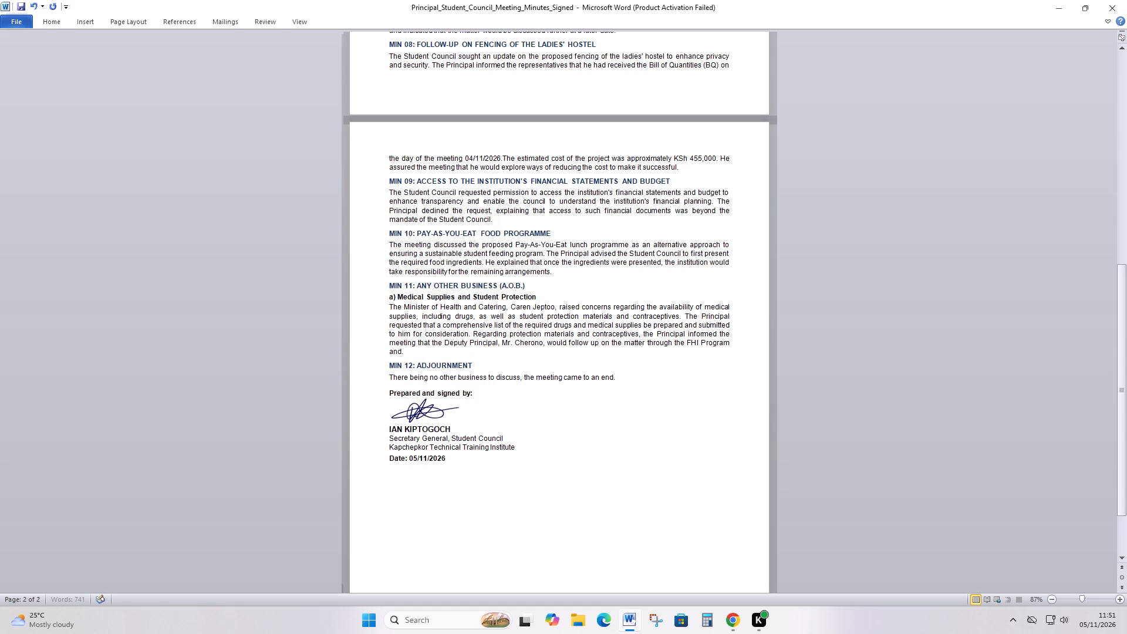
{"action": "key", "text": "space"}
{"action": "type", "text": "othere"}
{"action": "key", "text": "BackSpace"}
{"action": "key", "text": "space"}
{"action": "type", "text": "ways"}
{"action": "key", "text": "space"}
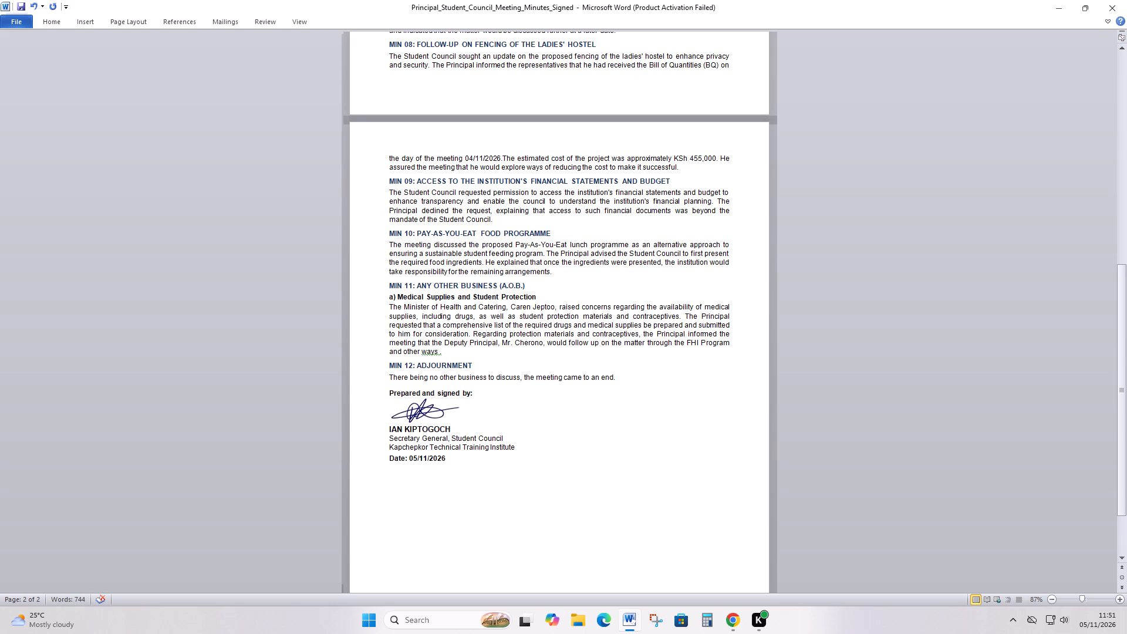
{"action": "type", "text": "known to the administration"}
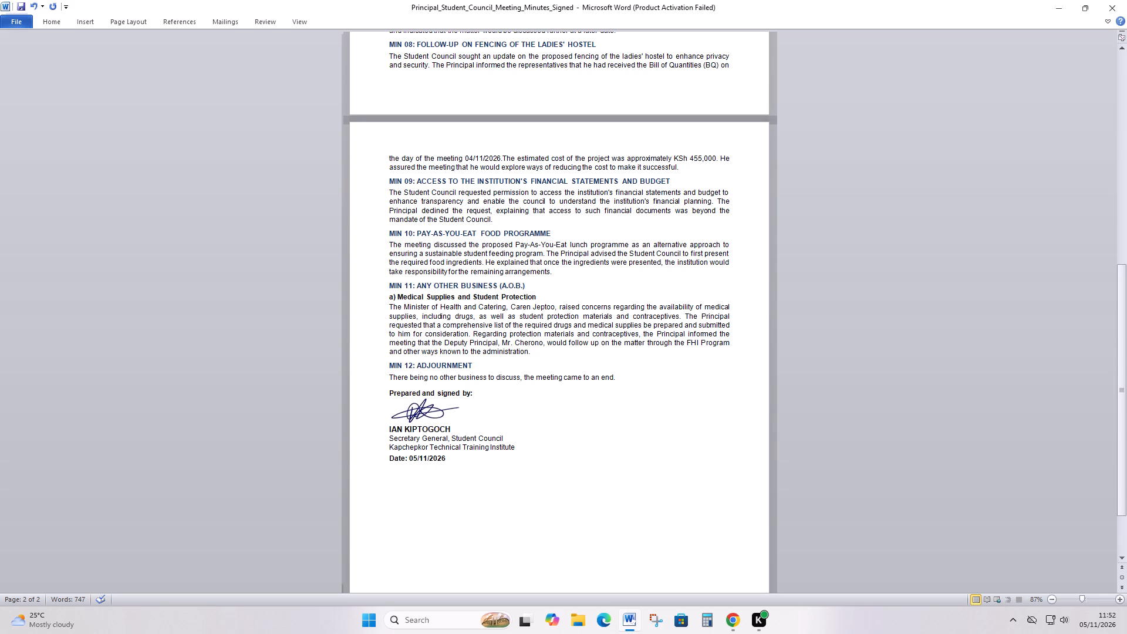
{"action": "key", "text": "space"}
{"action": "right_click", "coordinate": [504, 354]}
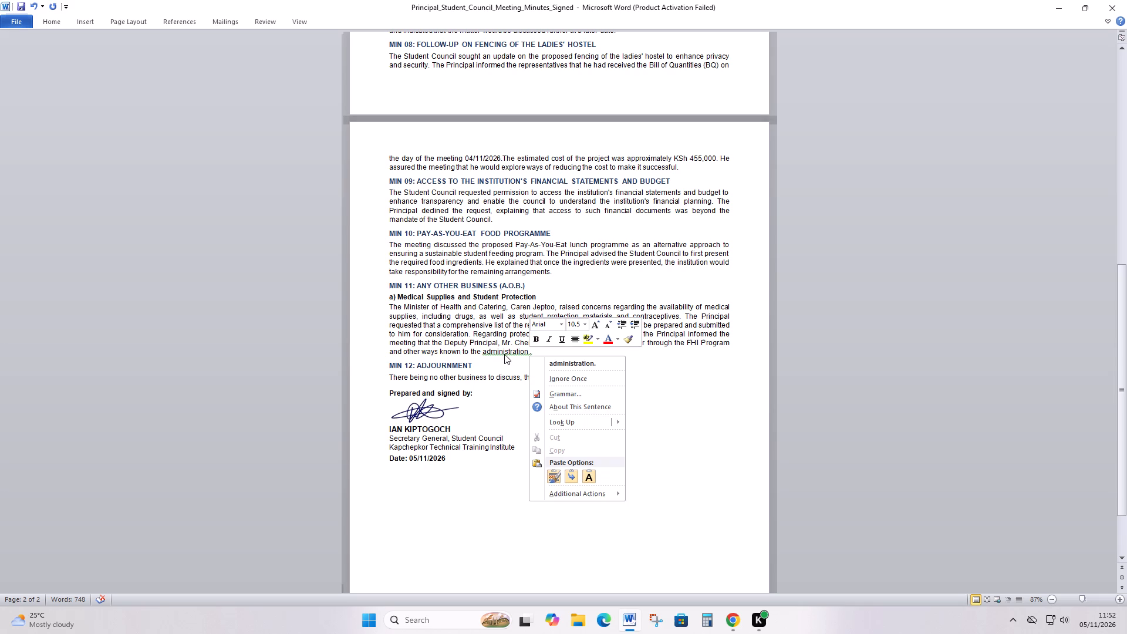
{"action": "left_click", "coordinate": [564, 363]}
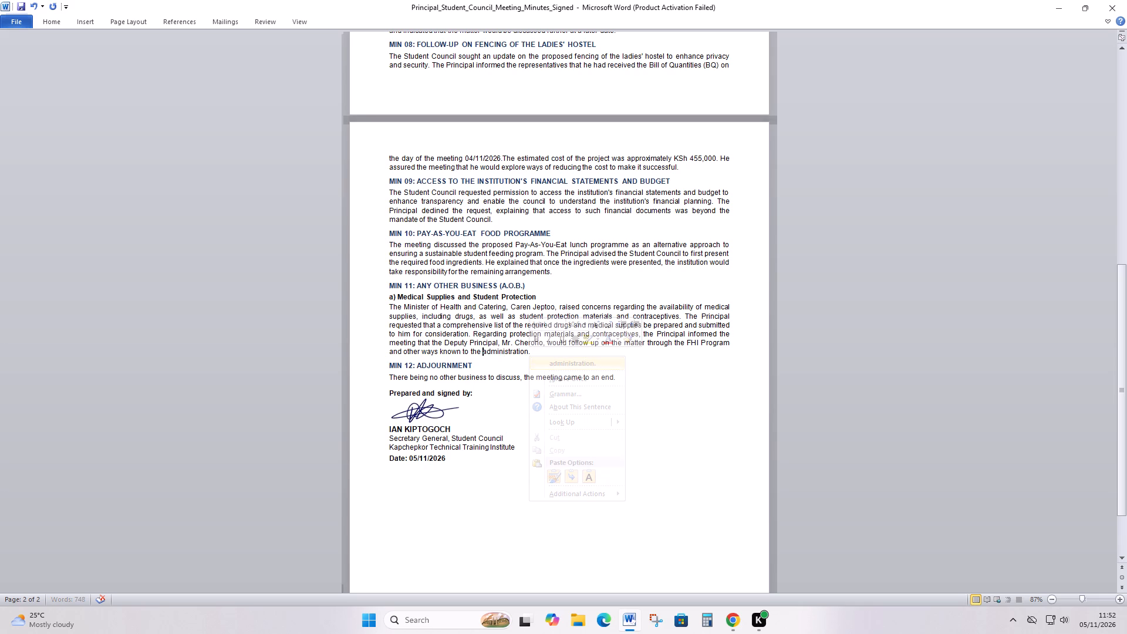
{"action": "left_click", "coordinate": [531, 350]}
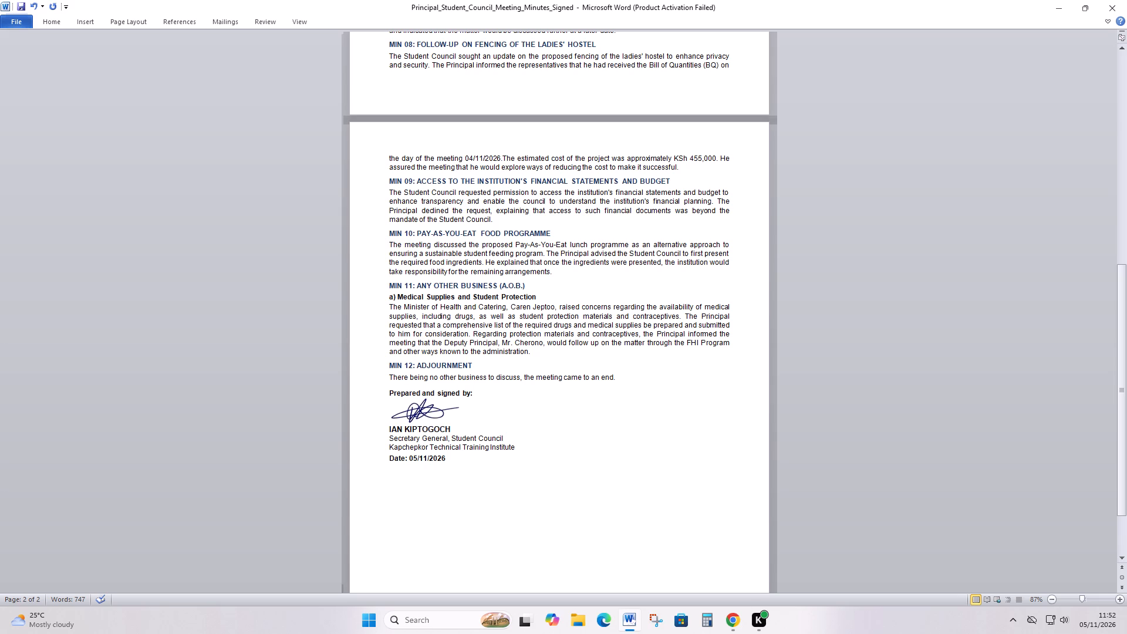
{"action": "left_click", "coordinate": [613, 375]}
Save the edited minutes document.
{"action": "left_click", "coordinate": [21, 8]}
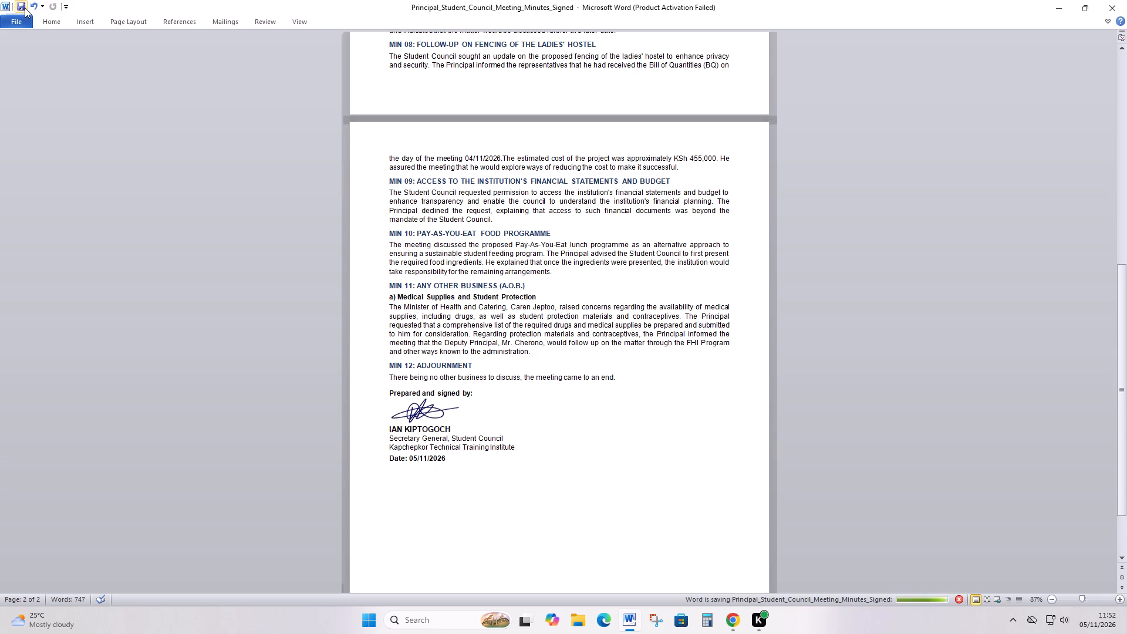
Restore the document to a smaller window and insert a blank line above the "KAPCHEPKOR TECHNICAL TRAINING INSTITUTE" heading on page one.
{"action": "scroll", "coordinate": [446, 350], "scroll_direction": "up", "scroll_amount": 19}
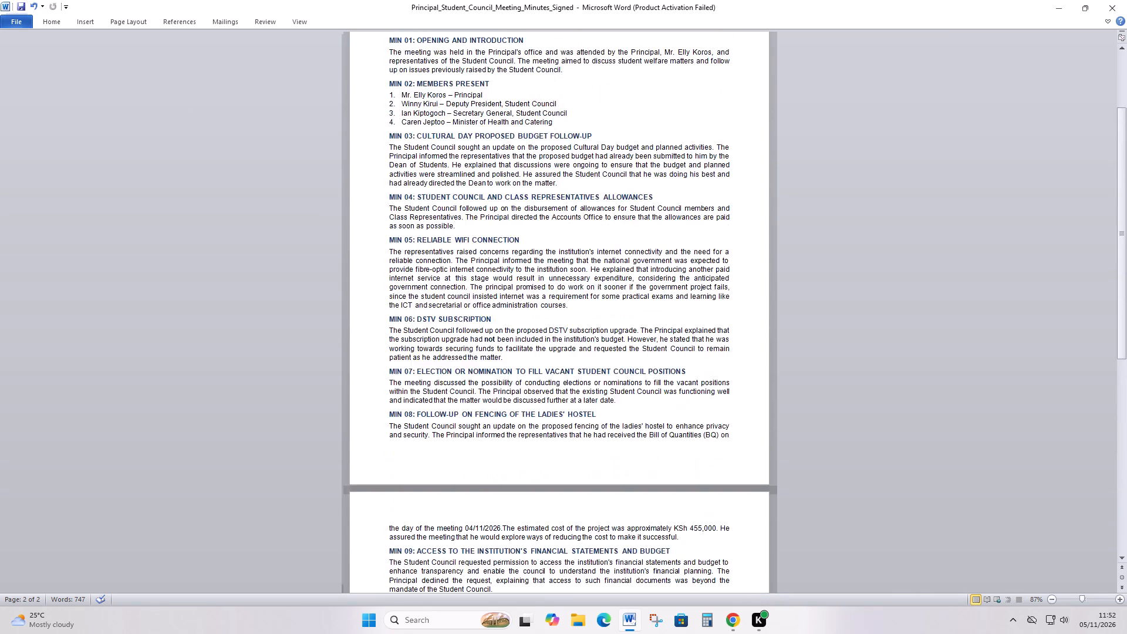
{"action": "scroll", "coordinate": [438, 361], "scroll_direction": "up", "scroll_amount": 3}
{"action": "left_click", "coordinate": [1086, 5]}
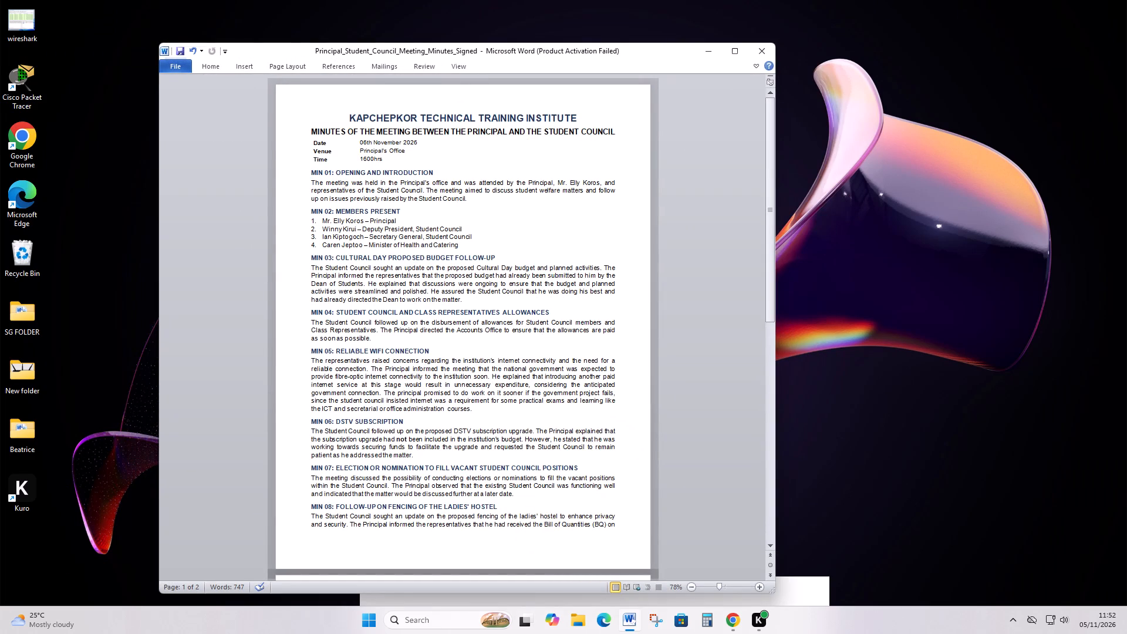
{"action": "left_click", "coordinate": [344, 114]}
{"action": "key", "text": "Return"}
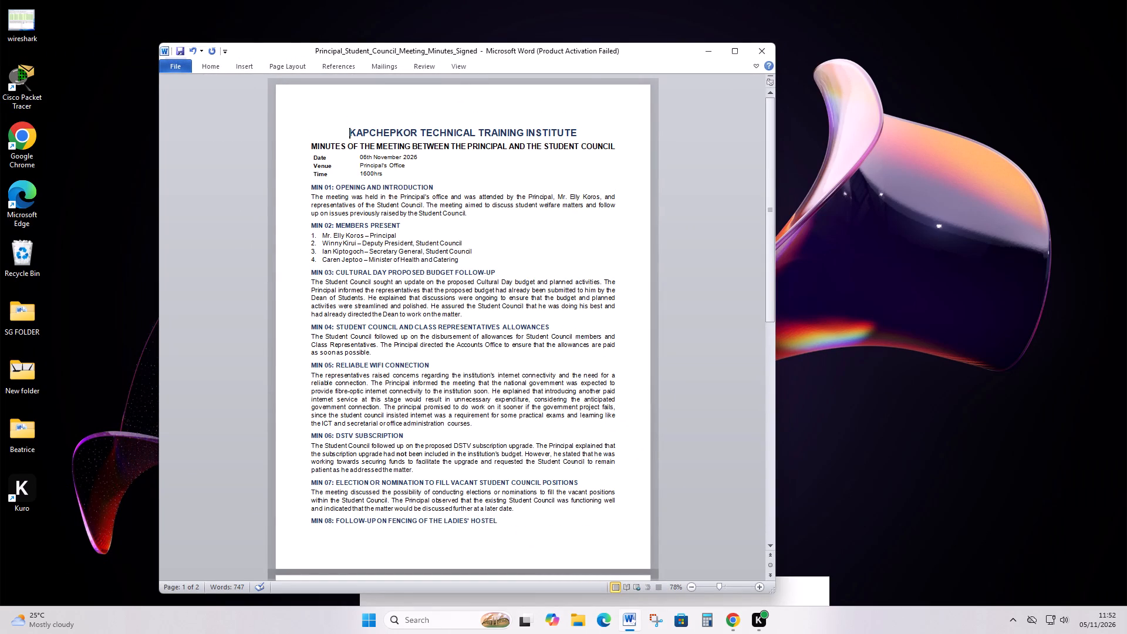
Move the document window aside, open SG FOLDER from the desktop, and view the DOC-20260315-WA0002 document and the KTTI LOGO image.
{"action": "left_click_drag", "start_coordinate": [615, 49], "coordinate": [823, 59]}
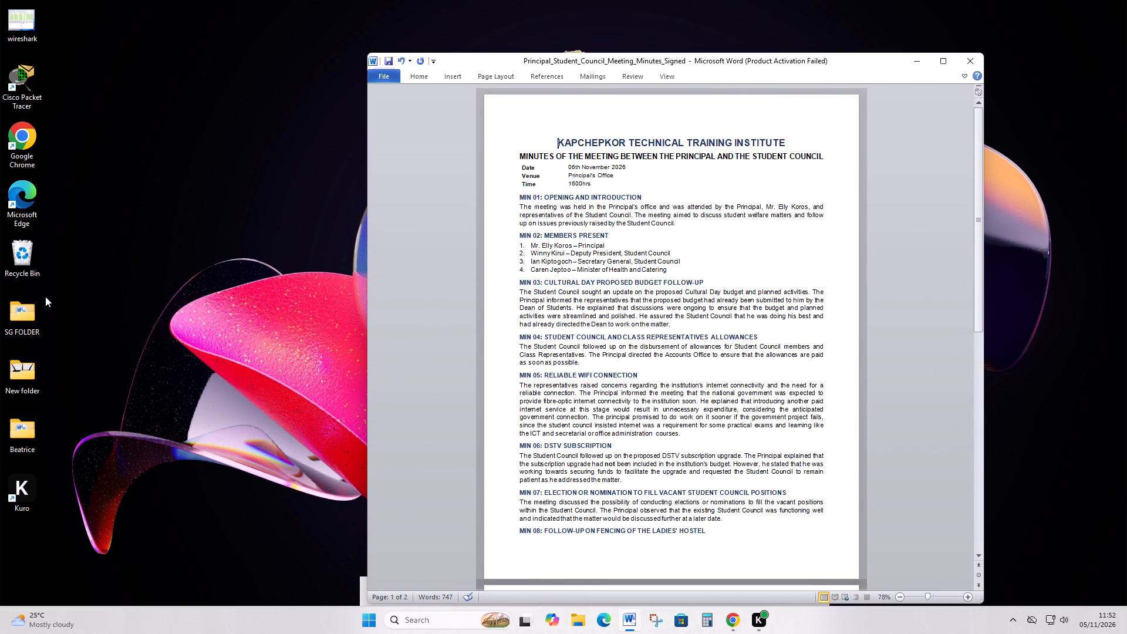
{"action": "double_click", "coordinate": [31, 318]}
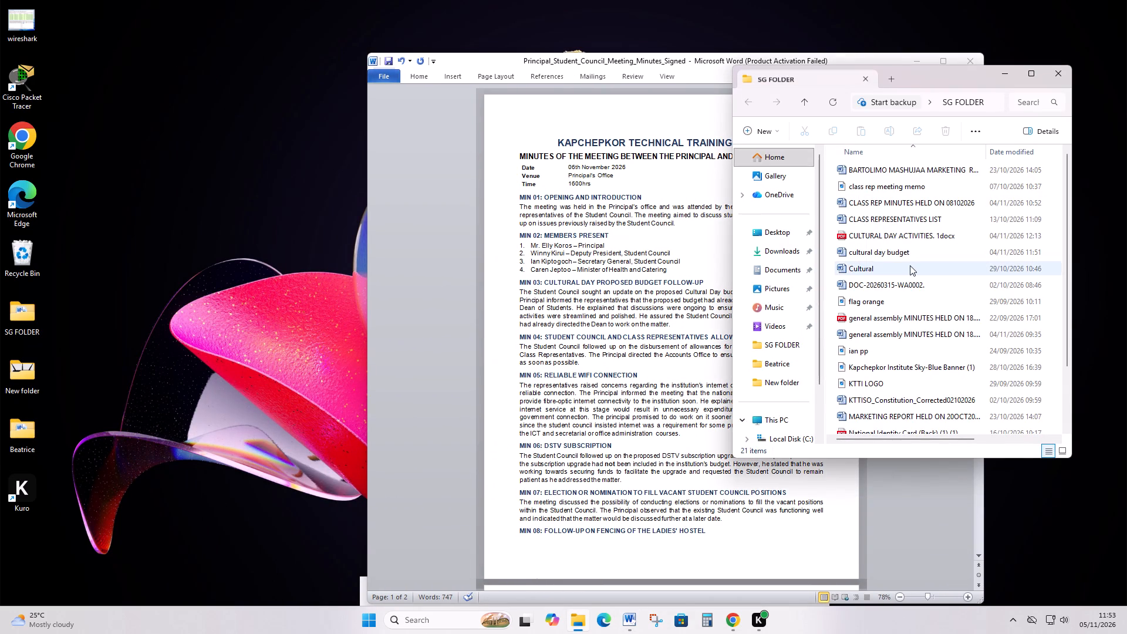
{"action": "double_click", "coordinate": [886, 289]}
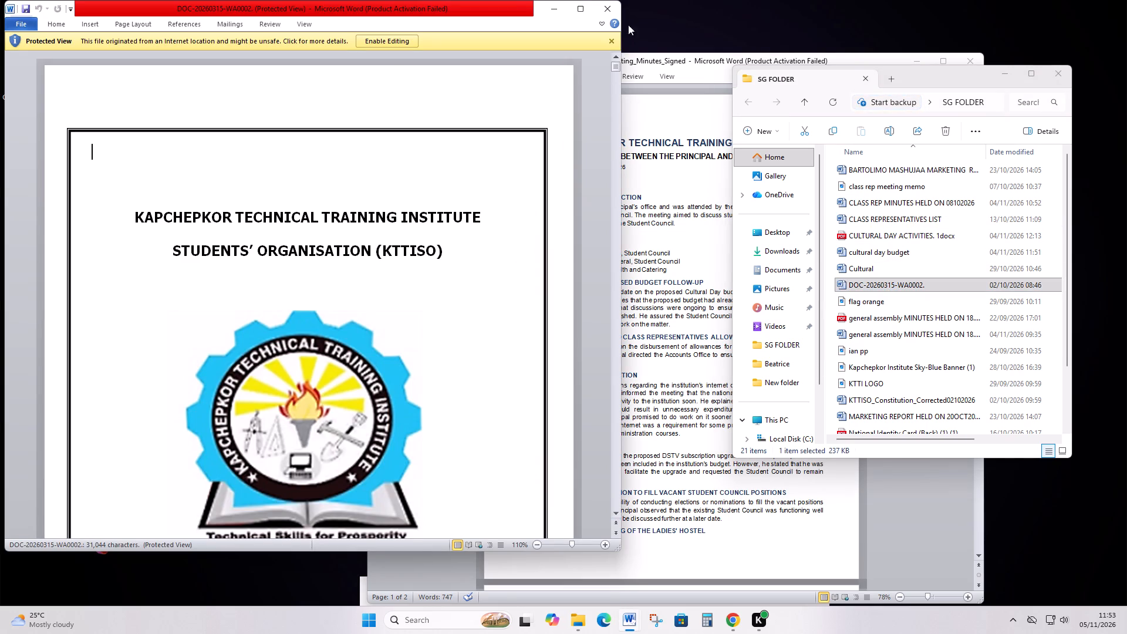
{"action": "left_click", "coordinate": [605, 9]}
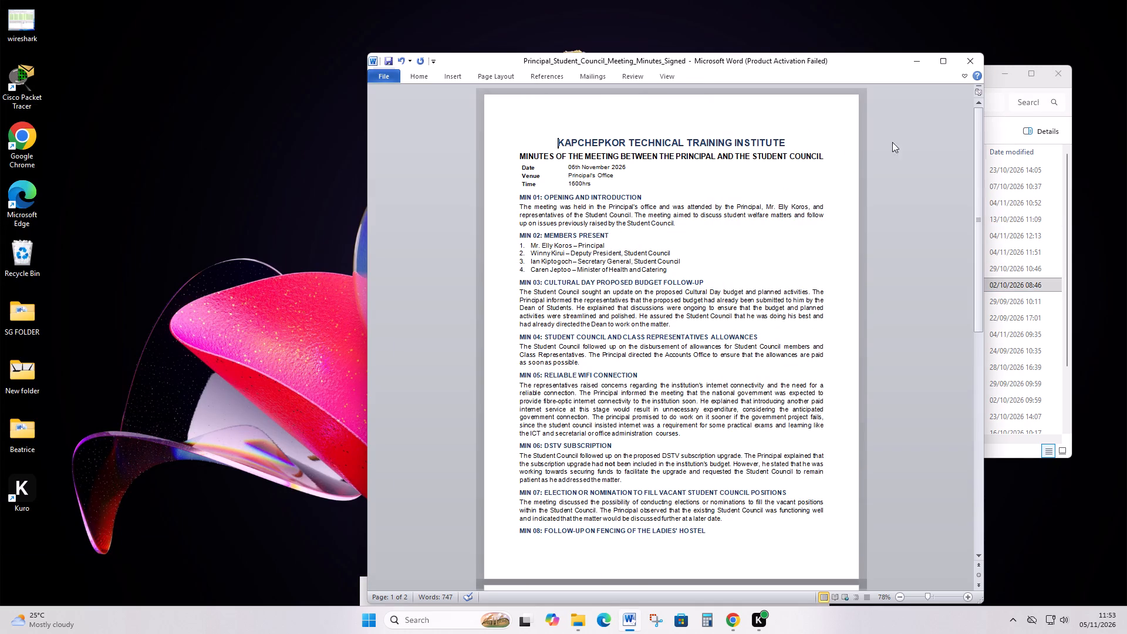
{"action": "left_click", "coordinate": [1003, 136]}
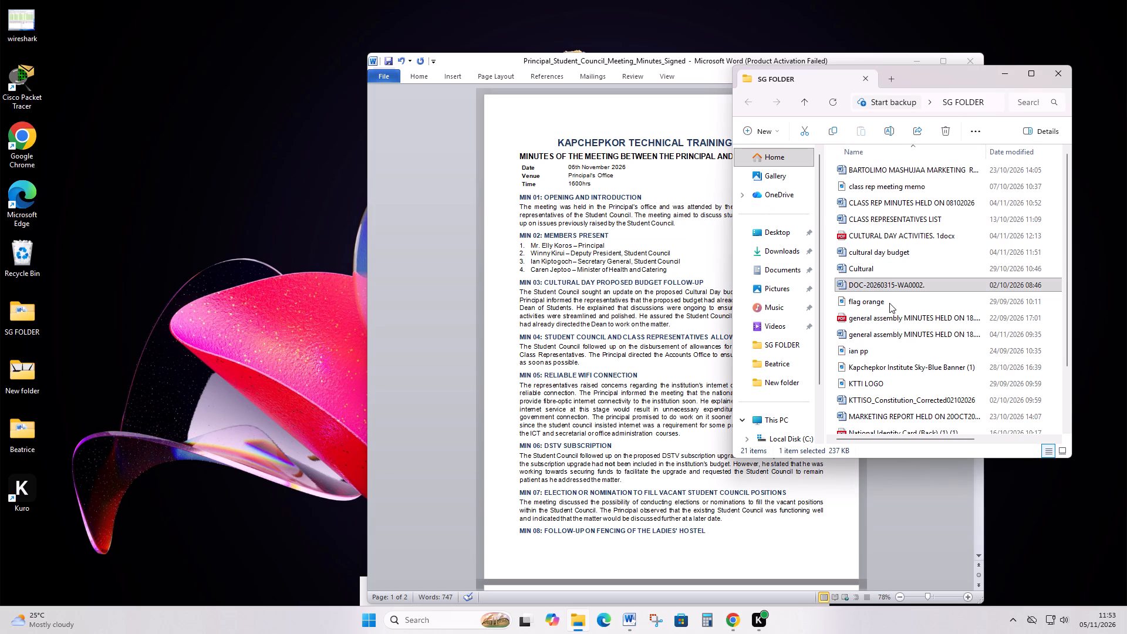
{"action": "double_click", "coordinate": [890, 383]}
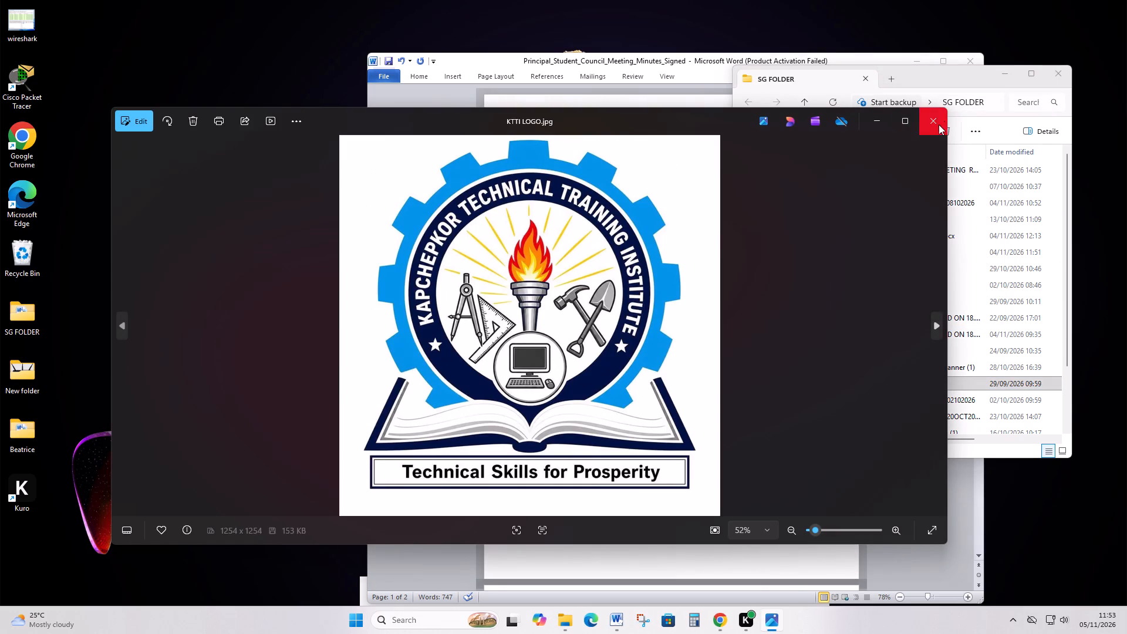
{"action": "left_click", "coordinate": [939, 124]}
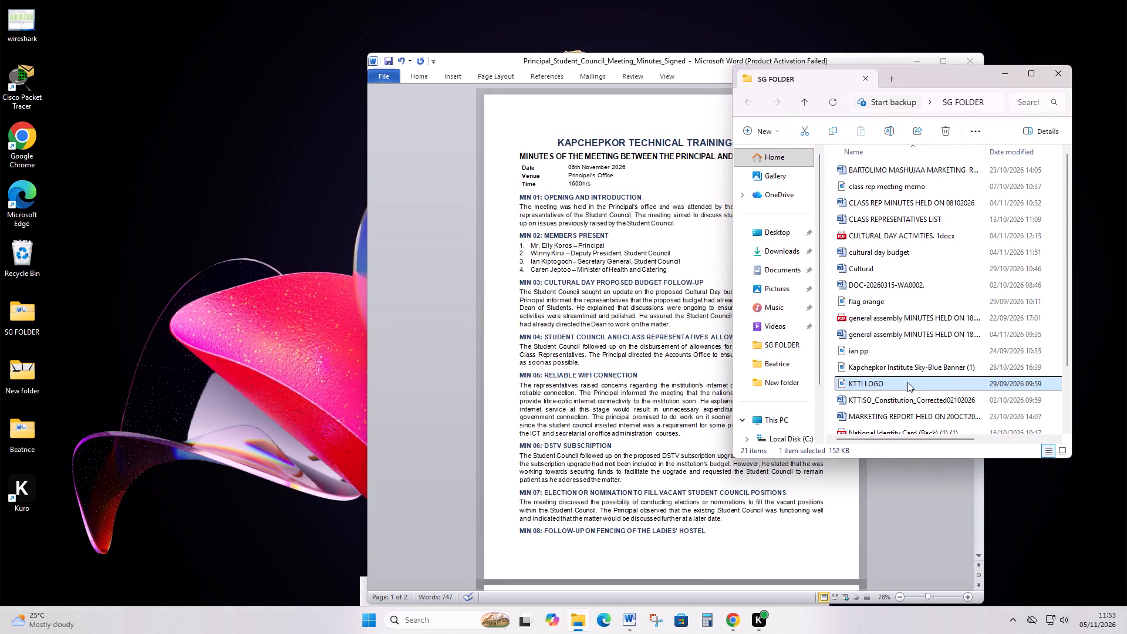
Look through the rest of the files in SG FOLDER and view the PDFReader_20260918_1120 file.
{"action": "scroll", "coordinate": [912, 378], "scroll_direction": "down", "scroll_amount": 1}
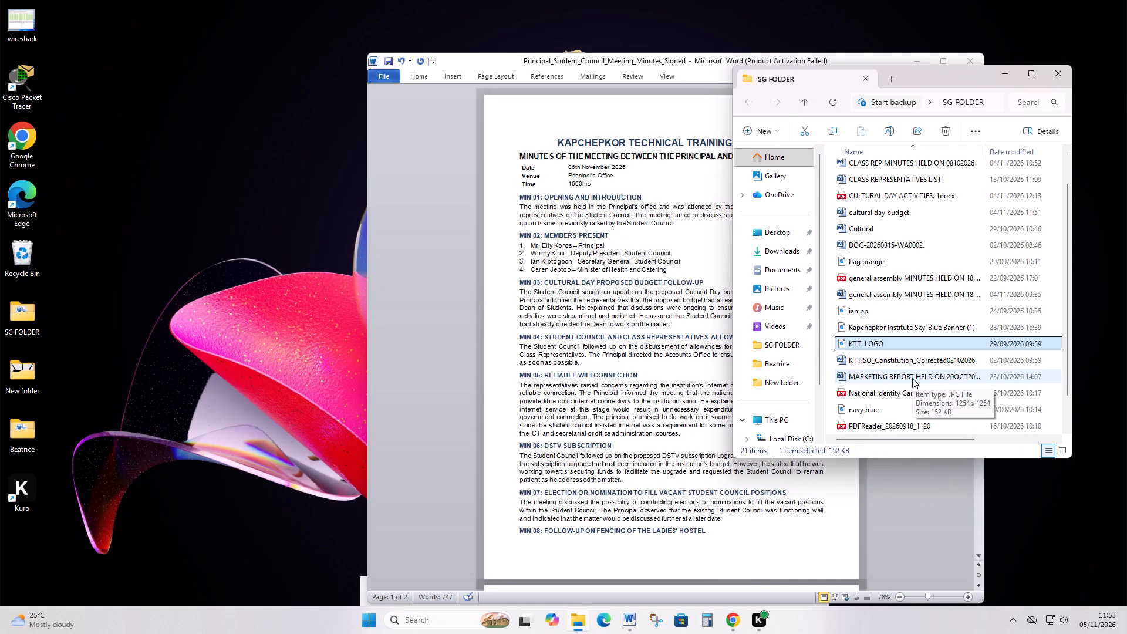
{"action": "scroll", "coordinate": [977, 356], "scroll_direction": "down", "scroll_amount": 1}
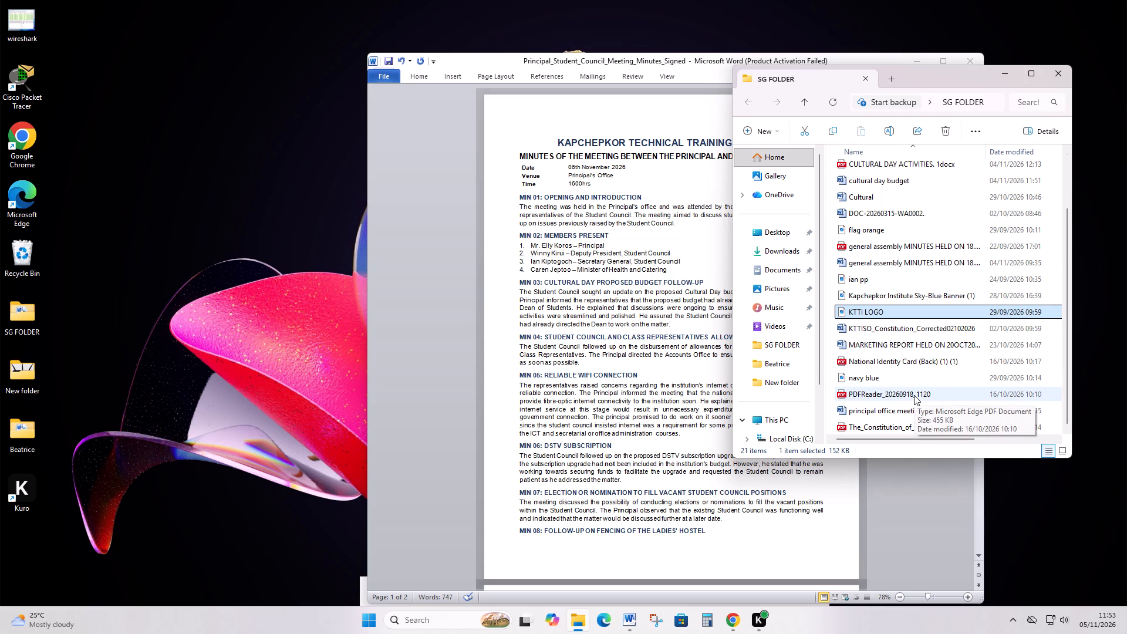
{"action": "scroll", "coordinate": [914, 395], "scroll_direction": "down", "scroll_amount": 4}
{"action": "scroll", "coordinate": [915, 392], "scroll_direction": "up", "scroll_amount": 9}
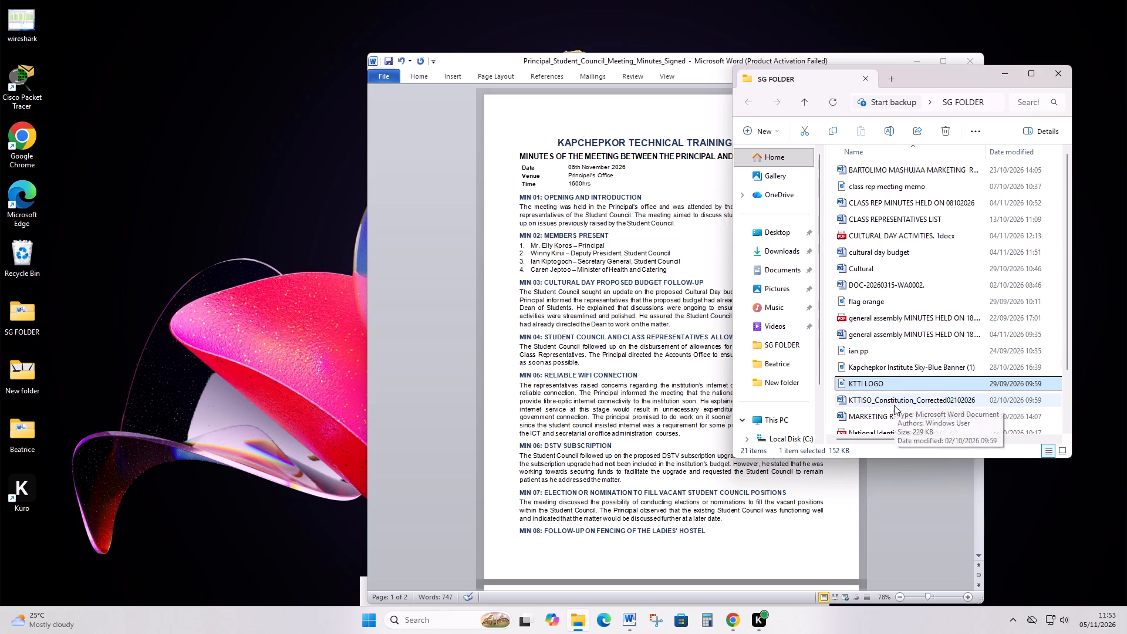
{"action": "scroll", "coordinate": [894, 415], "scroll_direction": "down", "scroll_amount": 1}
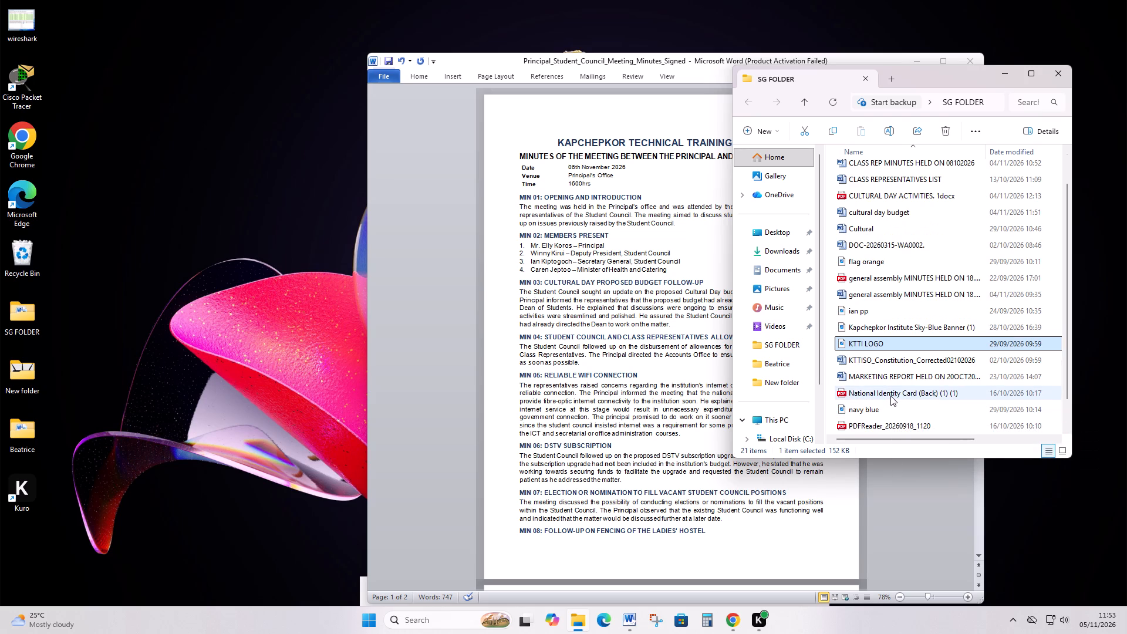
{"action": "scroll", "coordinate": [894, 405], "scroll_direction": "down", "scroll_amount": 1}
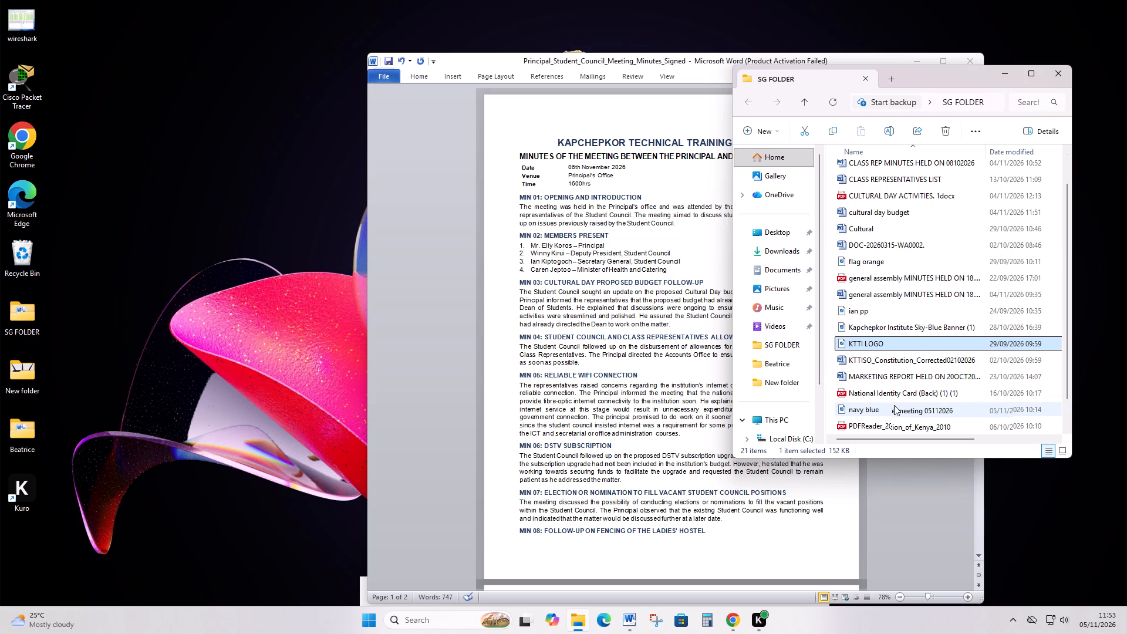
{"action": "double_click", "coordinate": [887, 394]}
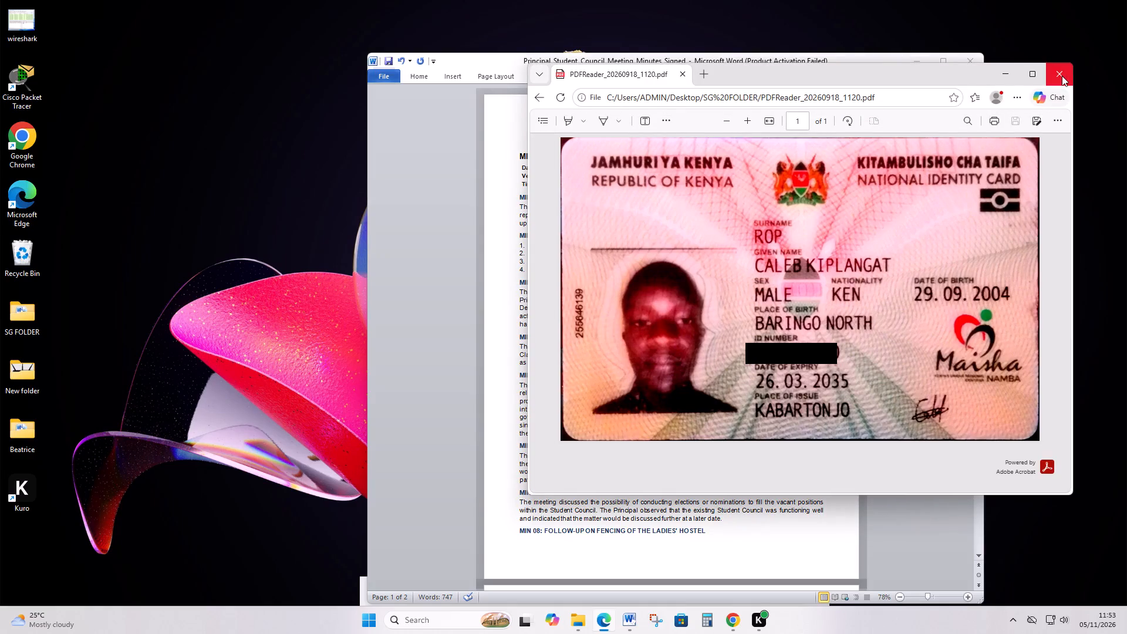
{"action": "left_click", "coordinate": [1062, 76]}
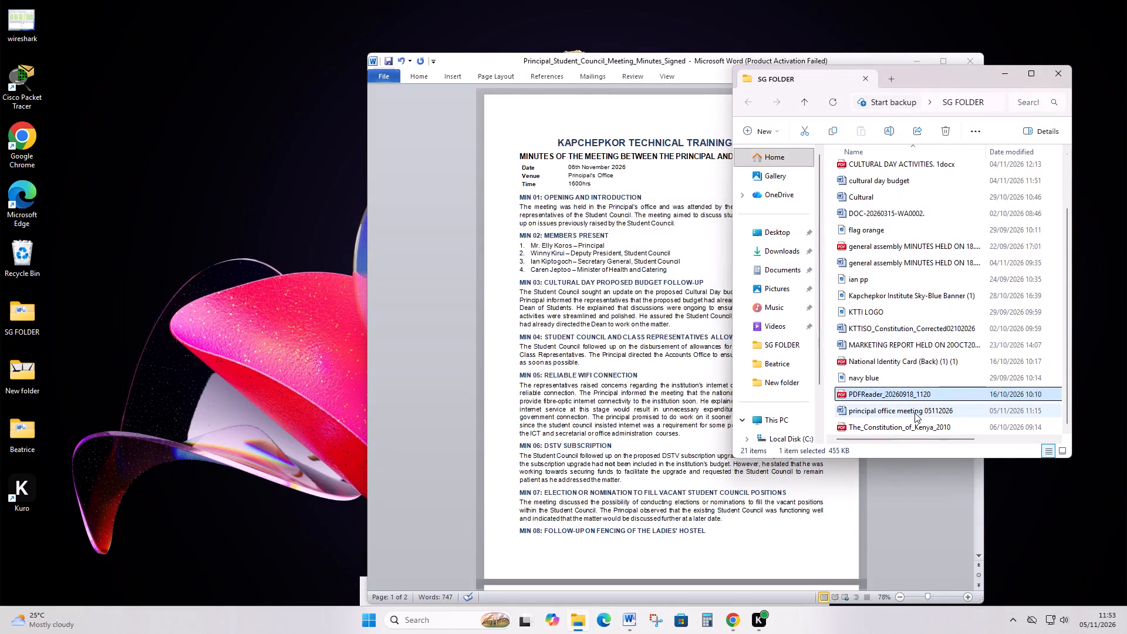
{"action": "scroll", "coordinate": [917, 413], "scroll_direction": "down", "scroll_amount": 3}
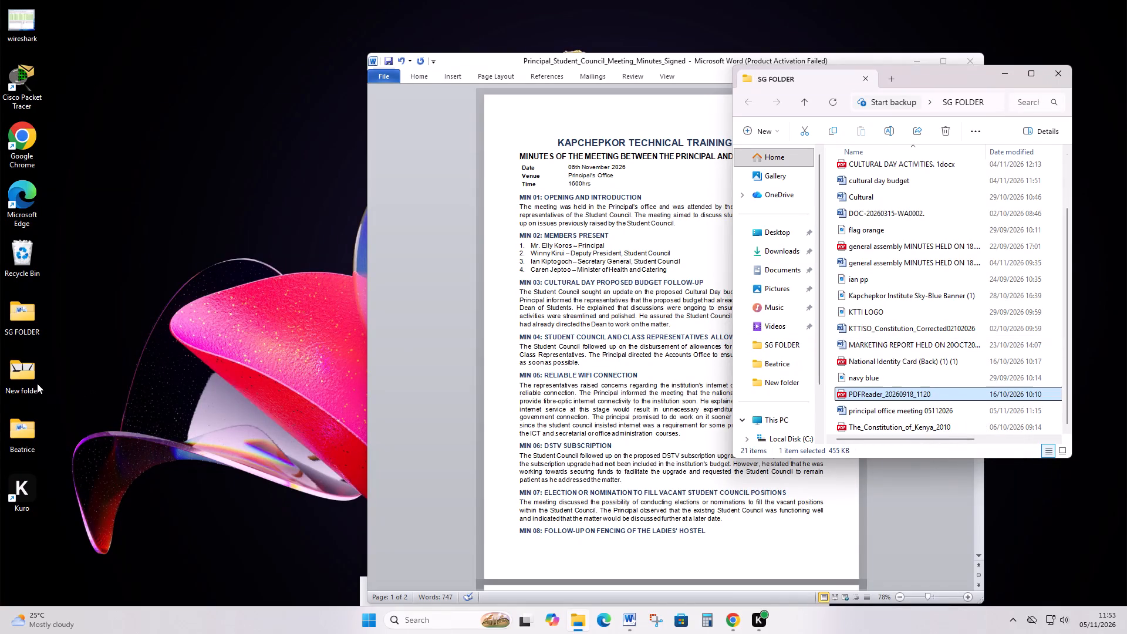
Check the contents of New folder on the desktop and close it again.
{"action": "double_click", "coordinate": [27, 380]}
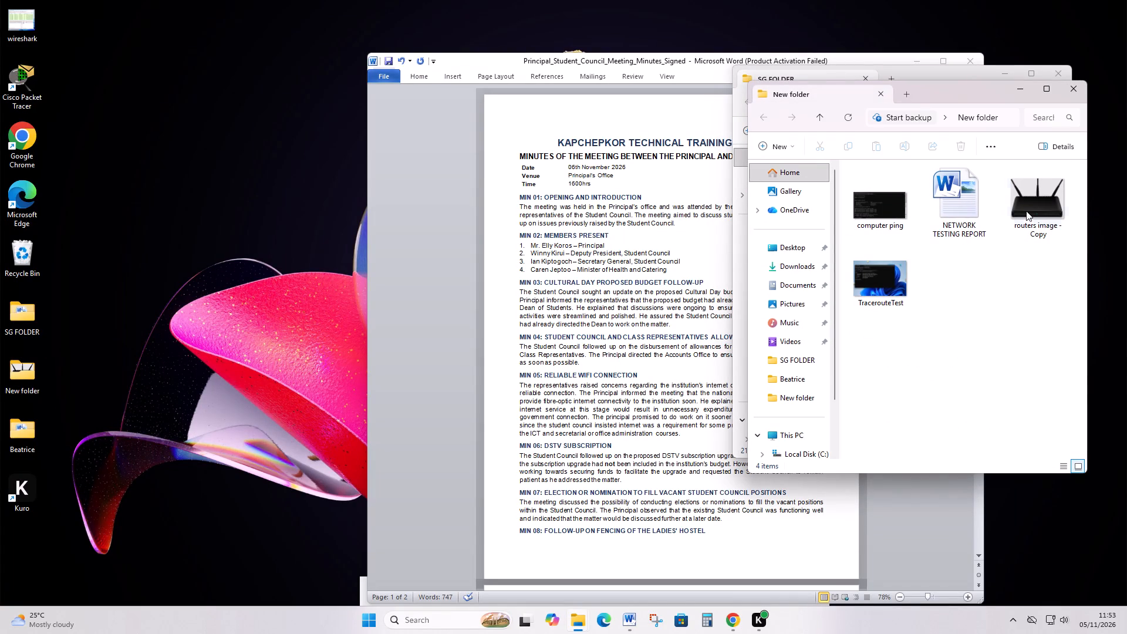
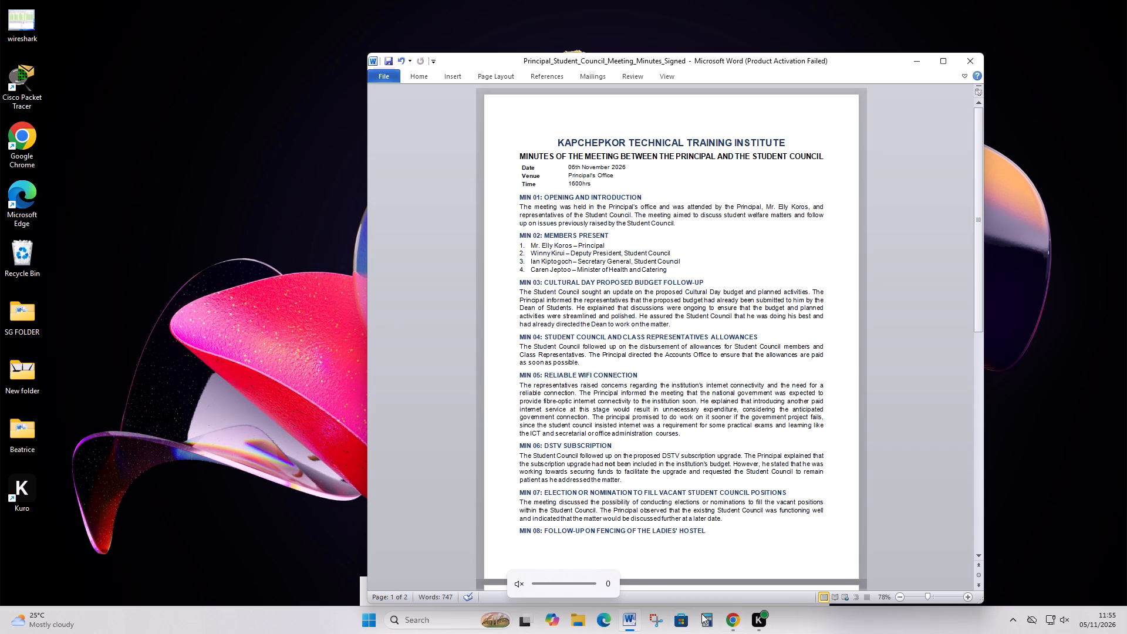
Open the Windows power options for locking, sleeping, shutting down or restarting the computer.
{"action": "left_click", "coordinate": [375, 623]}
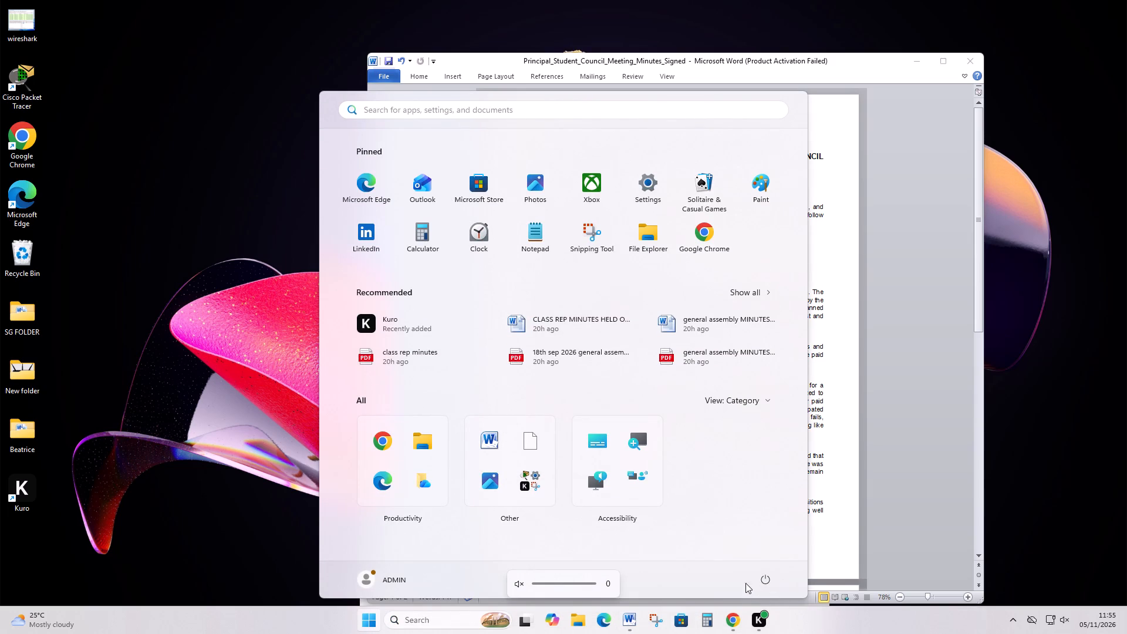
{"action": "left_click", "coordinate": [772, 581]}
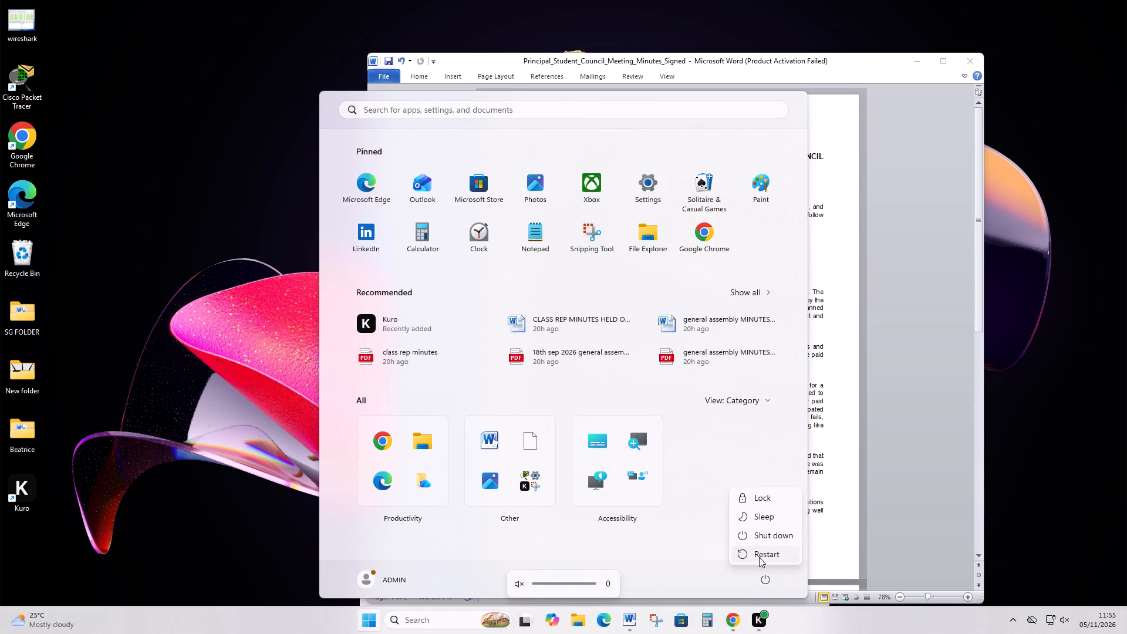